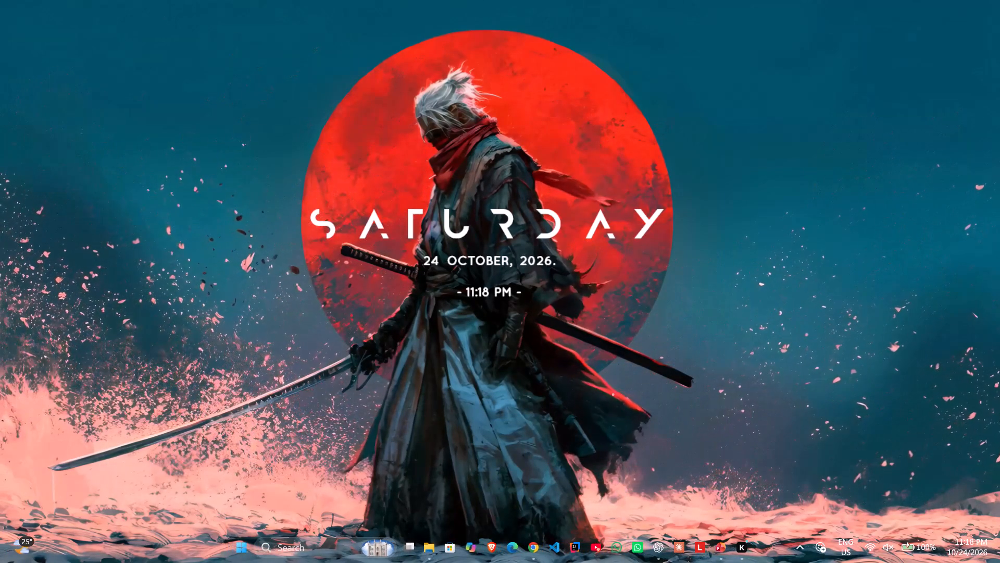
Open the Canva app and maximize its window.
{"action": "left_click", "coordinate": [328, 529]}
{"action": "left_click", "coordinate": [326, 547]}
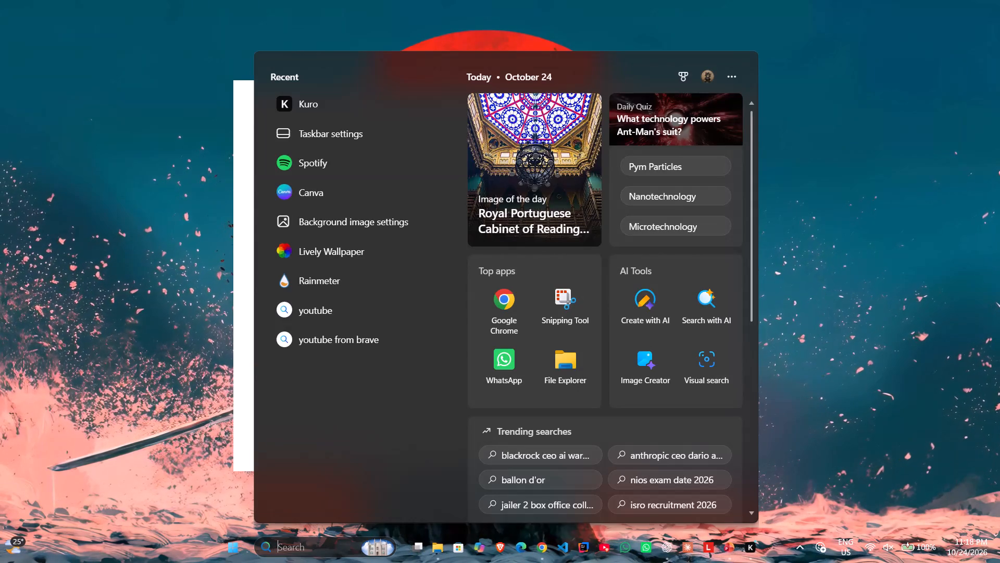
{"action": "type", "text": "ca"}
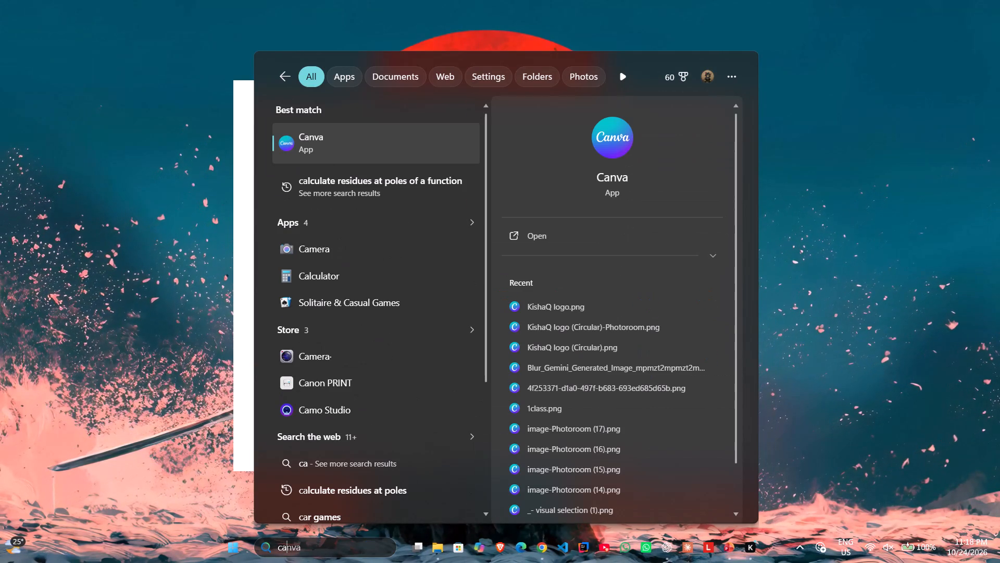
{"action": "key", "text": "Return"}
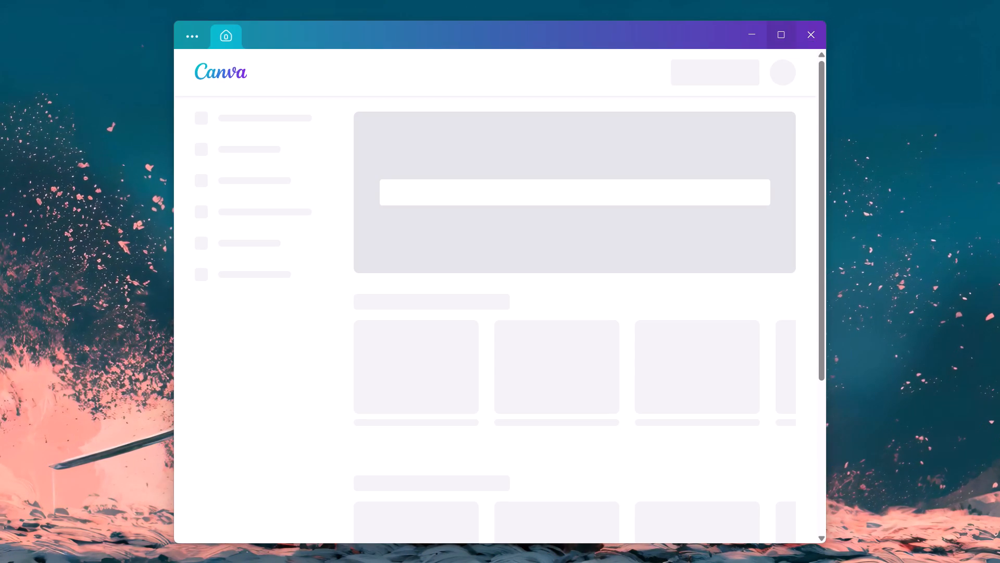
{"action": "left_click", "coordinate": [780, 31]}
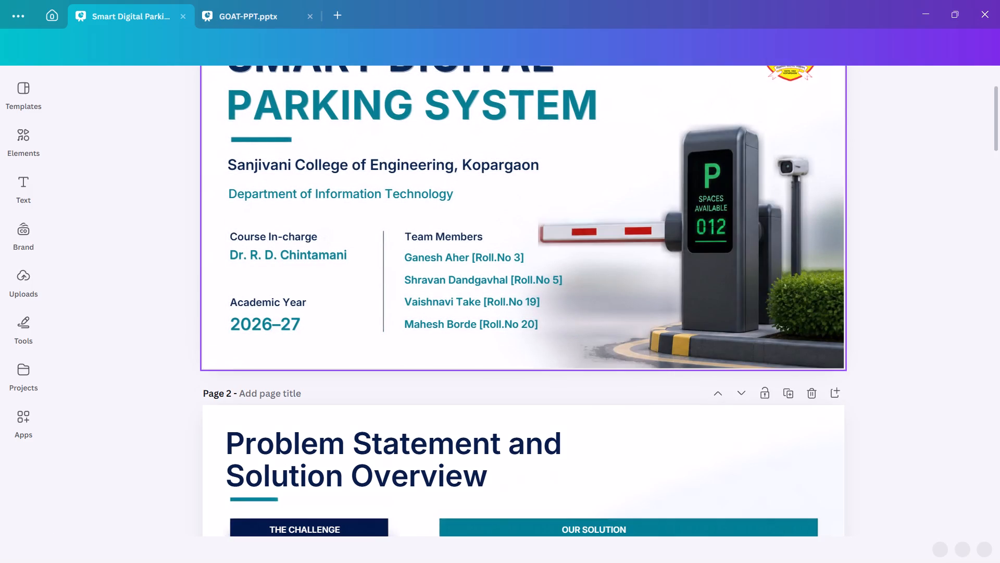
Move the four team member lines on page 1 down together, leaving room for one more line beneath the Team Members heading.
{"action": "scroll", "coordinate": [490, 188], "scroll_direction": "up", "scroll_amount": 4}
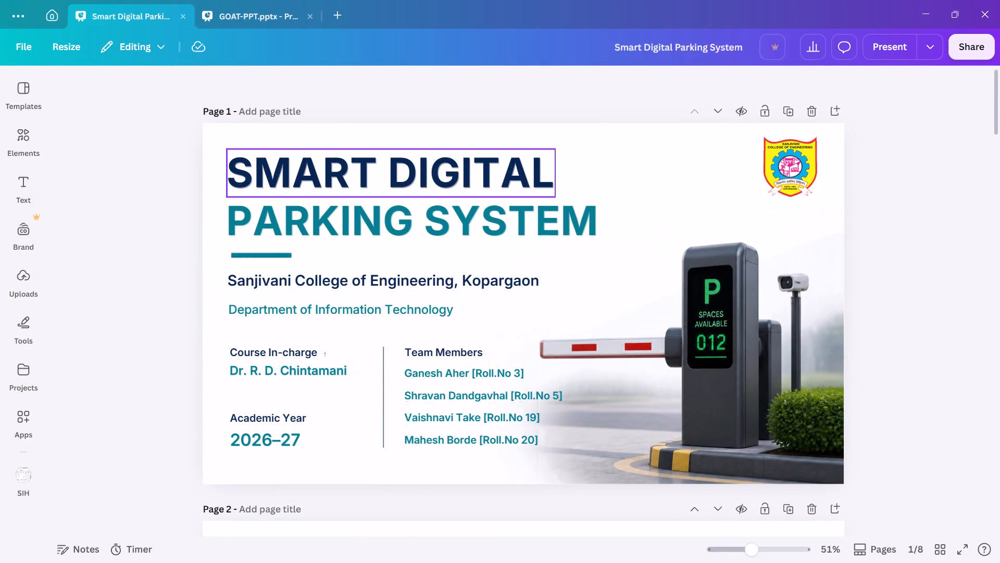
{"action": "scroll", "coordinate": [490, 188], "scroll_direction": "down", "scroll_amount": 1}
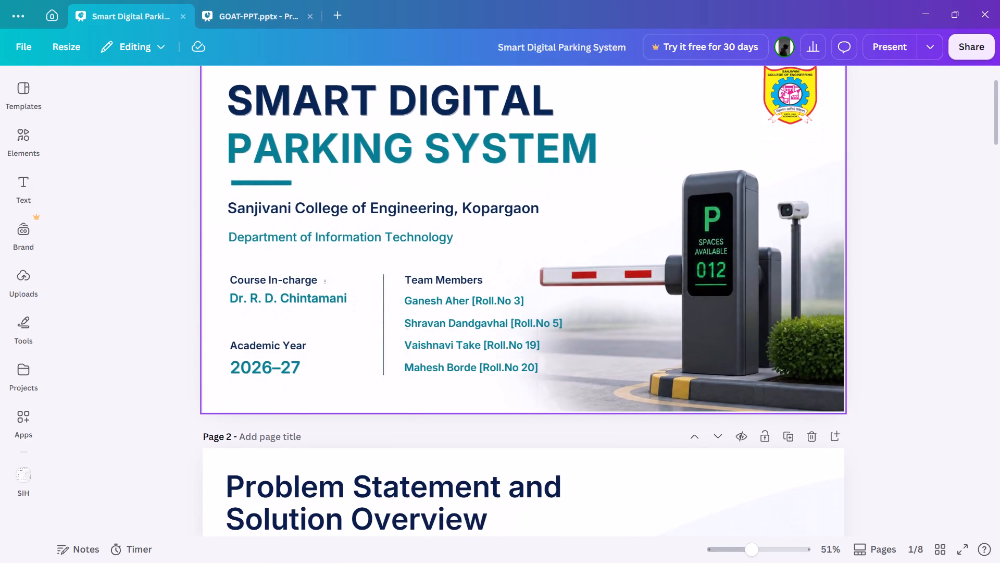
{"action": "scroll", "coordinate": [490, 188], "scroll_direction": "down", "scroll_amount": 1}
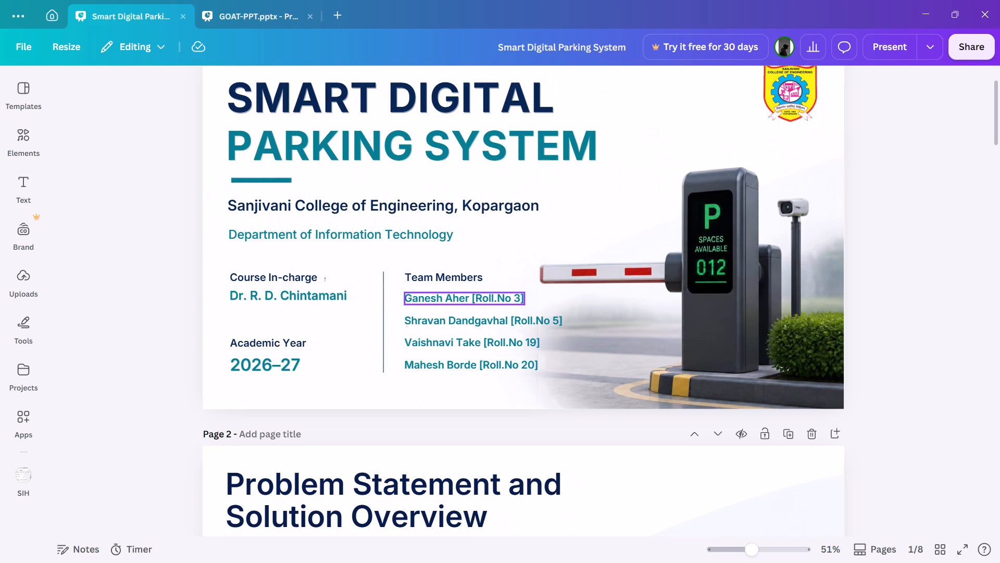
{"action": "left_click", "coordinate": [490, 295]}
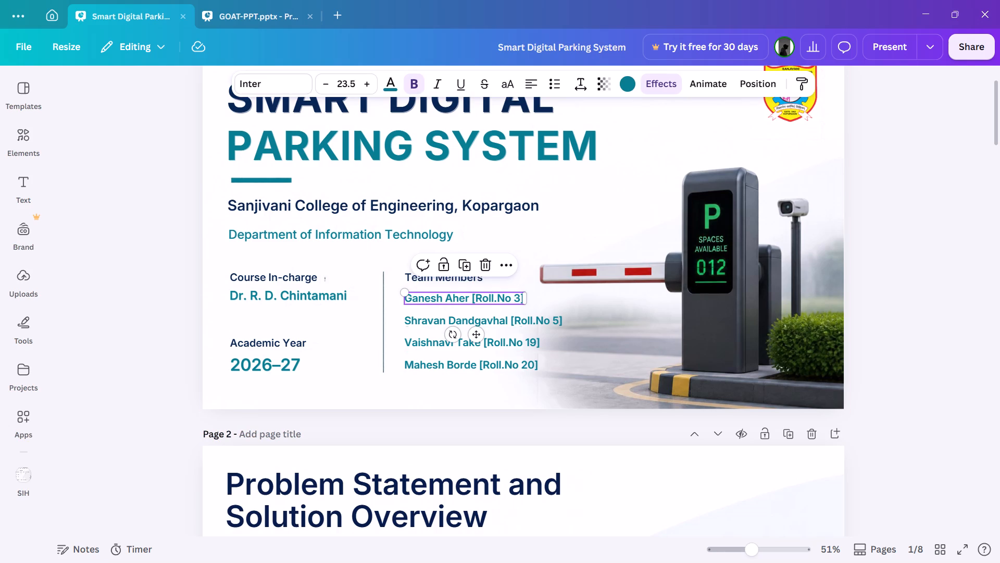
{"action": "left_click", "coordinate": [392, 293]}
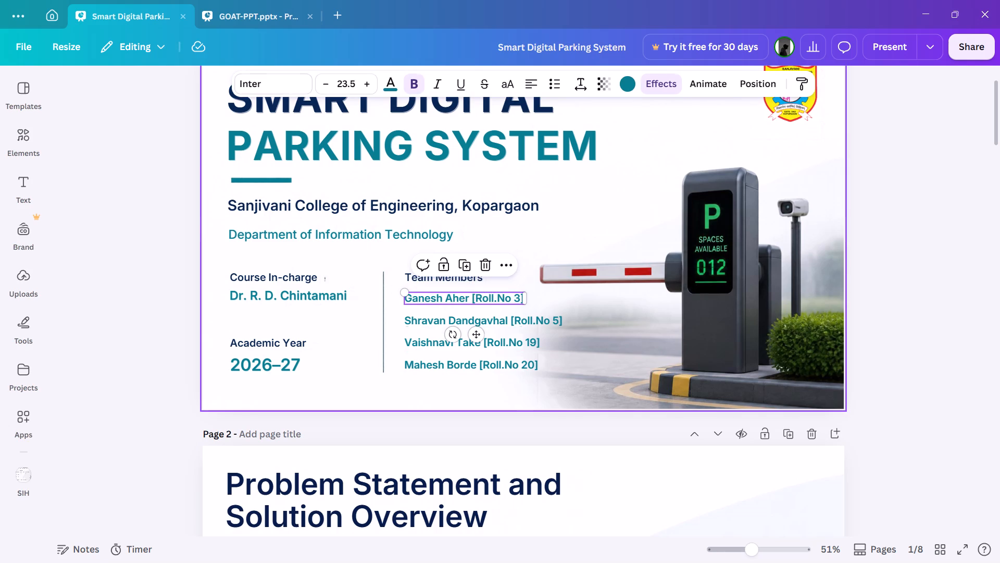
{"action": "left_click_drag", "start_coordinate": [392, 293], "coordinate": [515, 371]}
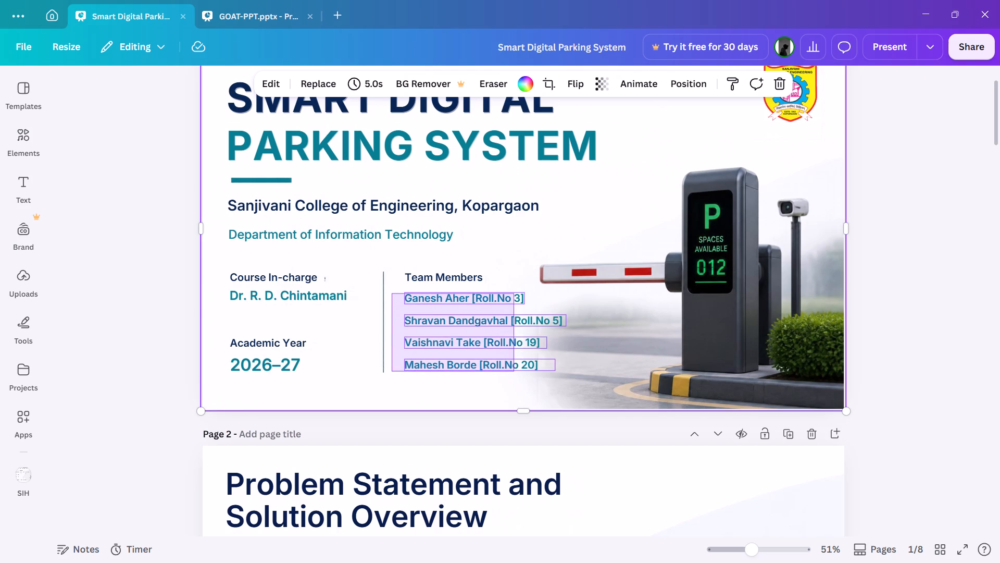
{"action": "key", "text": "Down"}
{"action": "key", "text": "Down"}
{"action": "key", "text": "Down"}
{"action": "key", "text": "Down"}
{"action": "key", "text": "Down"}
{"action": "key", "text": "Down"}
{"action": "key", "text": "Down"}
{"action": "key", "text": "Down"}
{"action": "key", "text": "Down"}
{"action": "key", "text": "Down"}
{"action": "key", "text": "Down"}
{"action": "key", "text": "Down"}
{"action": "key", "text": "Down"}
{"action": "key", "text": "Down"}
{"action": "key", "text": "Down"}
{"action": "key", "text": "Down"}
{"action": "key", "text": "Down"}
{"action": "key", "text": "Down"}
{"action": "key", "text": "Down"}
{"action": "key", "text": "Down"}
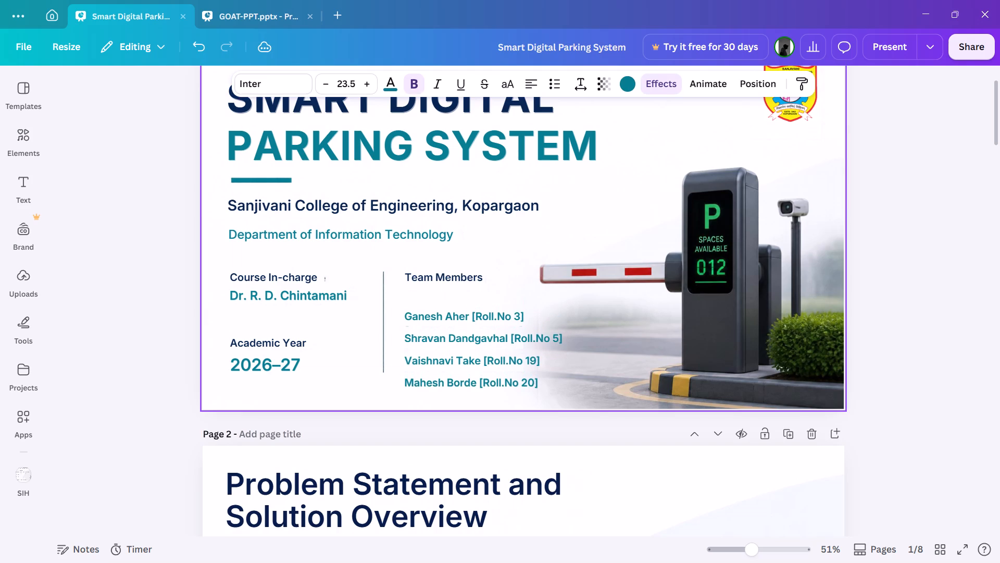
{"action": "key", "text": "Down"}
{"action": "key", "text": "Down"}
{"action": "key", "text": "Down"}
{"action": "key", "text": "Down"}
{"action": "key", "text": "Down"}
{"action": "key", "text": "Down"}
{"action": "key", "text": "Down"}
{"action": "key", "text": "Down"}
{"action": "key", "text": "Down"}
{"action": "key", "text": "Down"}
{"action": "key", "text": "Down"}
{"action": "key", "text": "Down"}
{"action": "key", "text": "Down"}
{"action": "key", "text": "Down"}
{"action": "key", "text": "Down"}
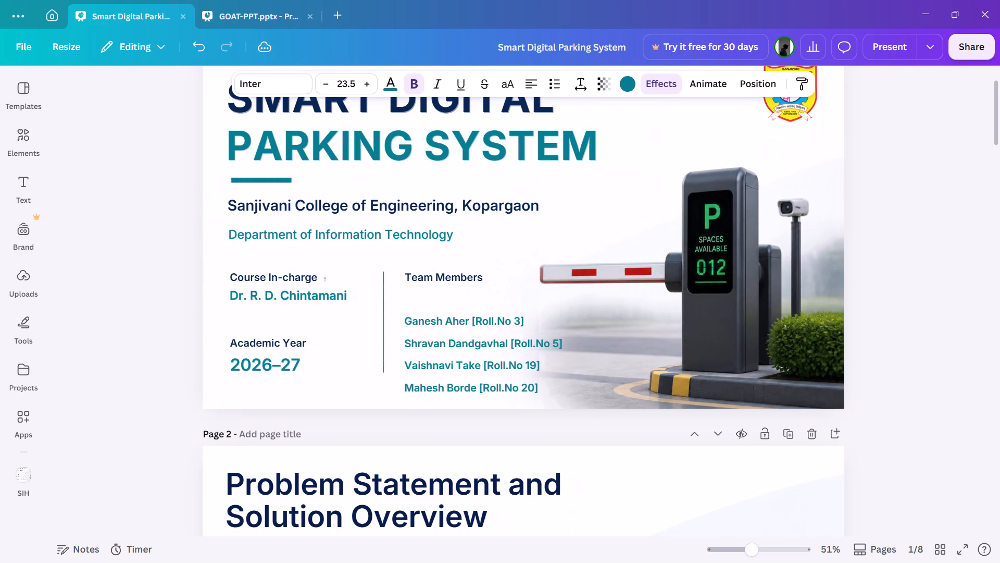
{"action": "key", "text": "Down"}
{"action": "left_click", "coordinate": [456, 316]}
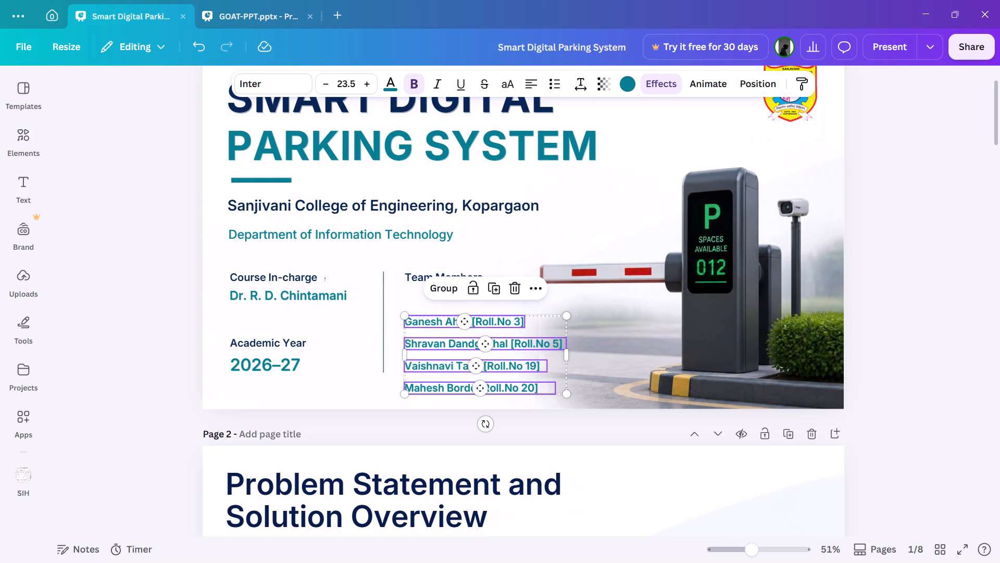
{"action": "left_click", "coordinate": [509, 309]}
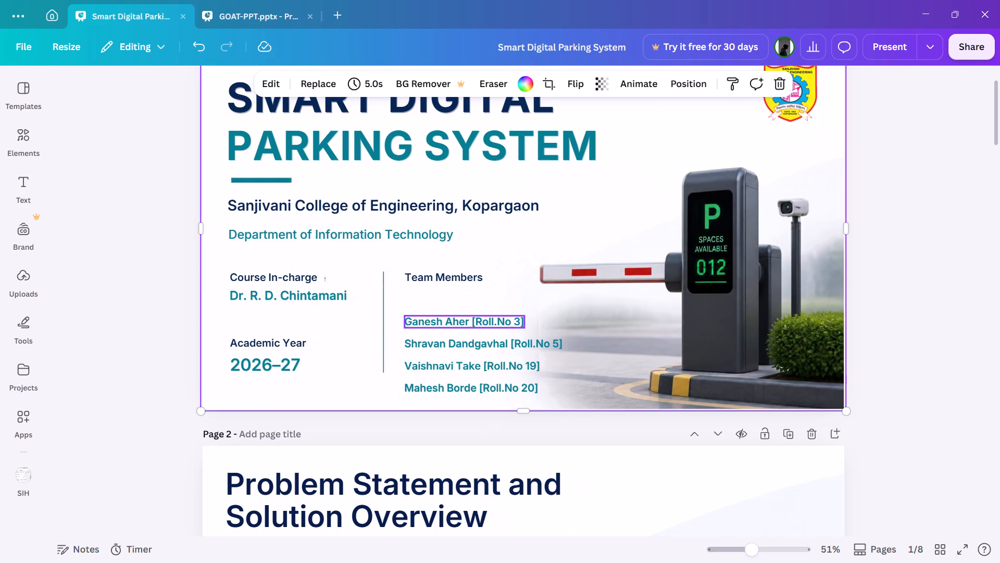
Duplicate the first team member line and place the copy midway between the Team Members heading and the original line.
{"action": "left_click", "coordinate": [492, 327]}
{"action": "left_click", "coordinate": [465, 291]}
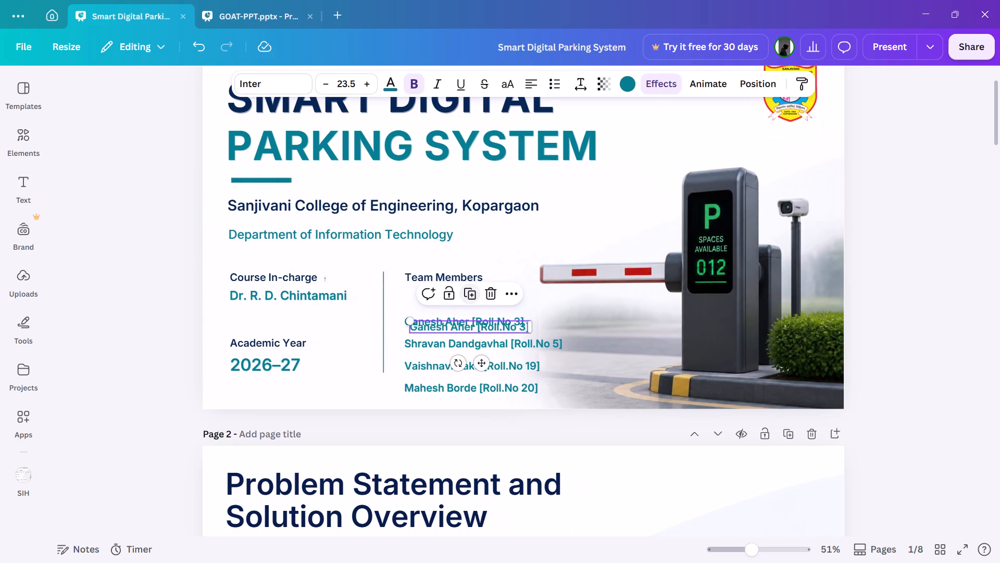
{"action": "left_click_drag", "start_coordinate": [467, 327], "coordinate": [466, 315]}
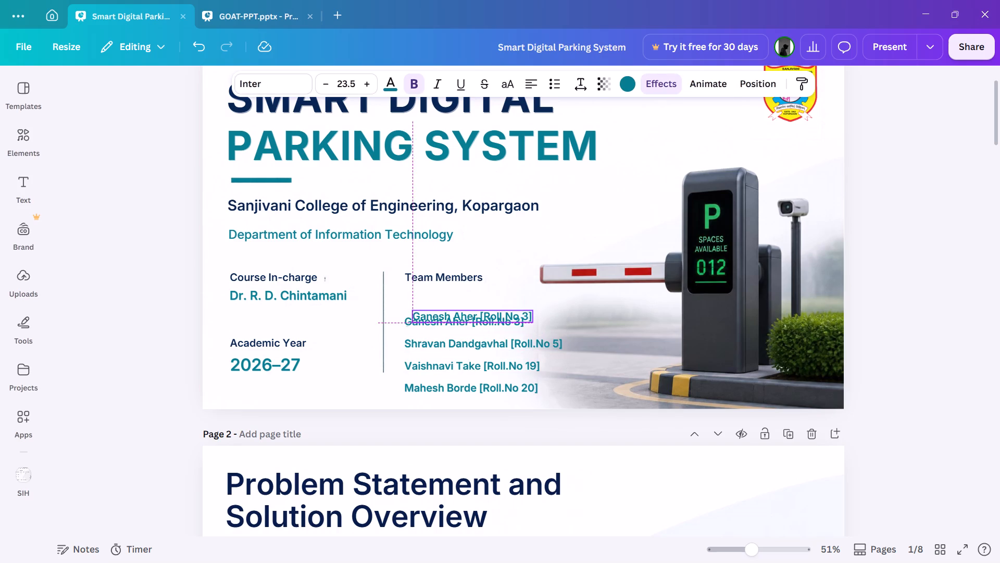
{"action": "left_click_drag", "start_coordinate": [466, 315], "coordinate": [463, 305]}
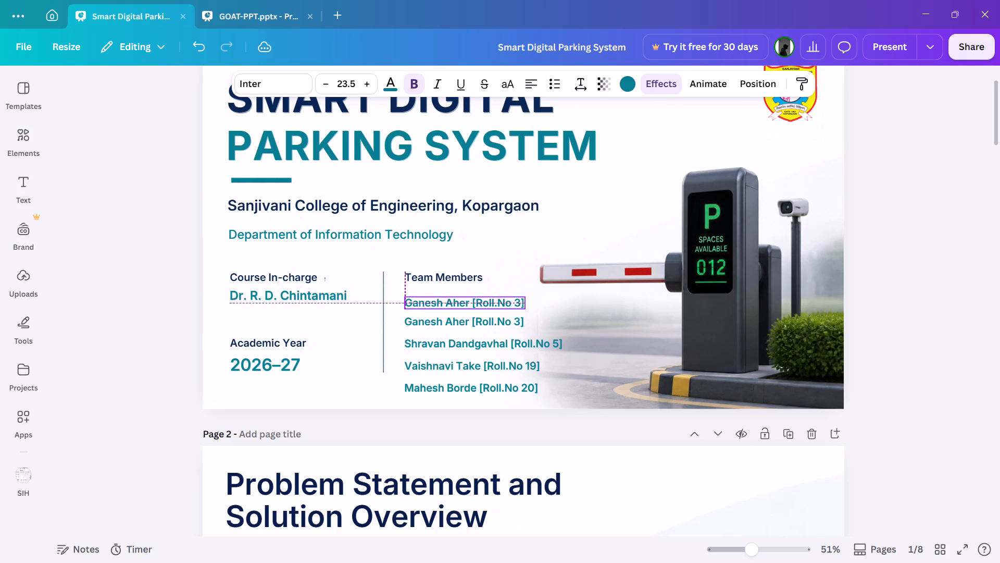
{"action": "left_click_drag", "start_coordinate": [463, 305], "coordinate": [463, 307]}
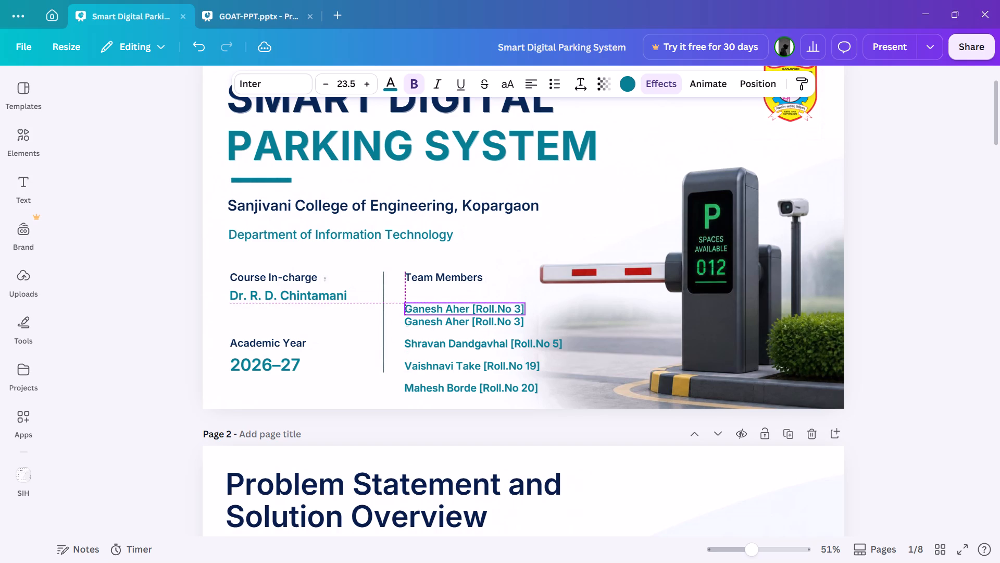
{"action": "left_click_drag", "start_coordinate": [463, 307], "coordinate": [461, 307]}
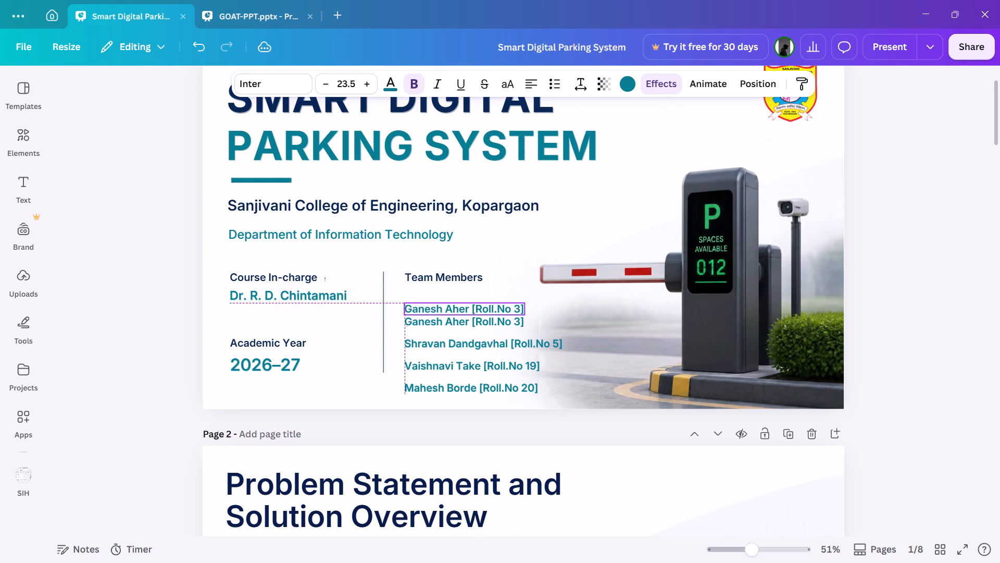
{"action": "left_click_drag", "start_coordinate": [461, 307], "coordinate": [461, 303]}
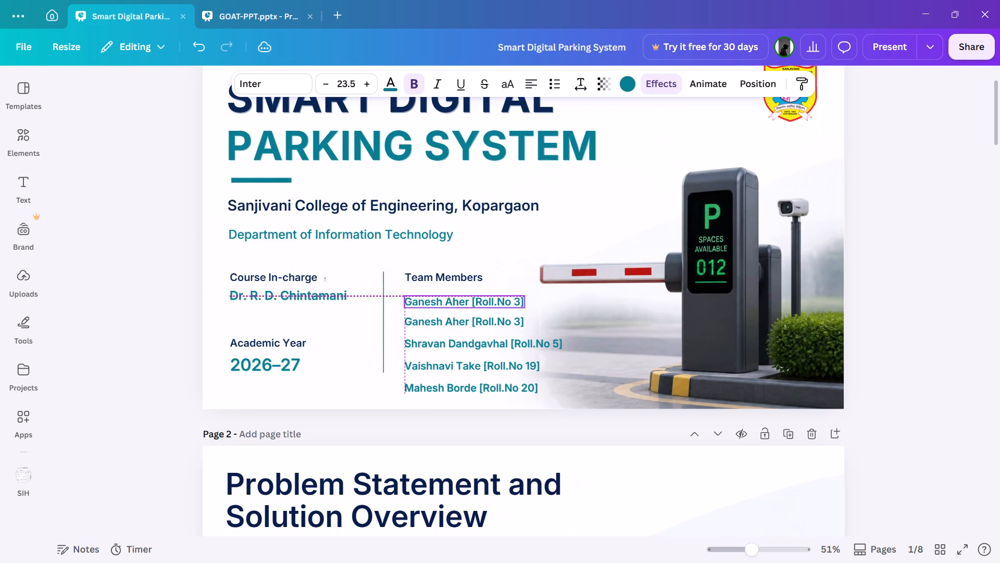
{"action": "left_click_drag", "start_coordinate": [461, 303], "coordinate": [461, 302]}
{"action": "left_click_drag", "start_coordinate": [461, 302], "coordinate": [463, 300]}
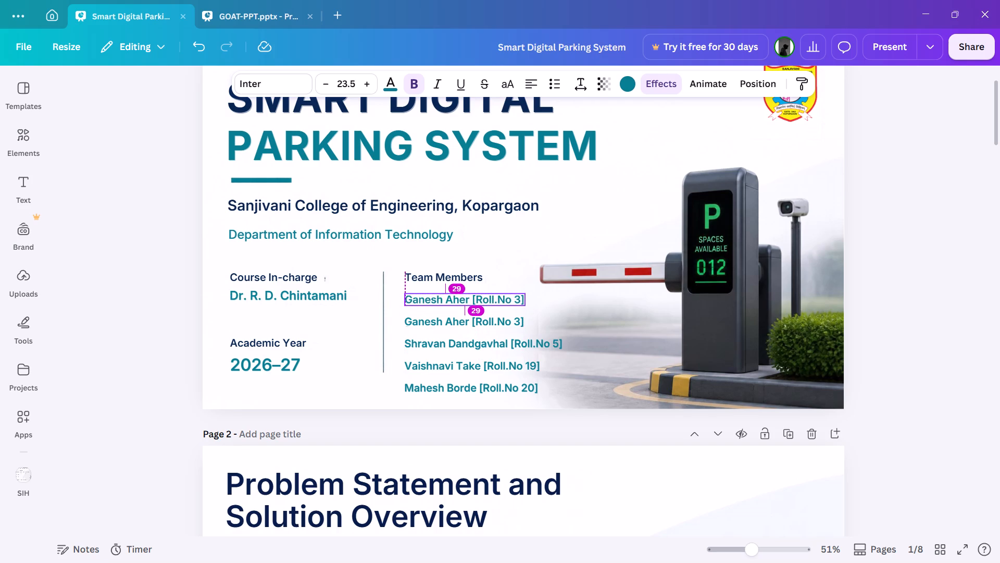
{"action": "left_click_drag", "start_coordinate": [463, 300], "coordinate": [466, 300]}
{"action": "left_click_drag", "start_coordinate": [466, 300], "coordinate": [466, 299]}
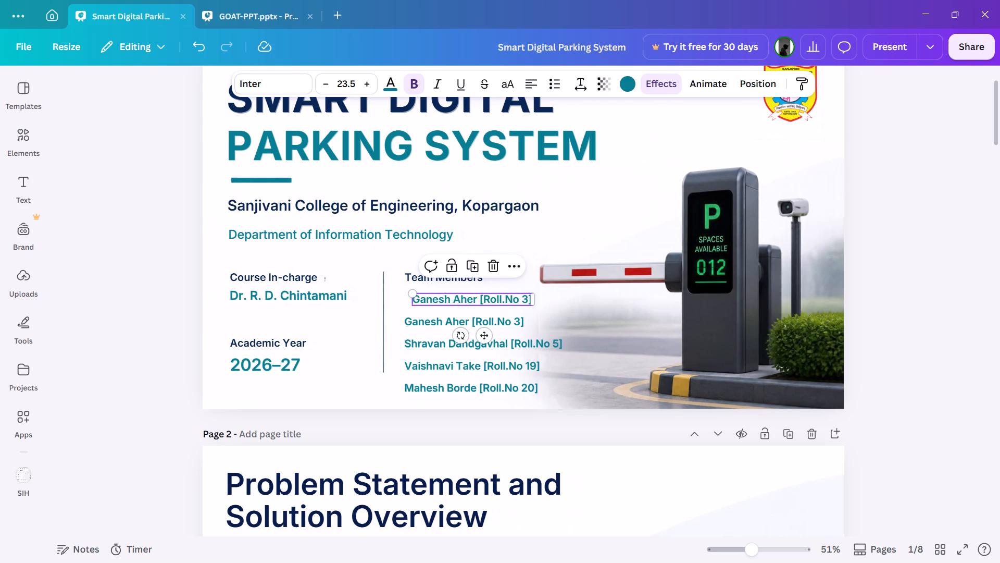
Nudge the duplicated line leftward until its left edge aligns with the other team member lines.
{"action": "key", "text": "Left"}
{"action": "key", "text": "Left"}
{"action": "left_click", "coordinate": [466, 299]}
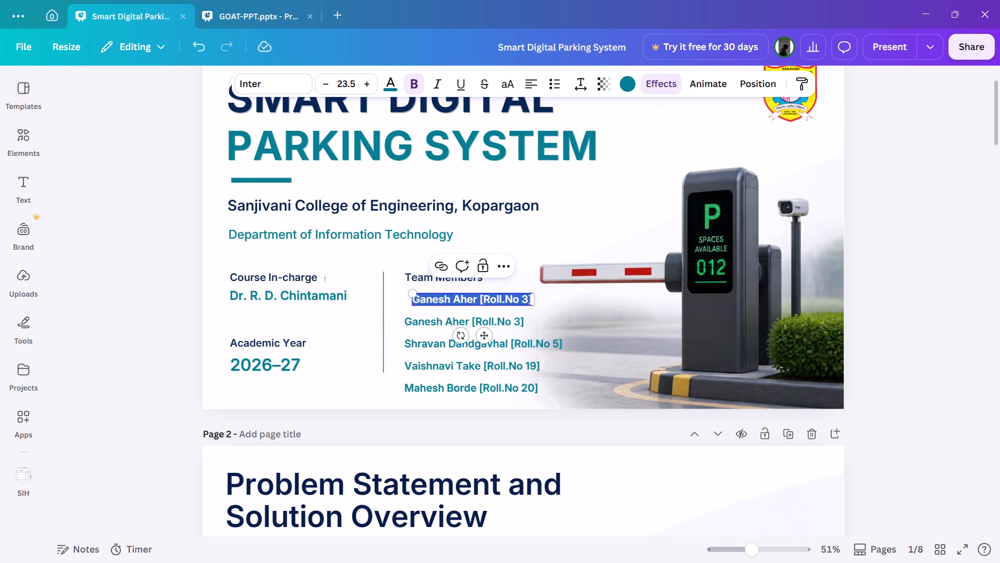
{"action": "left_click", "coordinate": [588, 302]}
{"action": "left_click", "coordinate": [504, 293]}
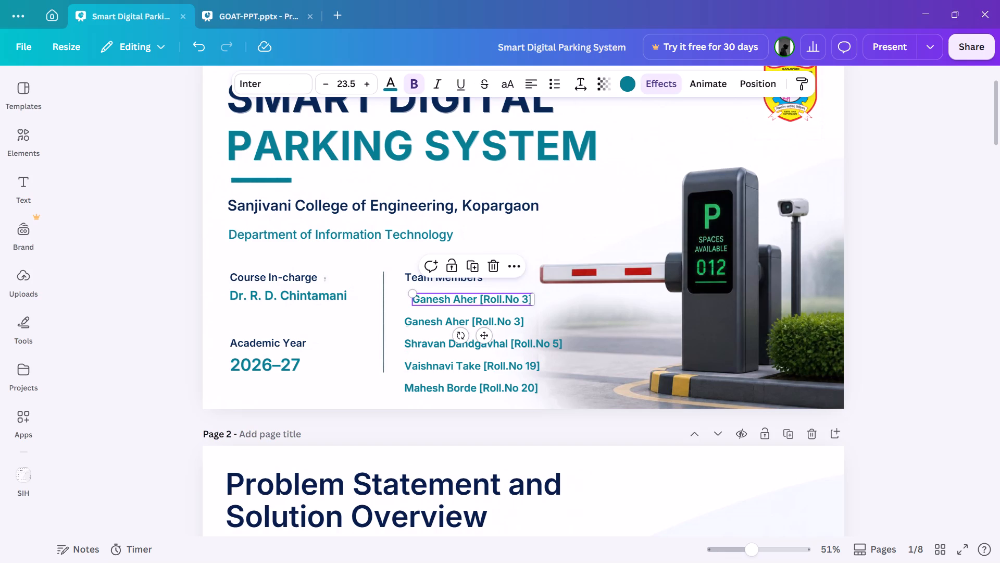
{"action": "key", "text": "Left"}
{"action": "key", "text": "Left"}
{"action": "key", "text": "Left"}
{"action": "key", "text": "Left"}
{"action": "key", "text": "Left"}
{"action": "key", "text": "Left"}
{"action": "key", "text": "Left"}
{"action": "key", "text": "Left"}
{"action": "key", "text": "Left"}
{"action": "key", "text": "Left"}
{"action": "key", "text": "Left"}
{"action": "key", "text": "Left"}
{"action": "key", "text": "Left"}
{"action": "key", "text": "Left"}
{"action": "key", "text": "Left"}
{"action": "key", "text": "Left"}
{"action": "key", "text": "Left"}
{"action": "key", "text": "Left"}
{"action": "key", "text": "Left"}
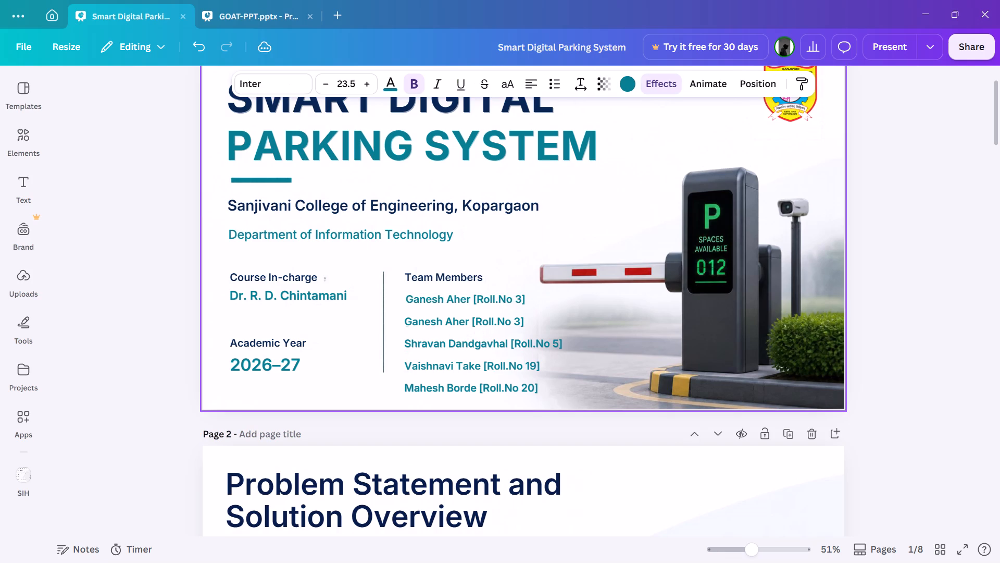
{"action": "key", "text": "Left"}
{"action": "key", "text": "Left"}
{"action": "key", "text": "Left"}
{"action": "key", "text": "Left"}
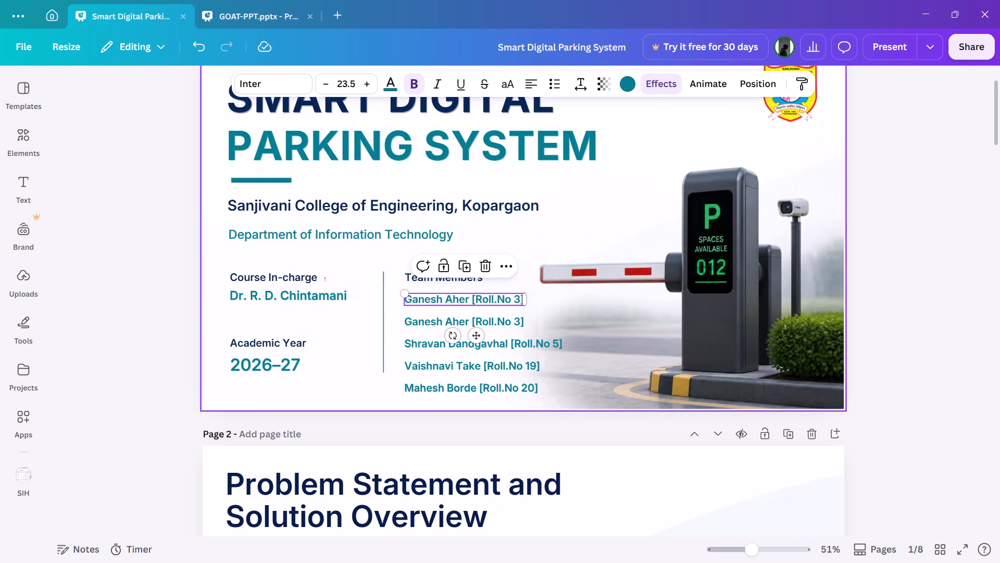
Change the roll number in the duplicated top line to 1.
{"action": "left_click", "coordinate": [473, 298]}
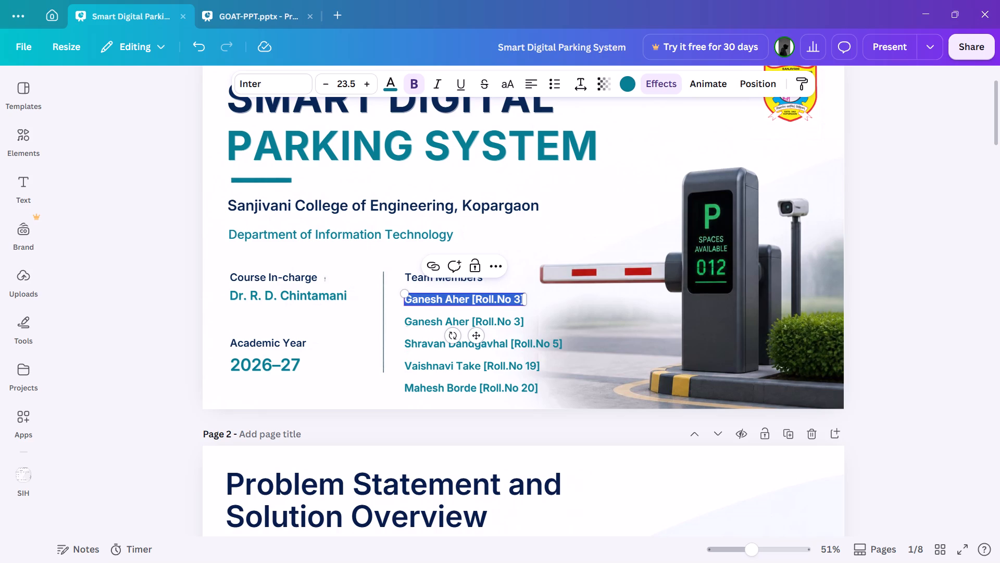
{"action": "left_click", "coordinate": [507, 297]}
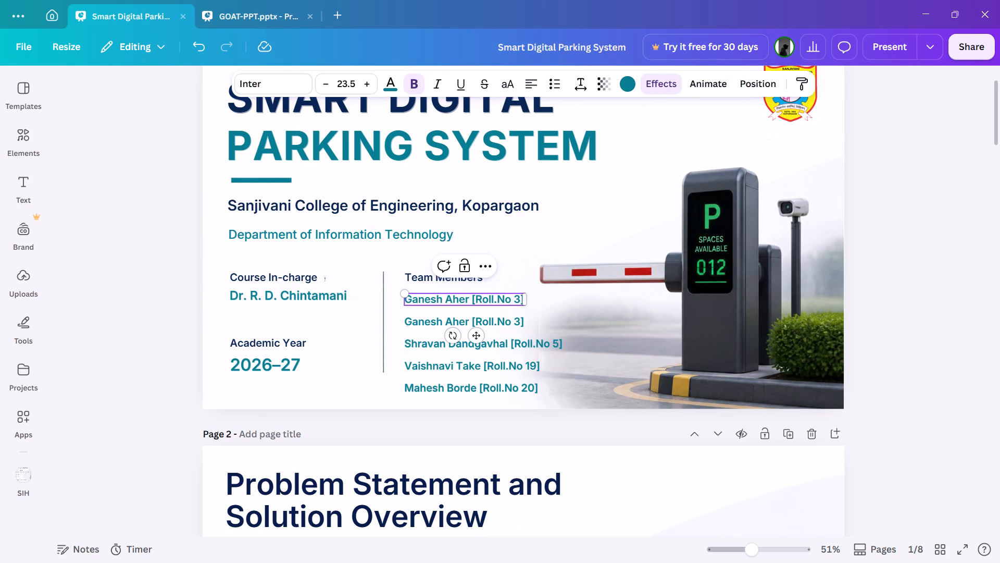
{"action": "left_click", "coordinate": [517, 299]}
{"action": "key", "text": "BackSpace"}
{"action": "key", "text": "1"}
Replace the name in the top [Roll.No 1] team member line on page 1 with the new member's name and save the presentation.
{"action": "left_click", "coordinate": [468, 298]}
{"action": "left_click_drag", "start_coordinate": [468, 298], "coordinate": [407, 295]}
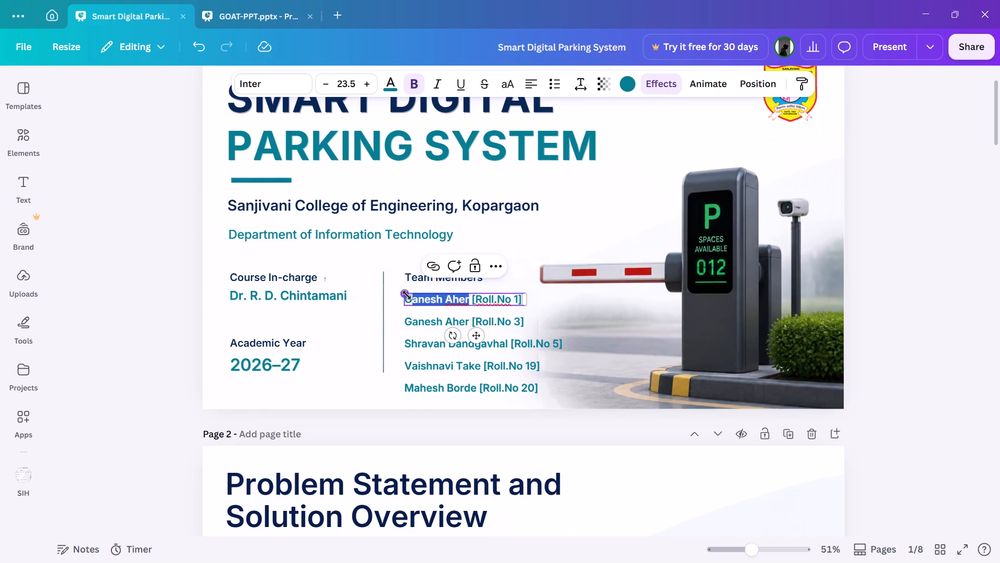
{"action": "left_click", "coordinate": [407, 295]}
{"action": "key", "text": "BackSpace"}
{"action": "key", "text": "BackSpace"}
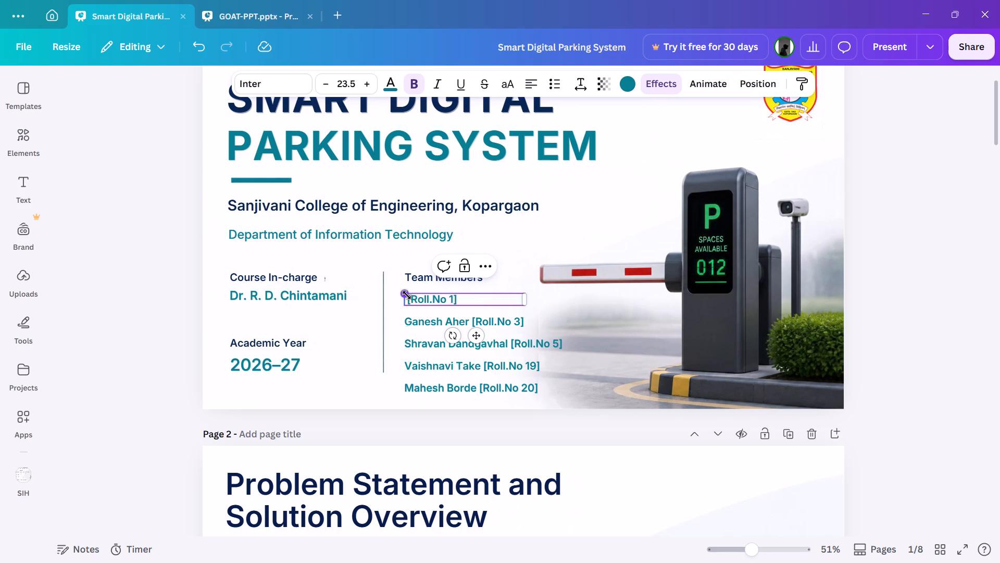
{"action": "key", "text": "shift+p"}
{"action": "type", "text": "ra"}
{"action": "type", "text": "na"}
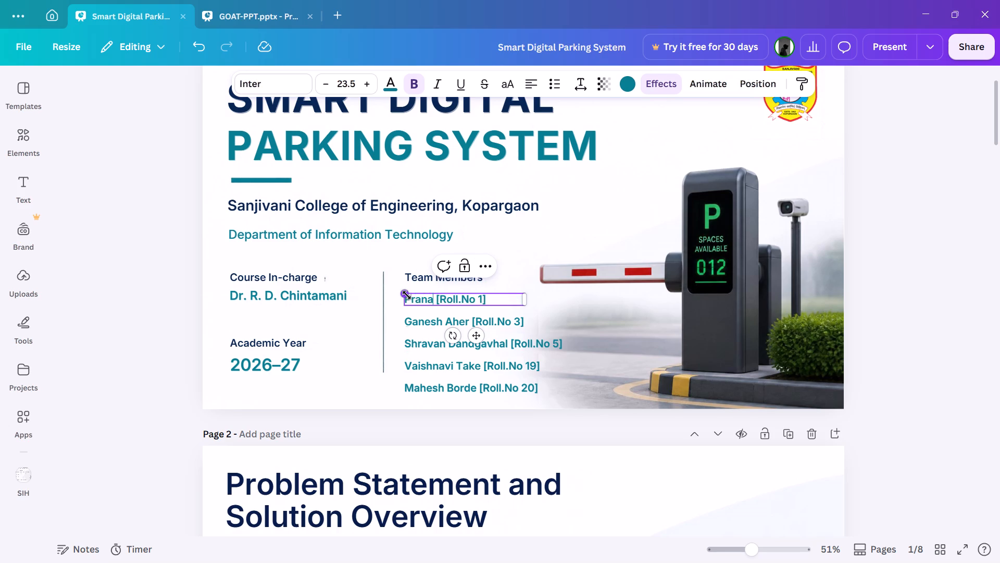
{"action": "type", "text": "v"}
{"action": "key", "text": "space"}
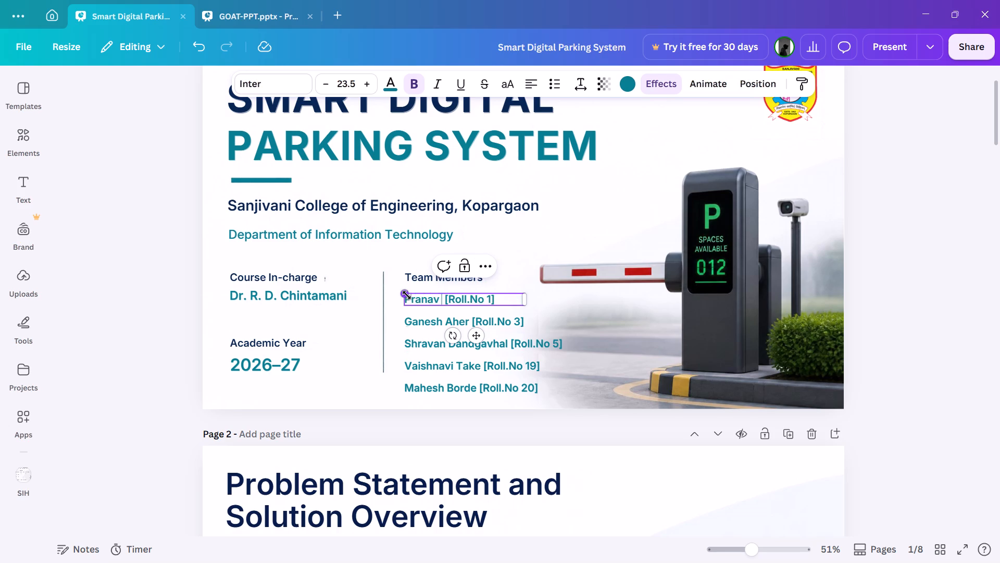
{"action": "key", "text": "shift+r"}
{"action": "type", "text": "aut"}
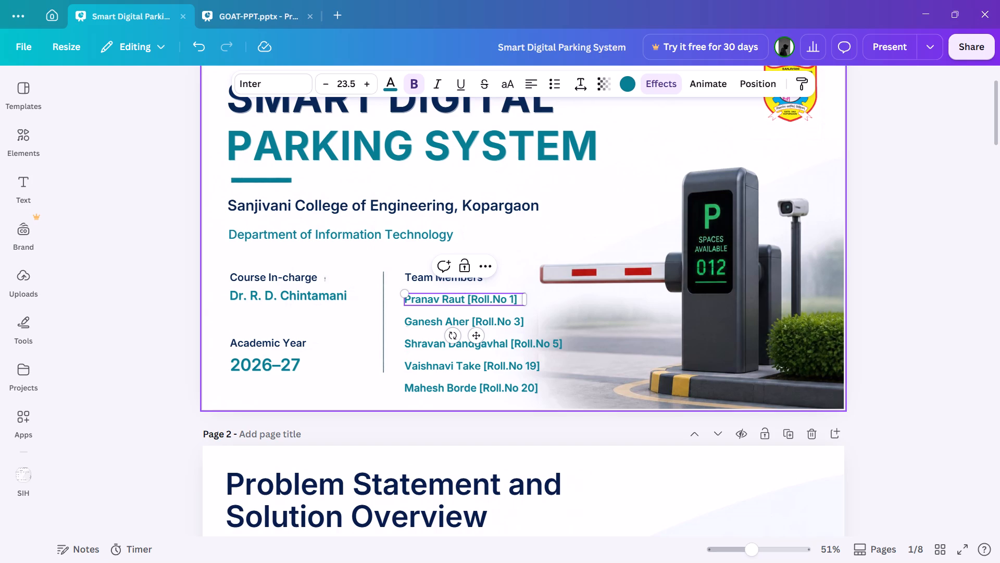
{"action": "left_click", "coordinate": [382, 333]}
{"action": "left_click", "coordinate": [371, 333]}
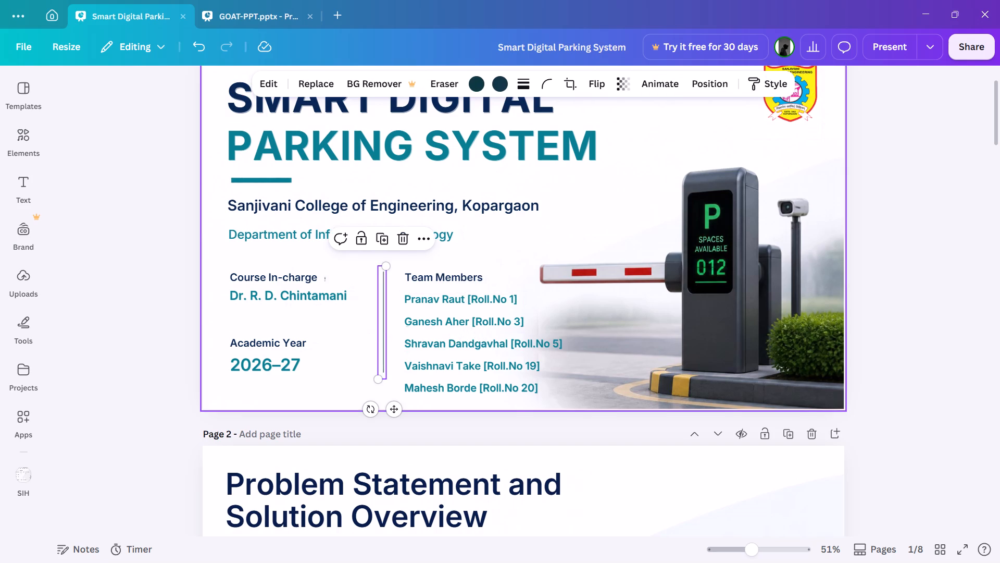
{"action": "left_click", "coordinate": [955, 290]}
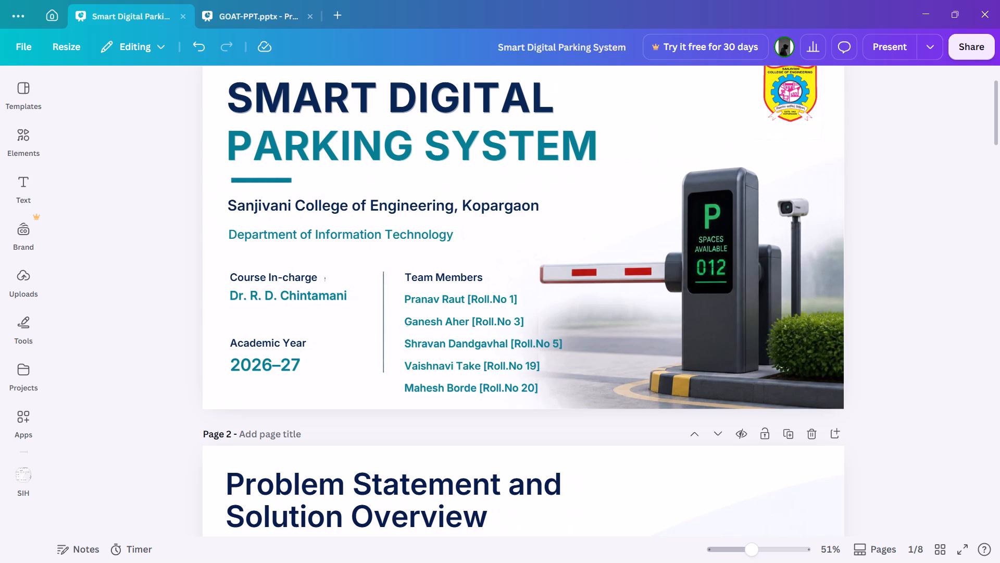
{"action": "key", "text": "ctrl+s"}
Check pages 1 and 2, inspecting the captions on the Problem Statement slide and the font of the HC-SR04 Sensors caption.
{"action": "scroll", "coordinate": [909, 291], "scroll_direction": "up", "scroll_amount": 2}
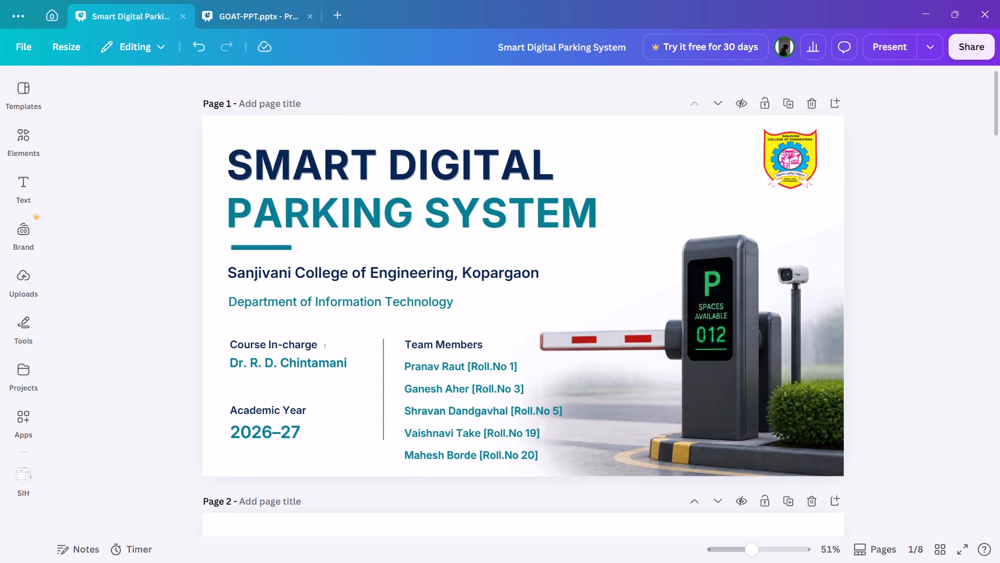
{"action": "scroll", "coordinate": [909, 291], "scroll_direction": "up", "scroll_amount": 2}
{"action": "scroll", "coordinate": [909, 291], "scroll_direction": "down", "scroll_amount": 7}
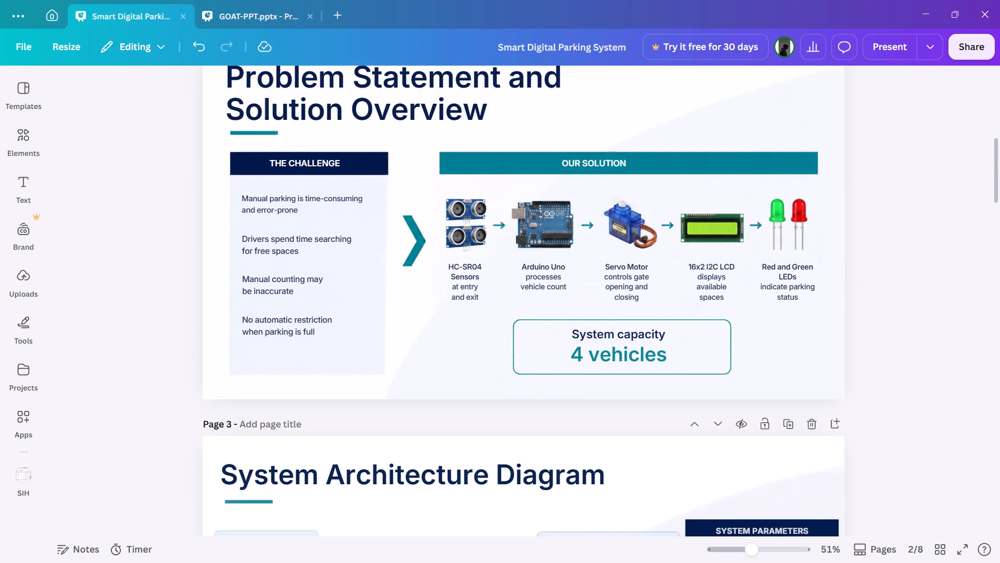
{"action": "left_click", "coordinate": [667, 264]}
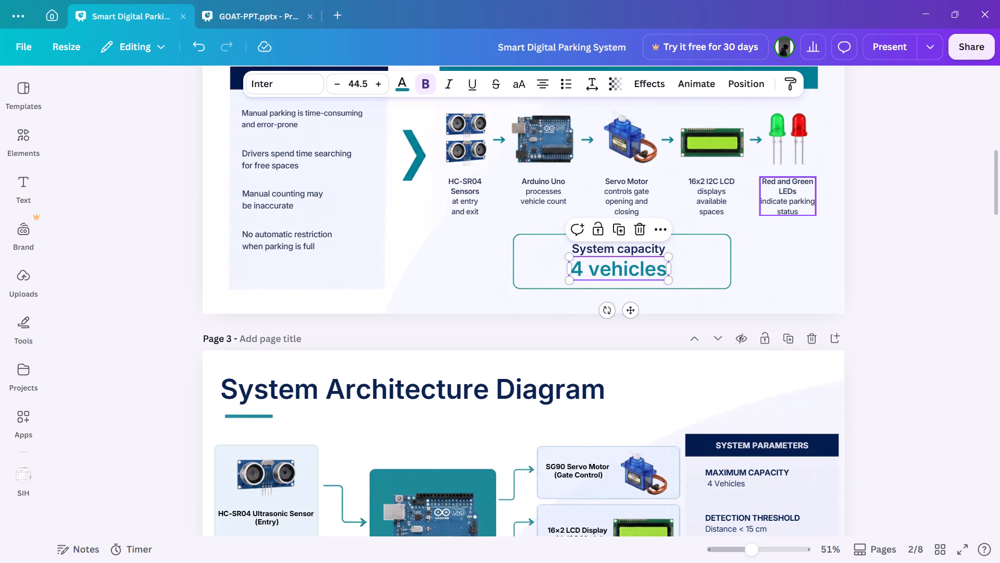
{"action": "left_click", "coordinate": [772, 214]}
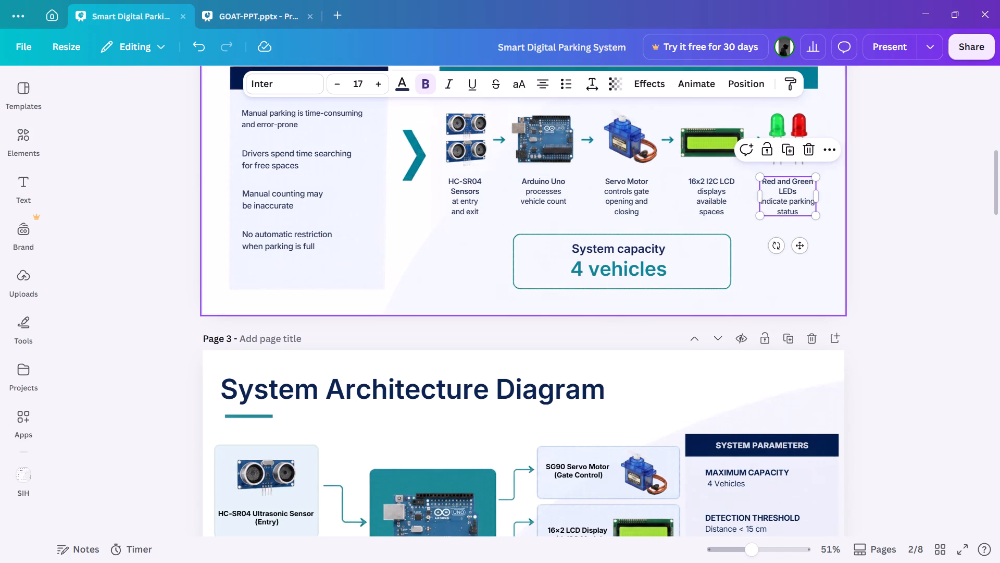
{"action": "left_click", "coordinate": [476, 195]}
{"action": "left_click", "coordinate": [278, 81]}
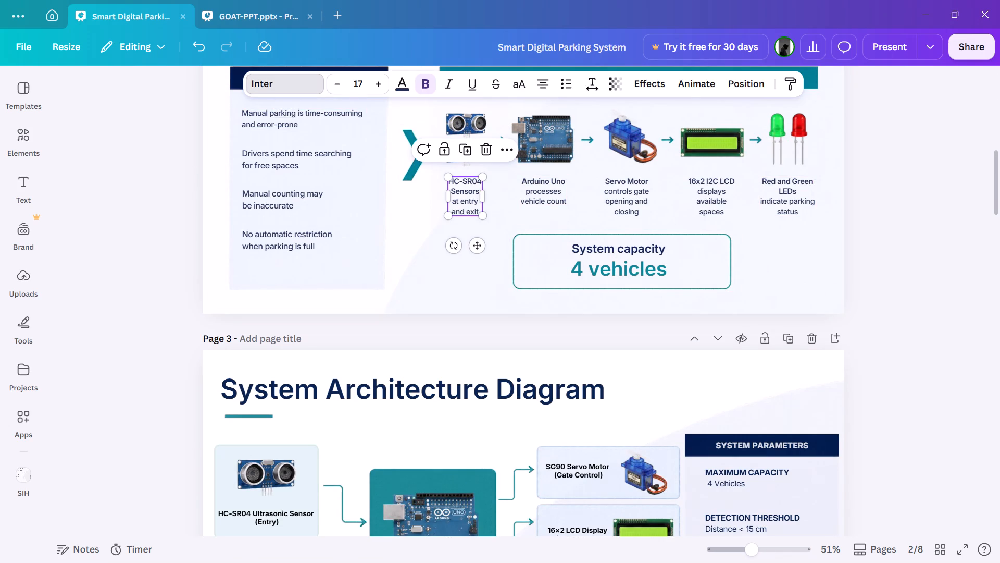
{"action": "left_click", "coordinate": [521, 246]}
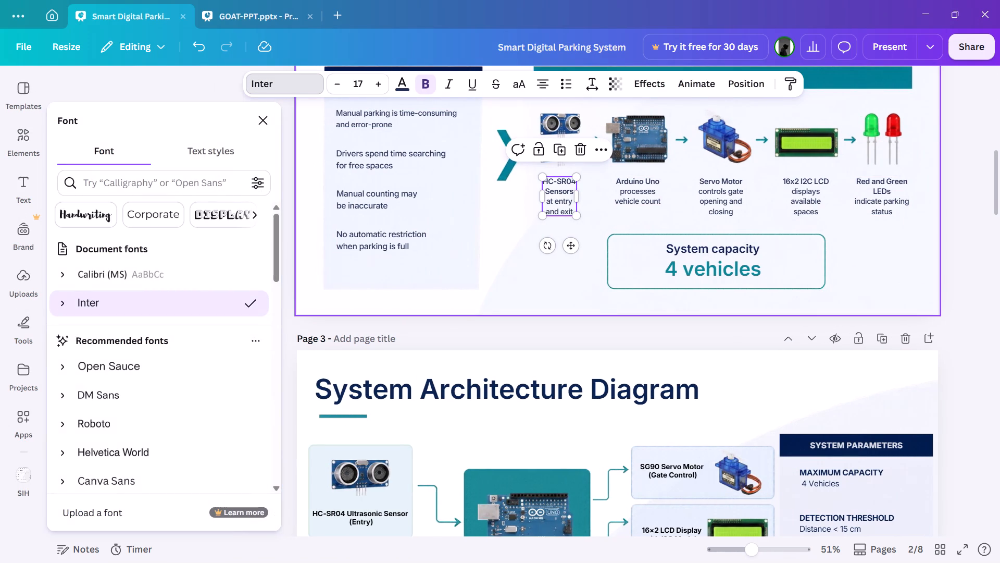
{"action": "left_click", "coordinate": [871, 385]}
Review the System Architecture Diagram, Working Algorithm and Flowchart, and Digital Logic Design slides.
{"action": "scroll", "coordinate": [871, 385], "scroll_direction": "down", "scroll_amount": 5}
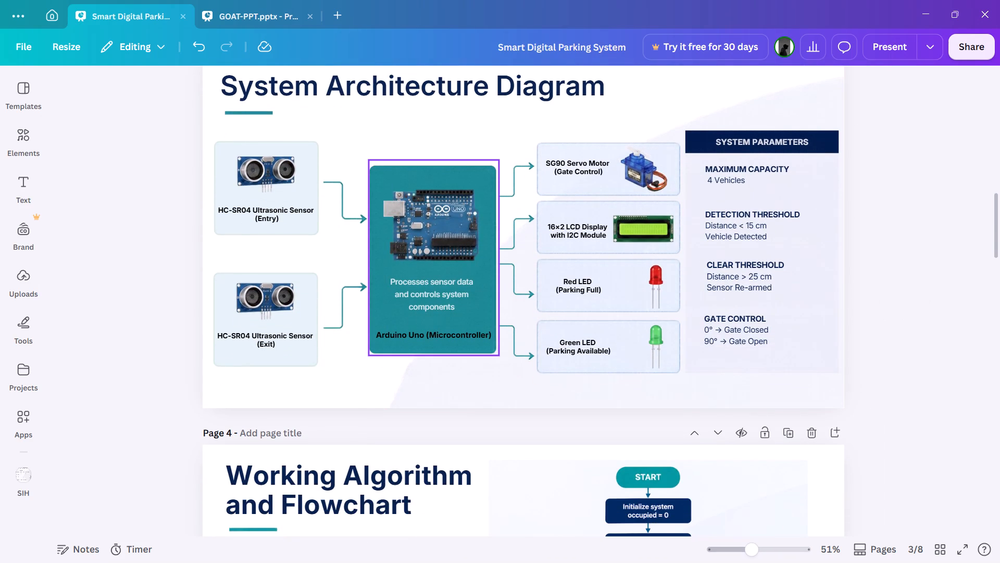
{"action": "left_click", "coordinate": [355, 367]}
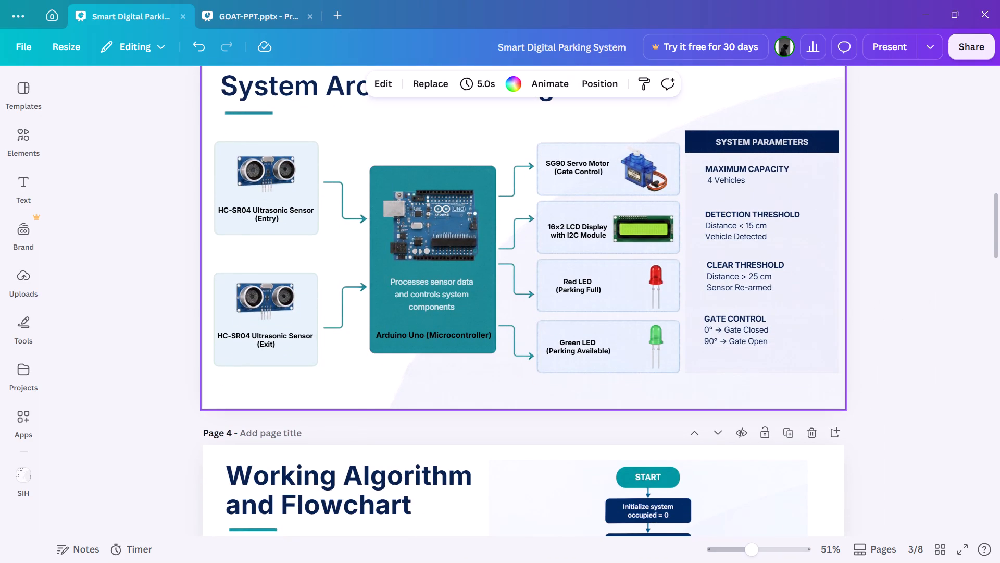
{"action": "left_click", "coordinate": [174, 394]}
{"action": "scroll", "coordinate": [174, 394], "scroll_direction": "down", "scroll_amount": 5}
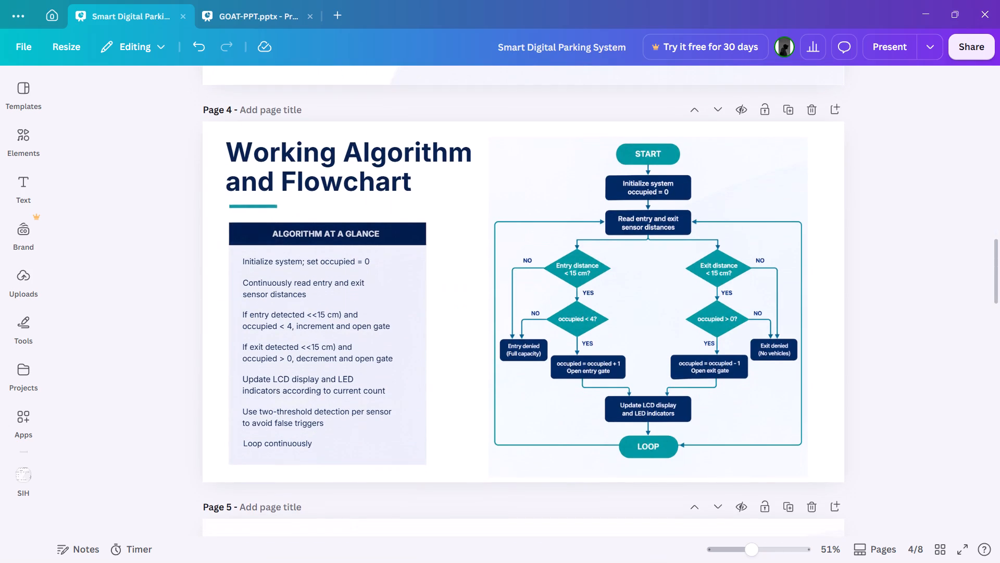
{"action": "left_click", "coordinate": [593, 322]}
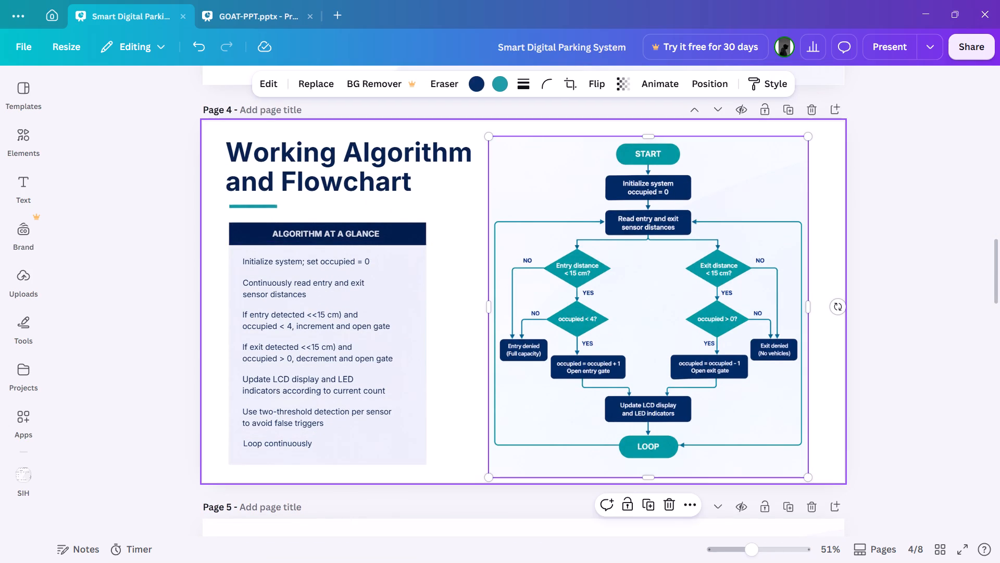
{"action": "left_click", "coordinate": [946, 244]}
{"action": "scroll", "coordinate": [946, 244], "scroll_direction": "down", "scroll_amount": 4}
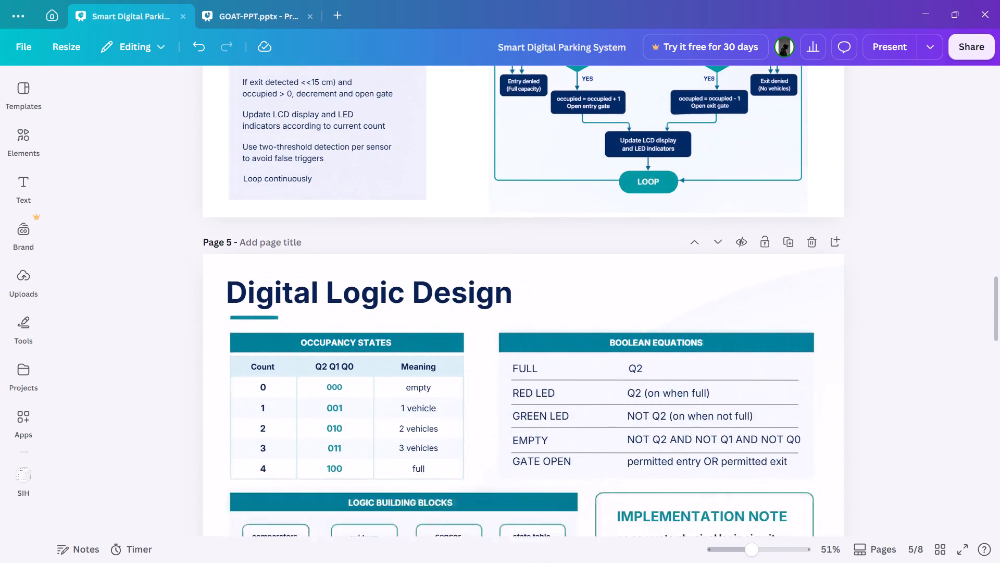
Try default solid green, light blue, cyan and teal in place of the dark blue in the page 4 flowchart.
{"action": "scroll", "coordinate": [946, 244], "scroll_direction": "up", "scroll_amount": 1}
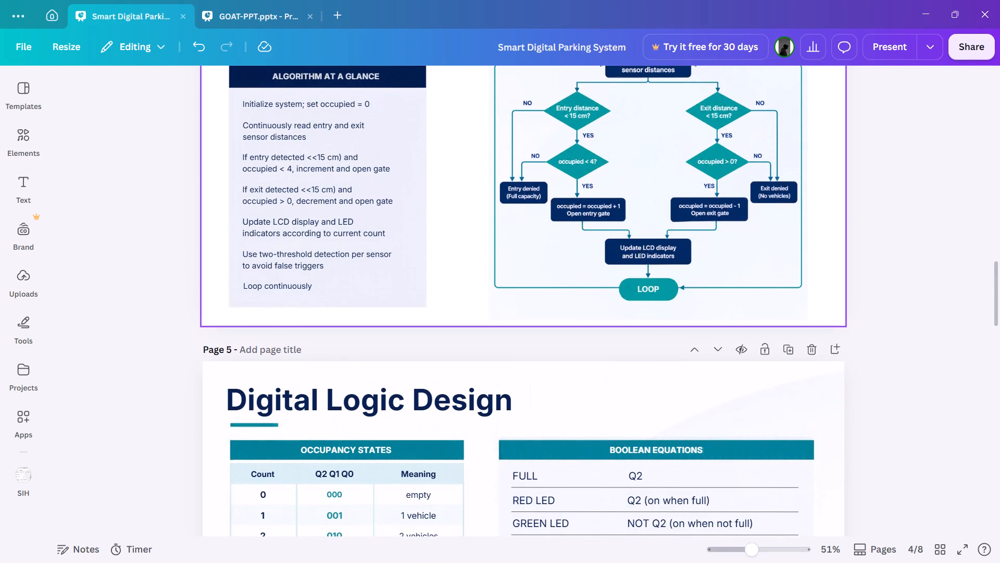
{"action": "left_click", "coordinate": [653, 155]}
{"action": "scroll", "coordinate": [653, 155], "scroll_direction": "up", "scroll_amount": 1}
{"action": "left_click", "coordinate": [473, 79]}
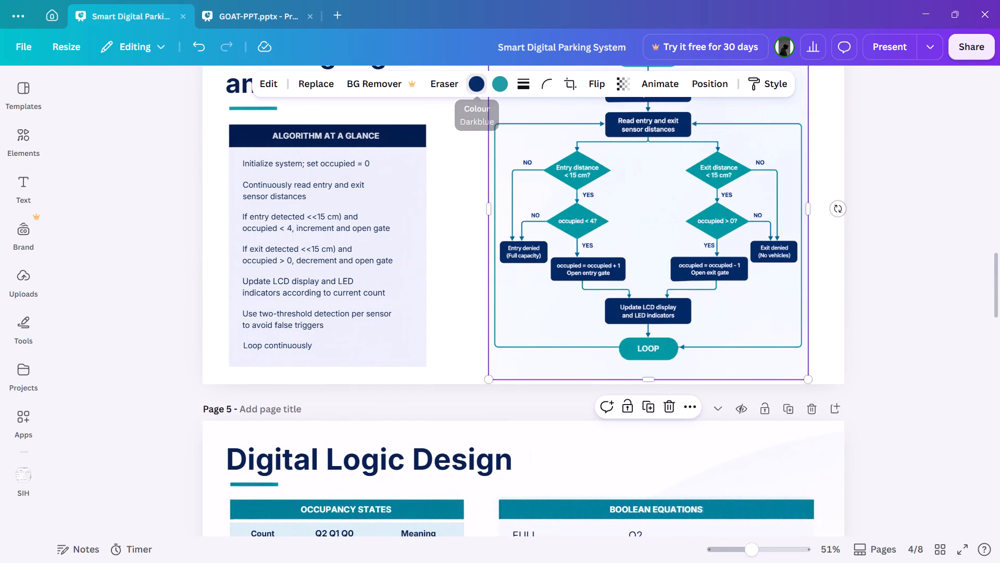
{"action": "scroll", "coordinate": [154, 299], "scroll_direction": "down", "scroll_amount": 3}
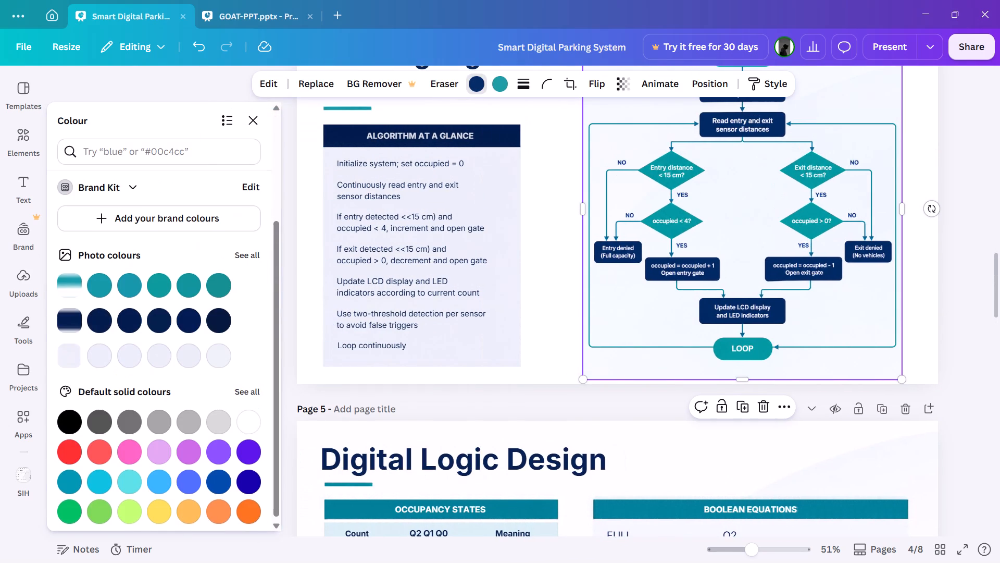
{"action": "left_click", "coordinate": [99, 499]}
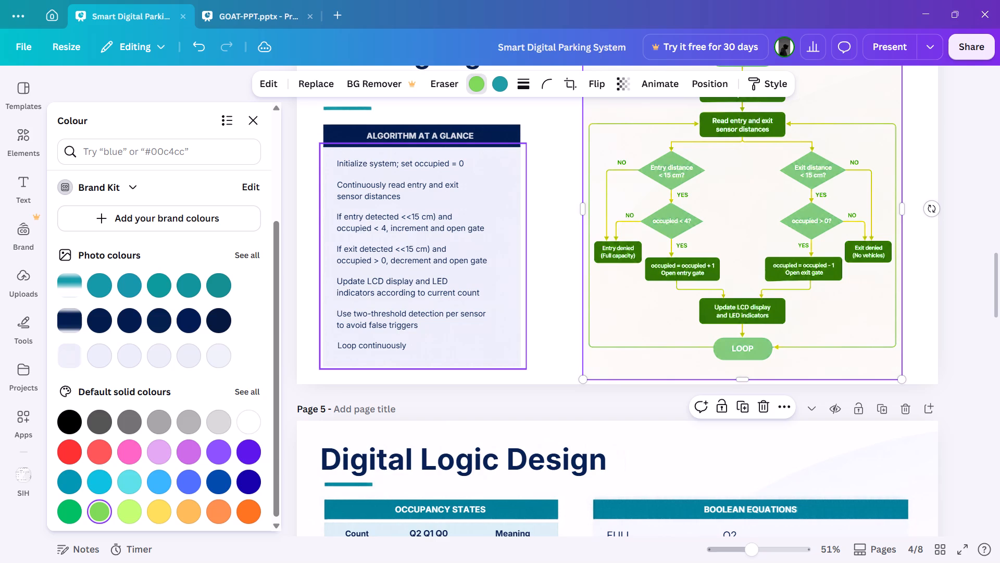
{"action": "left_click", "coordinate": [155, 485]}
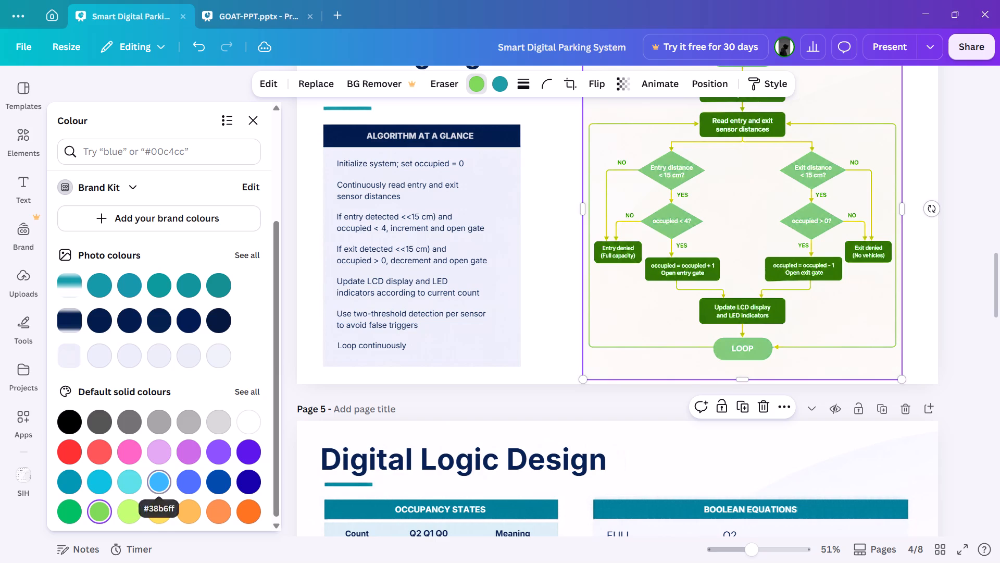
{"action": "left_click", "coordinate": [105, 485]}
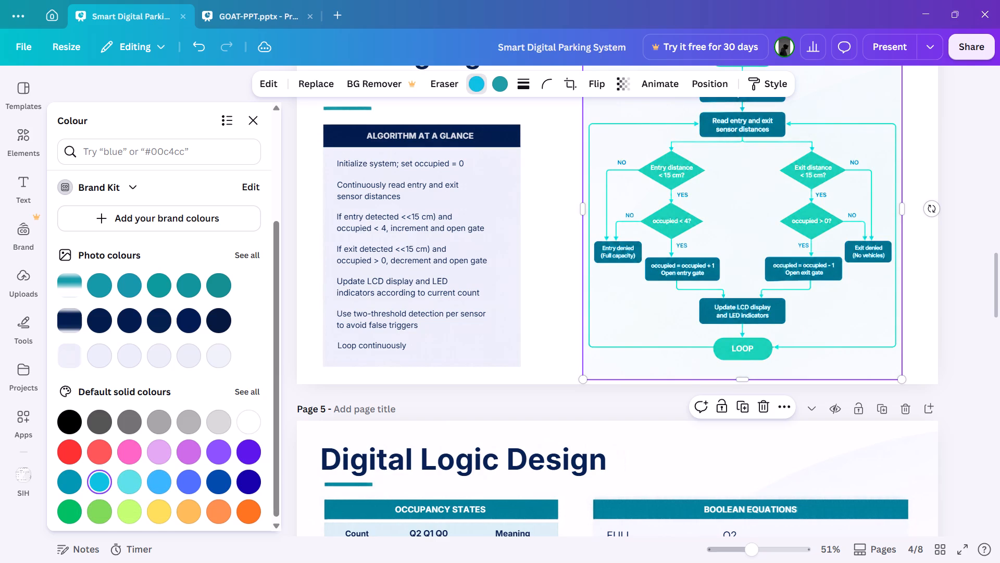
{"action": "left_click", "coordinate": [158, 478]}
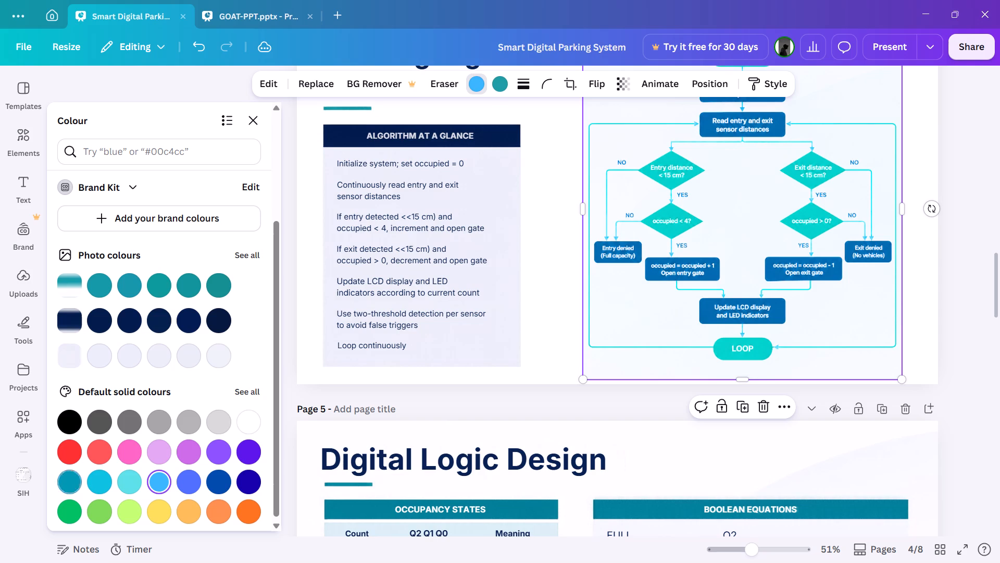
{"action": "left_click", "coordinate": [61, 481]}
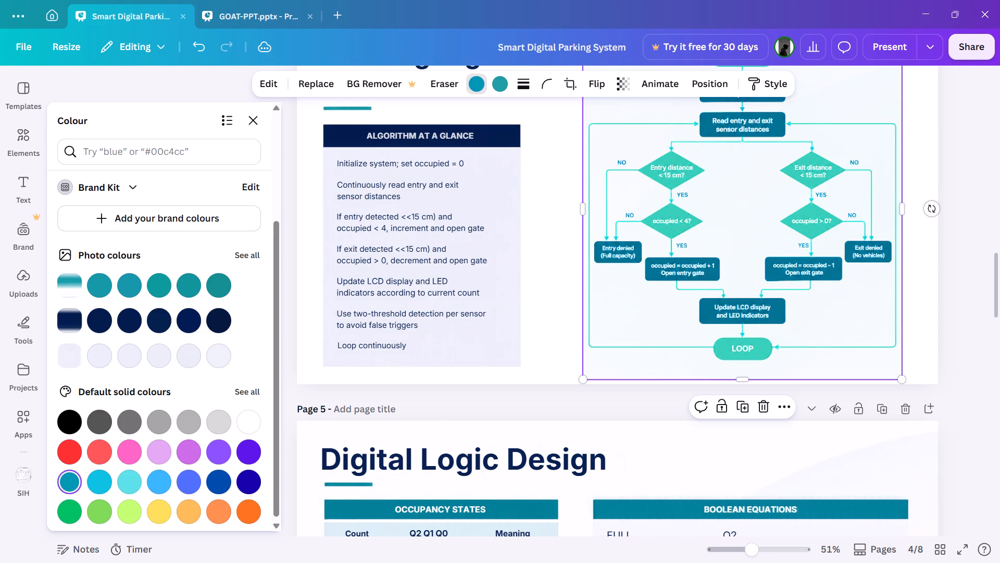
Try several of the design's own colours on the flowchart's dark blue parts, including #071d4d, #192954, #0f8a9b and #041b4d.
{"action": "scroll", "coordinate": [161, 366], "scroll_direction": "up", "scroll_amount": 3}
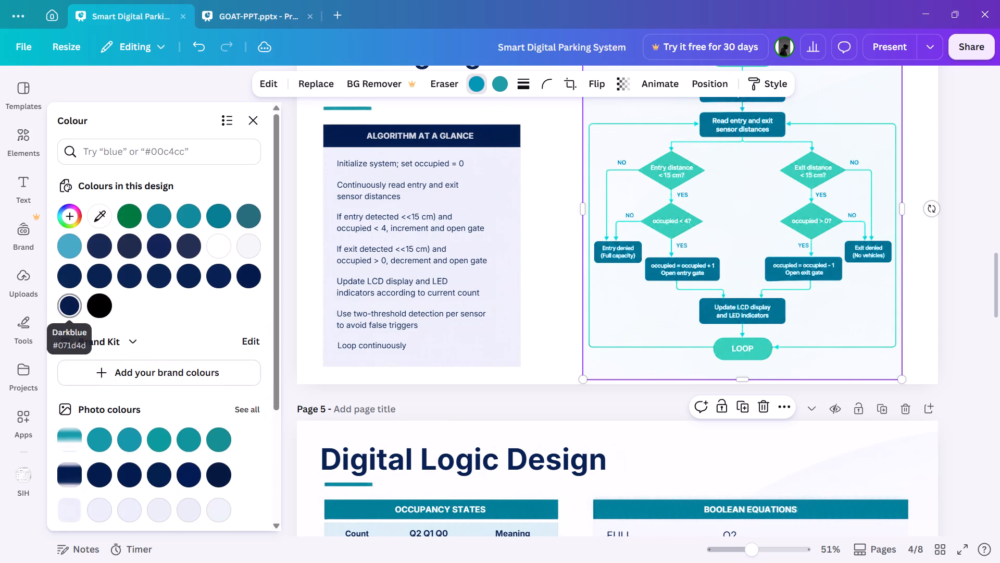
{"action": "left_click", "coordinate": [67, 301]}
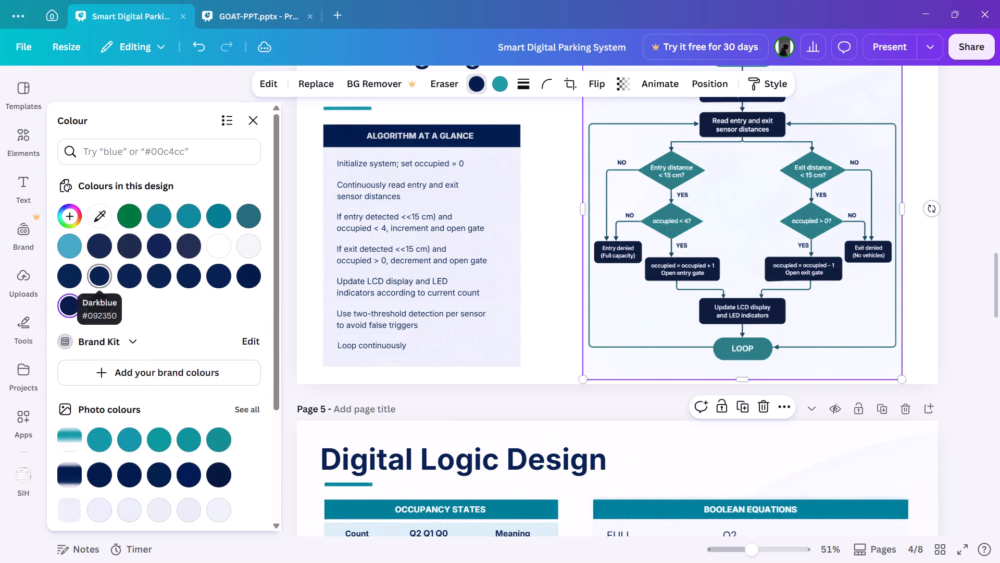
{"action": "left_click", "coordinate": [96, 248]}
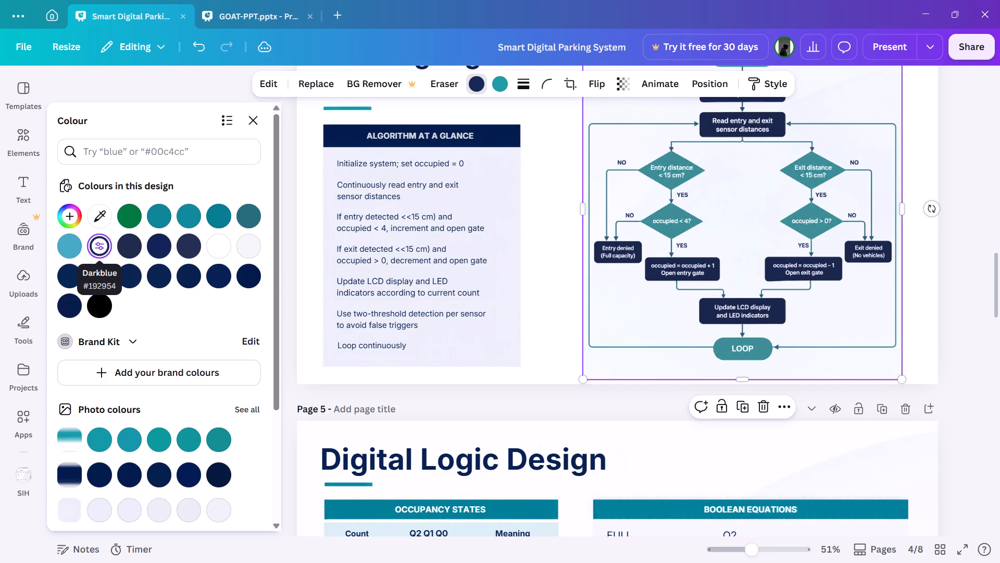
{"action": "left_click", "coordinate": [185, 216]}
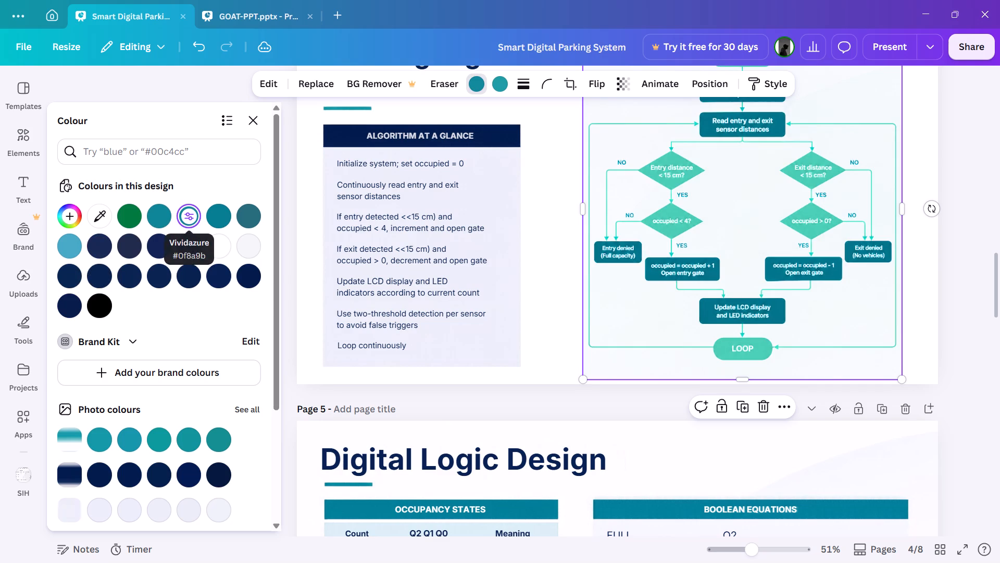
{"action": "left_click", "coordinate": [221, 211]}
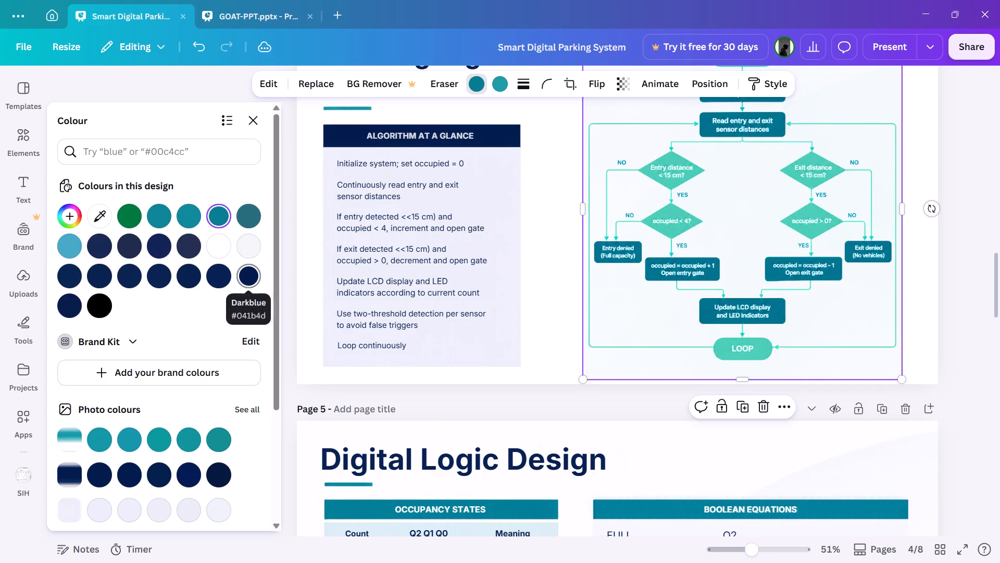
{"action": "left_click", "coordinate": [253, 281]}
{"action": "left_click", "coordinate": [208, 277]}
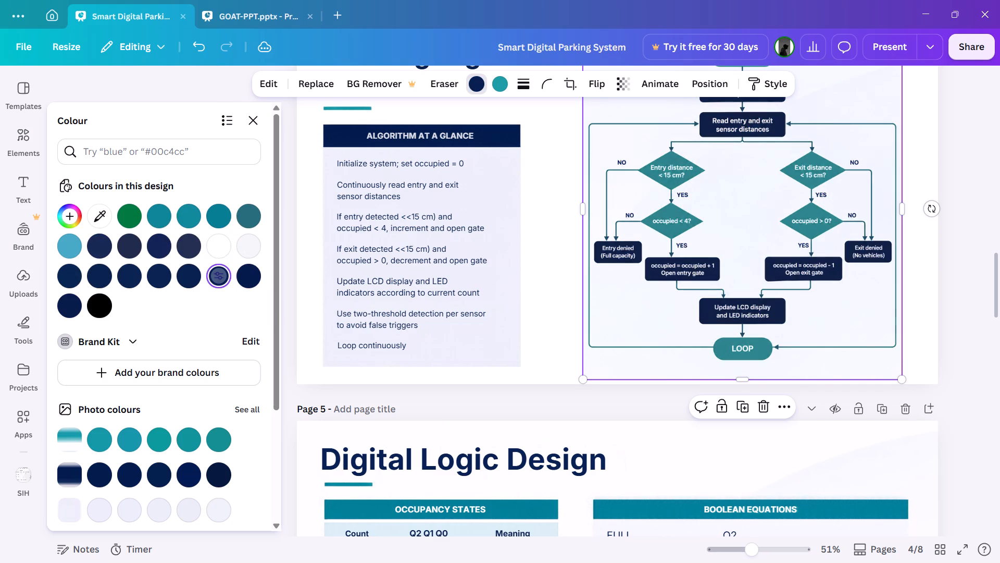
Set the page 4 flowchart's dark blue colour to #082150 and deselect the flowchart.
{"action": "left_click", "coordinate": [183, 269]}
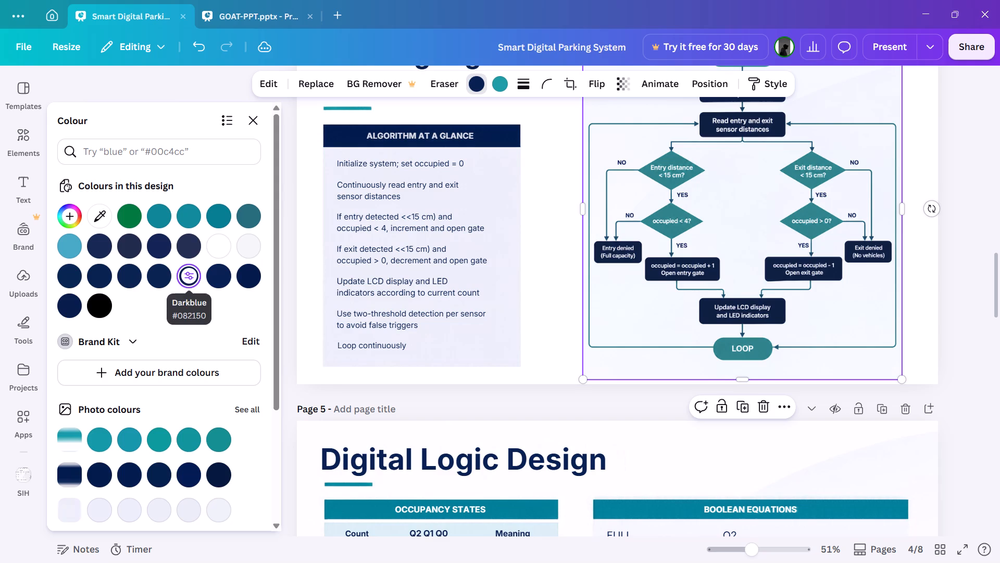
{"action": "left_click", "coordinate": [533, 293]}
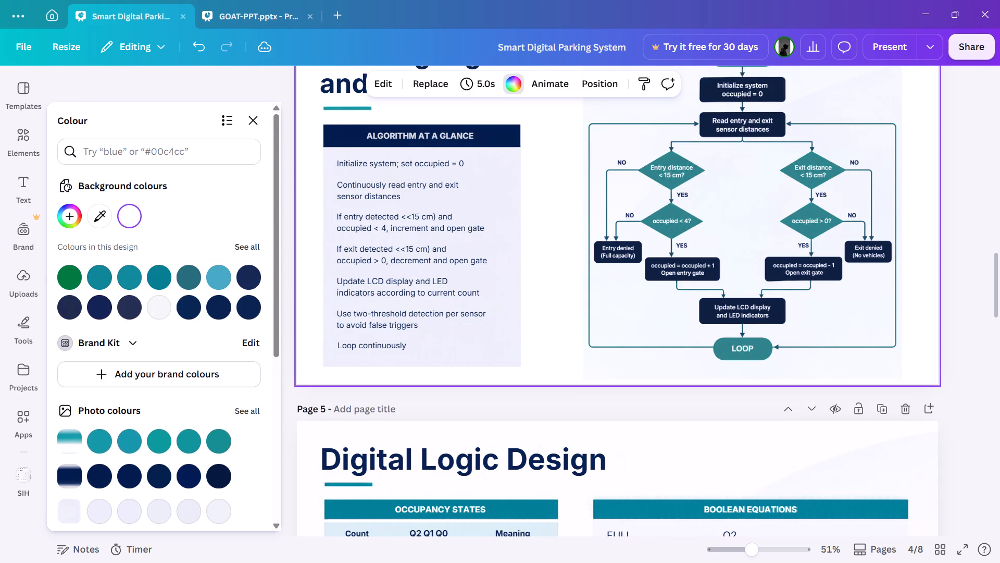
Review the slides from Working Algorithm and Flowchart on page 4 through References on page 8, and close the colour options.
{"action": "scroll", "coordinate": [533, 293], "scroll_direction": "up", "scroll_amount": 3}
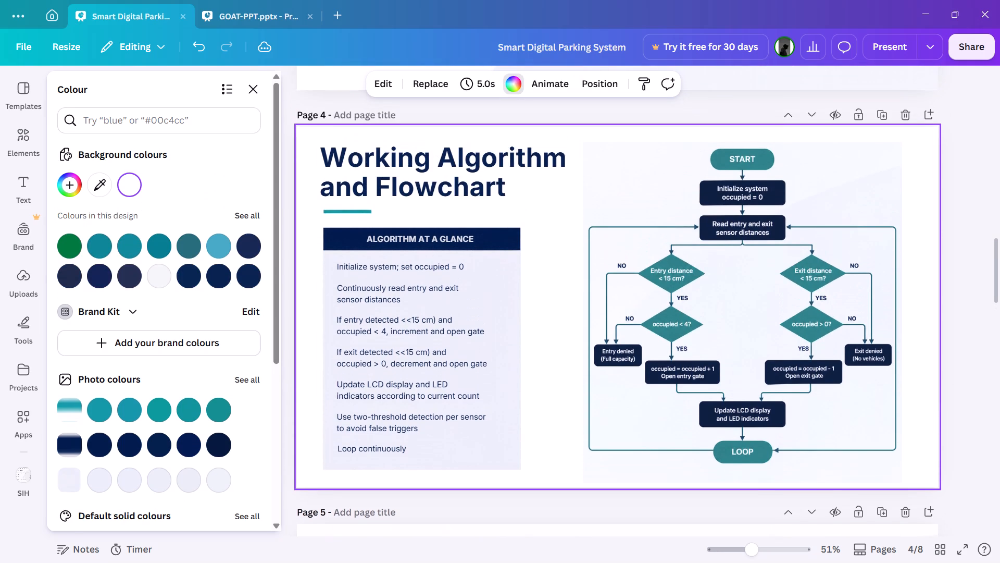
{"action": "scroll", "coordinate": [533, 293], "scroll_direction": "down", "scroll_amount": 1}
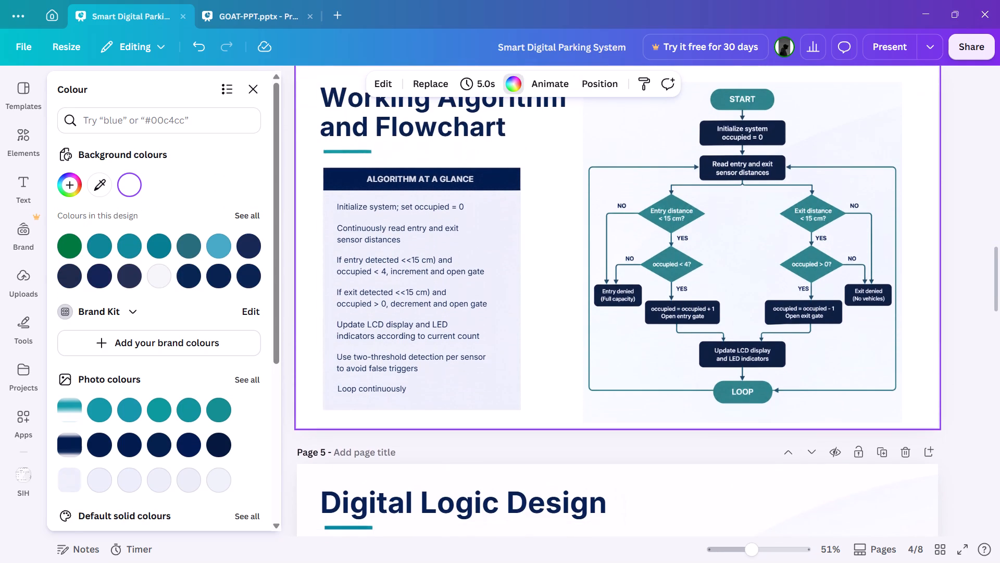
{"action": "scroll", "coordinate": [542, 353], "scroll_direction": "down", "scroll_amount": 2}
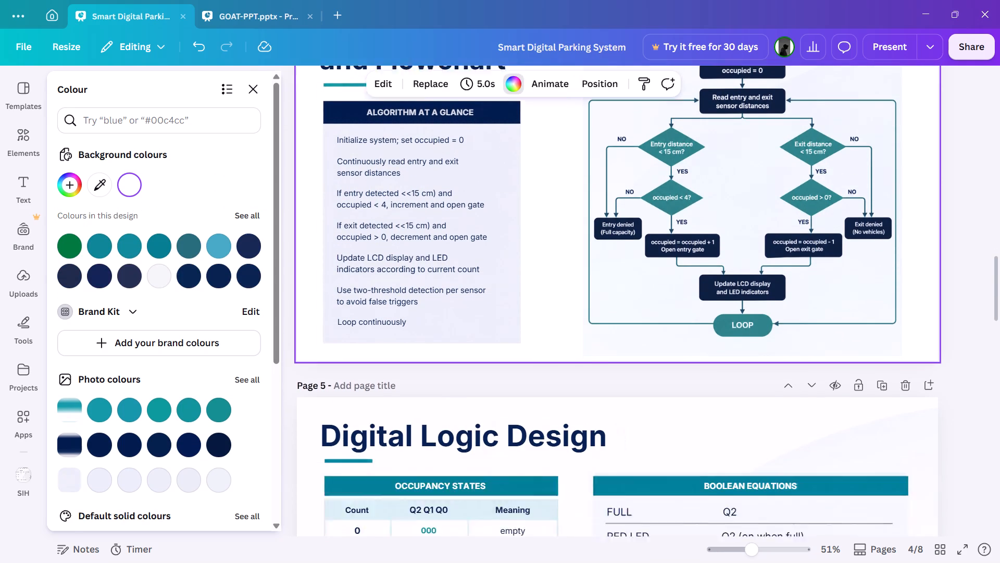
{"action": "scroll", "coordinate": [542, 353], "scroll_direction": "down", "scroll_amount": 3}
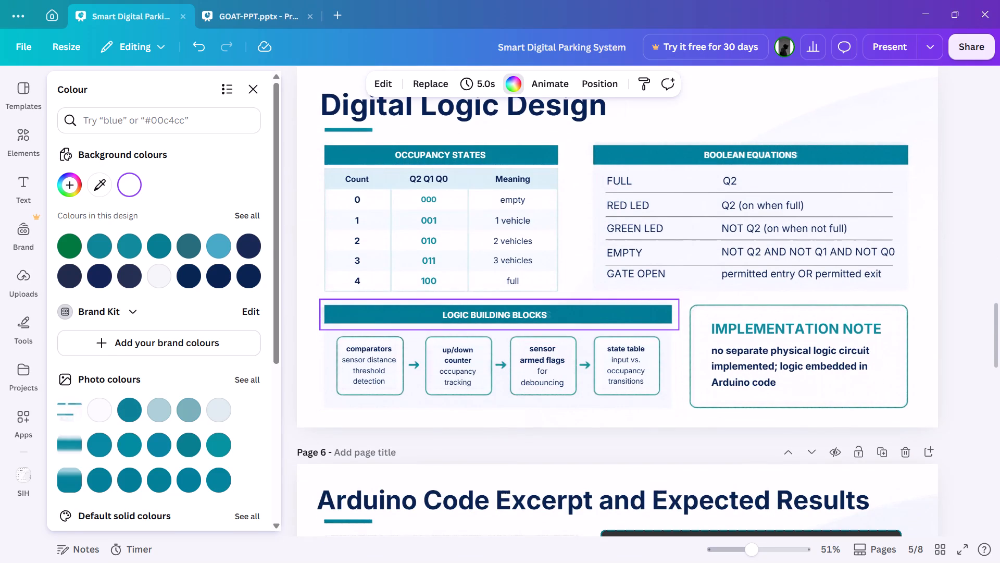
{"action": "left_click", "coordinate": [604, 310]}
{"action": "left_click", "coordinate": [305, 265]}
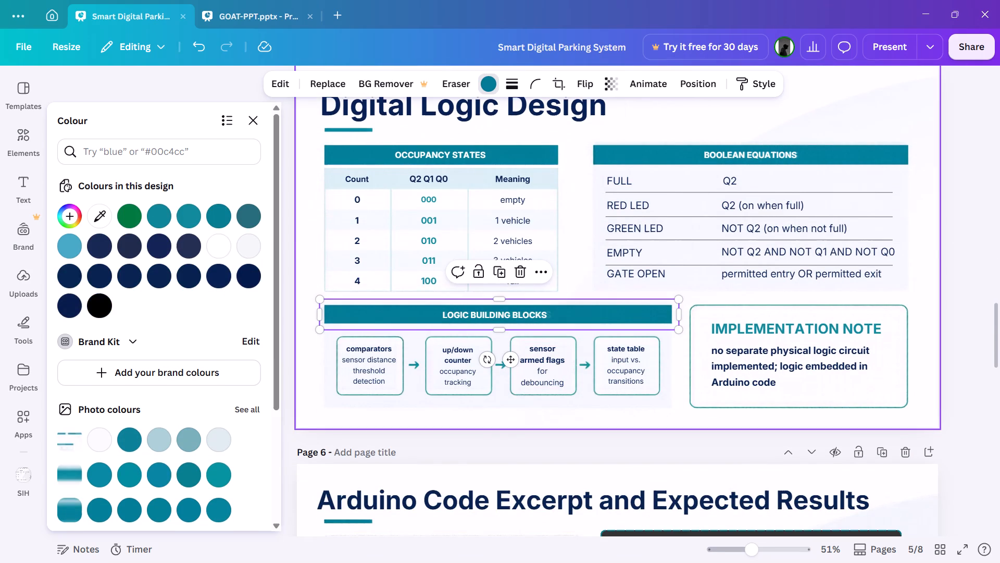
{"action": "scroll", "coordinate": [305, 265], "scroll_direction": "down", "scroll_amount": 6}
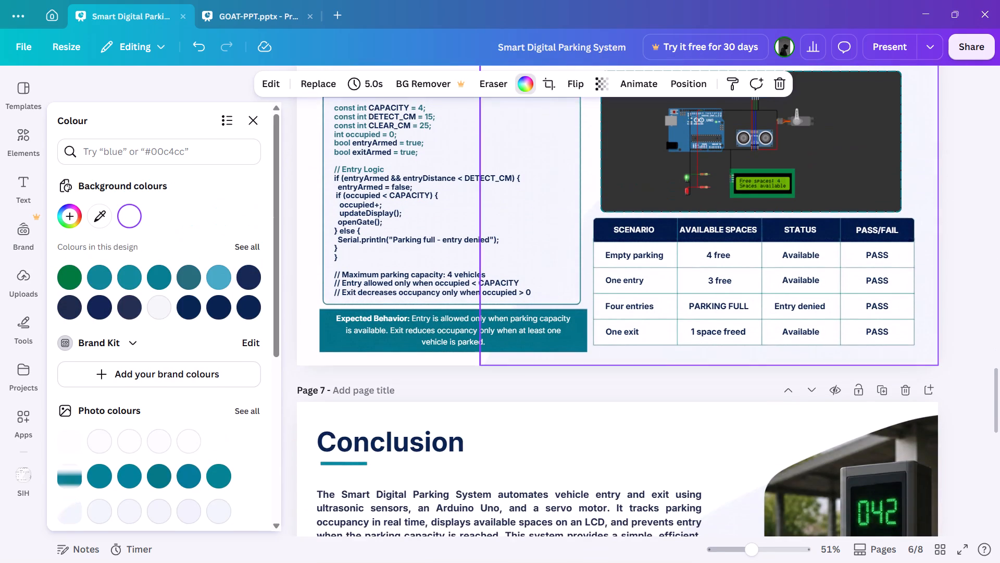
{"action": "left_click", "coordinate": [969, 183]}
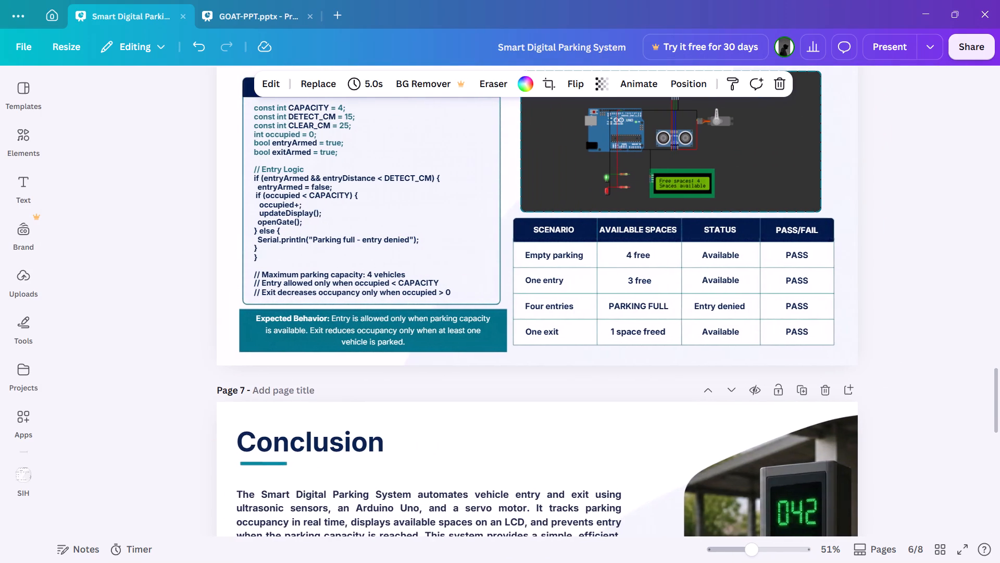
{"action": "scroll", "coordinate": [969, 183], "scroll_direction": "down", "scroll_amount": 2}
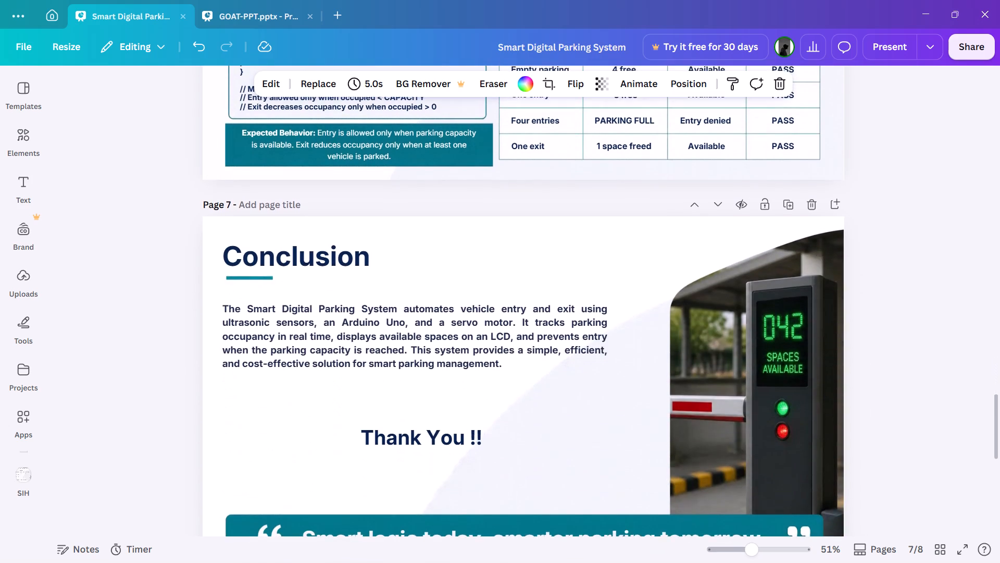
{"action": "scroll", "coordinate": [969, 183], "scroll_direction": "down", "scroll_amount": 8}
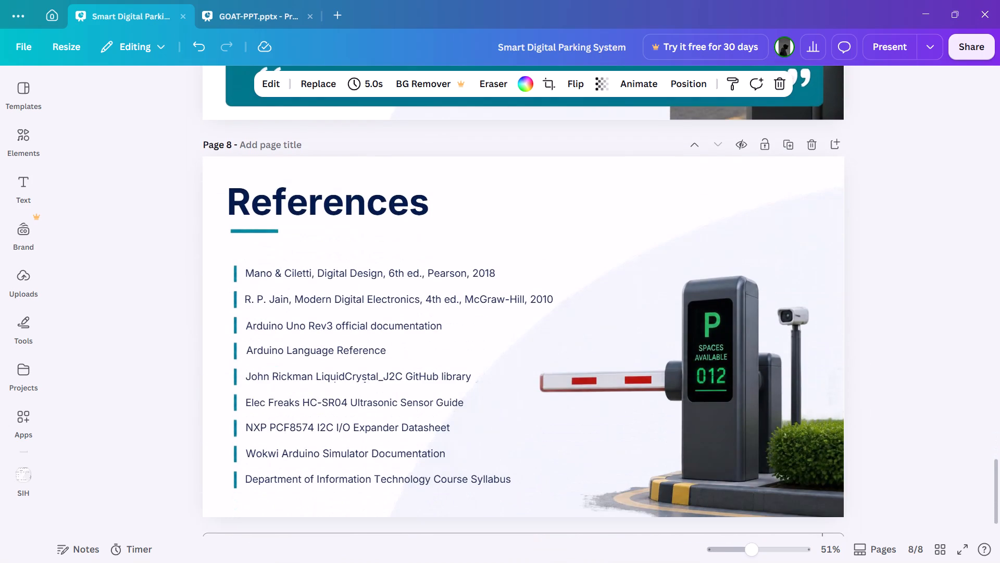
{"action": "scroll", "coordinate": [969, 183], "scroll_direction": "down", "scroll_amount": 1}
Compare the References slide with the Conclusion, flowchart, Digital Logic Design and title slides.
{"action": "scroll", "coordinate": [969, 183], "scroll_direction": "up", "scroll_amount": 5}
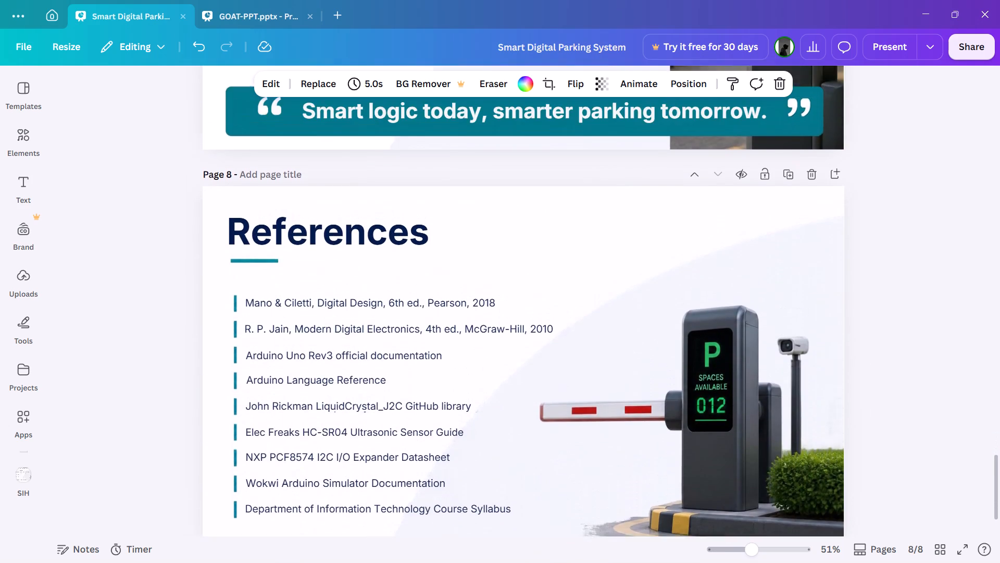
{"action": "scroll", "coordinate": [969, 183], "scroll_direction": "up", "scroll_amount": 1}
{"action": "scroll", "coordinate": [969, 183], "scroll_direction": "down", "scroll_amount": 6}
{"action": "scroll", "coordinate": [969, 183], "scroll_direction": "up", "scroll_amount": 7}
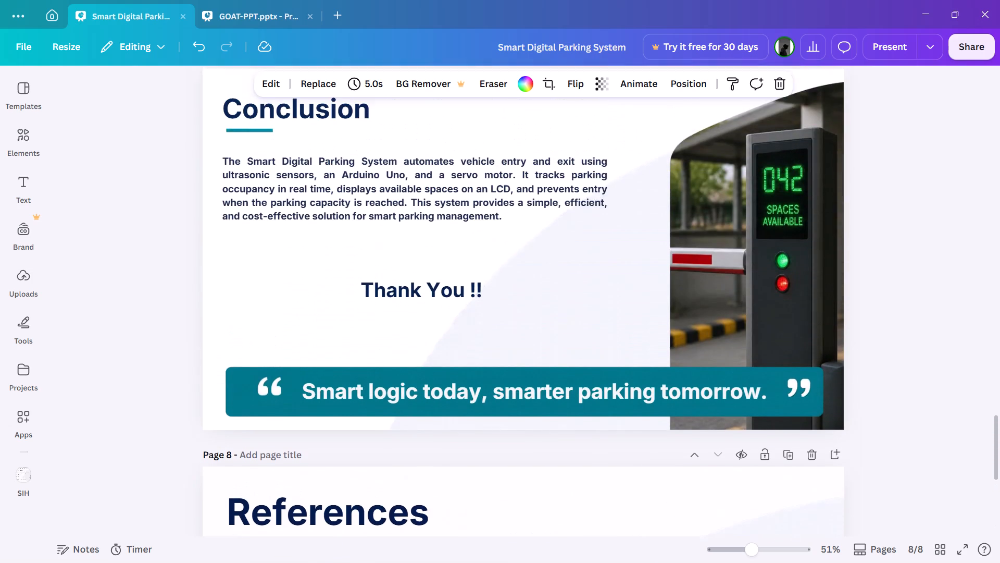
{"action": "scroll", "coordinate": [969, 183], "scroll_direction": "up", "scroll_amount": 2}
{"action": "scroll", "coordinate": [969, 183], "scroll_direction": "down", "scroll_amount": 6}
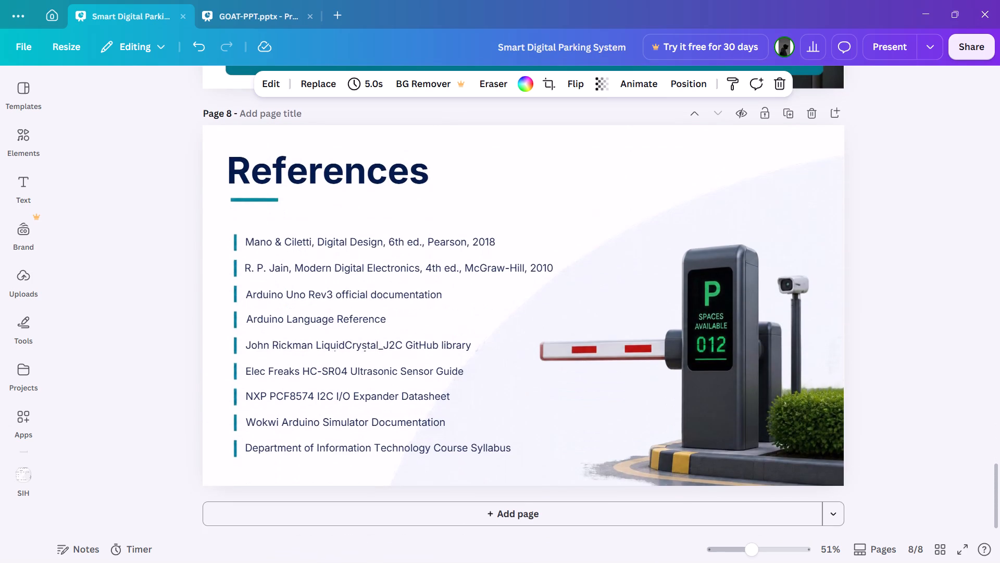
{"action": "scroll", "coordinate": [969, 183], "scroll_direction": "up", "scroll_amount": 15}
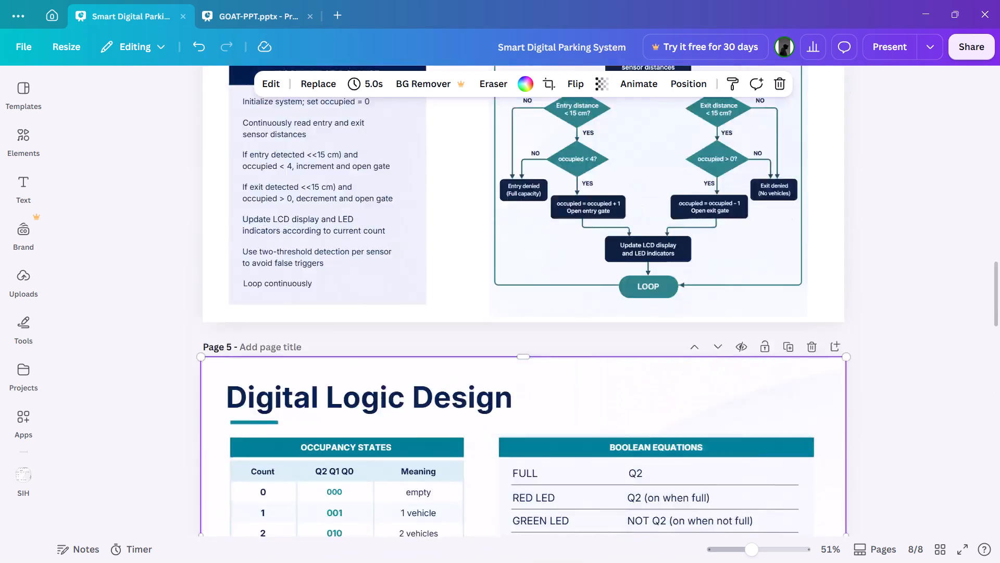
{"action": "scroll", "coordinate": [969, 183], "scroll_direction": "up", "scroll_amount": 14}
{"action": "scroll", "coordinate": [969, 183], "scroll_direction": "down", "scroll_amount": 9}
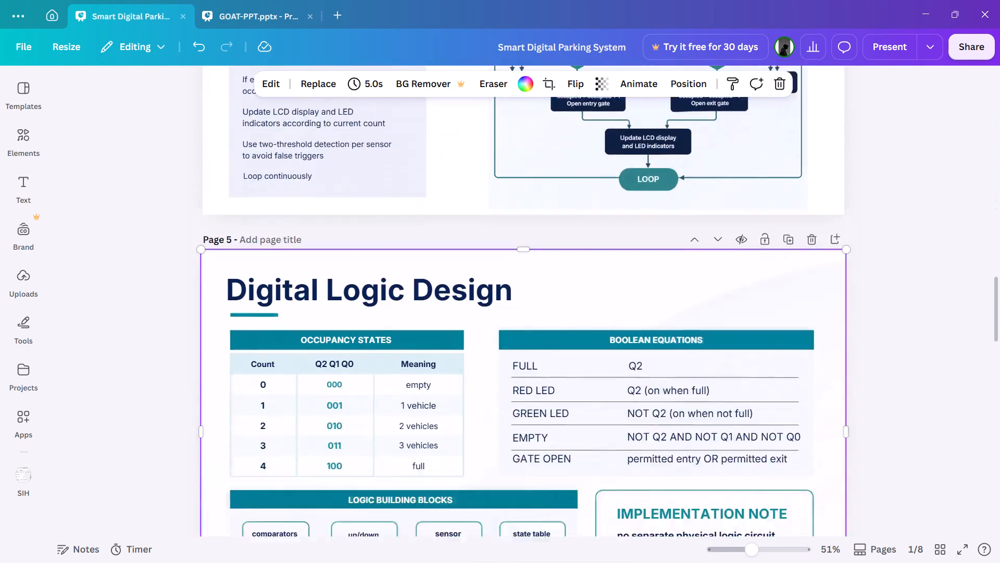
{"action": "scroll", "coordinate": [969, 183], "scroll_direction": "down", "scroll_amount": 8}
{"action": "scroll", "coordinate": [969, 183], "scroll_direction": "up", "scroll_amount": 4}
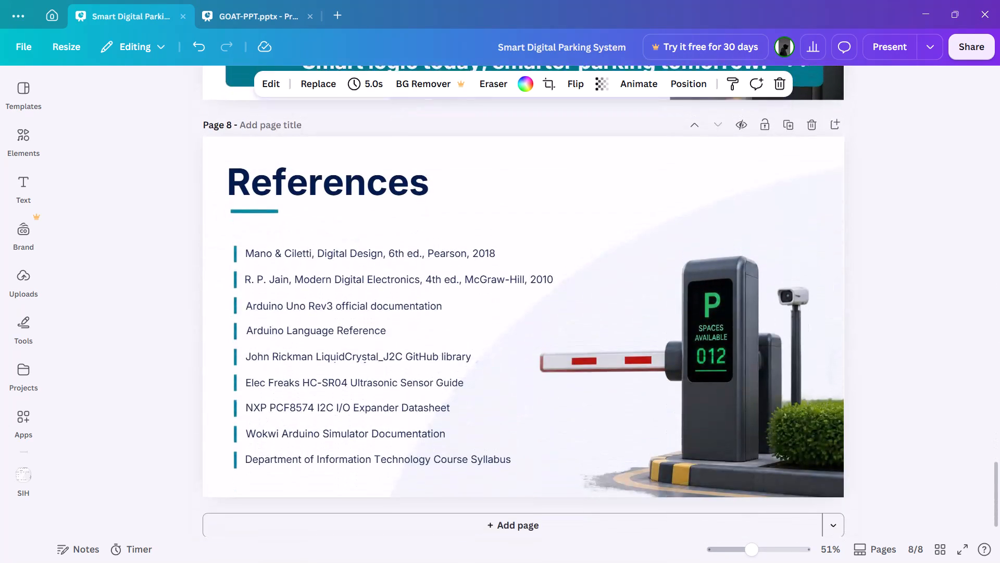
{"action": "scroll", "coordinate": [969, 183], "scroll_direction": "up", "scroll_amount": 12}
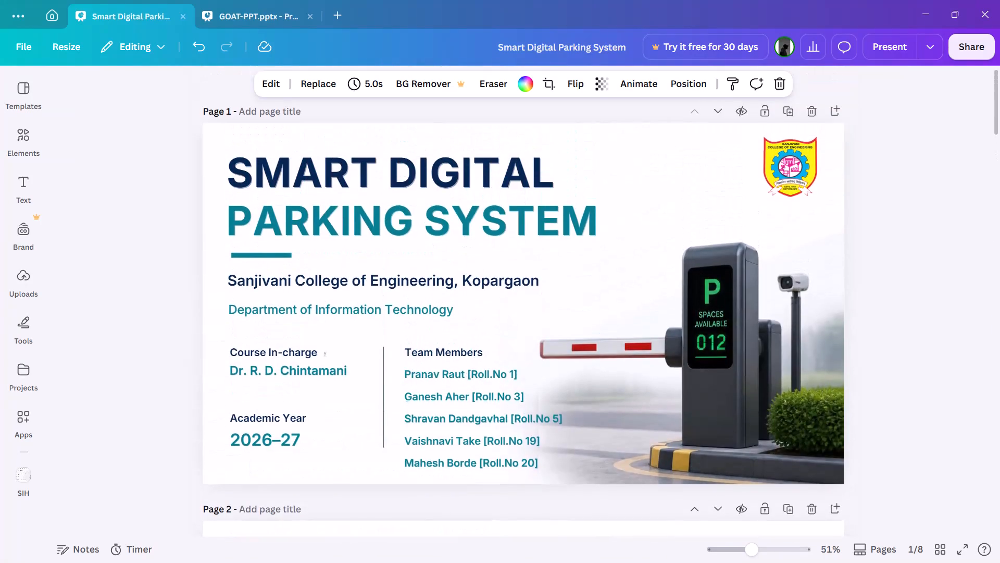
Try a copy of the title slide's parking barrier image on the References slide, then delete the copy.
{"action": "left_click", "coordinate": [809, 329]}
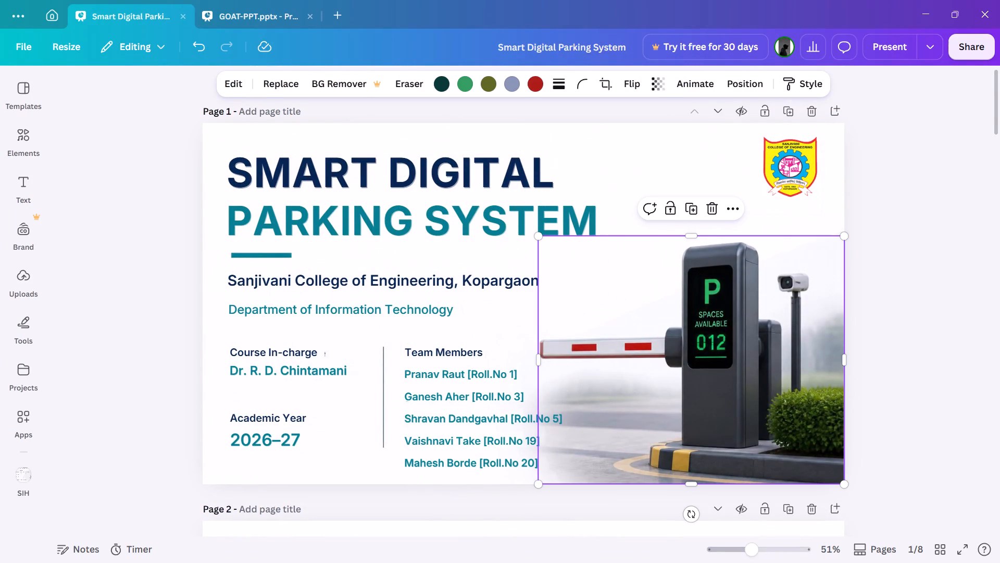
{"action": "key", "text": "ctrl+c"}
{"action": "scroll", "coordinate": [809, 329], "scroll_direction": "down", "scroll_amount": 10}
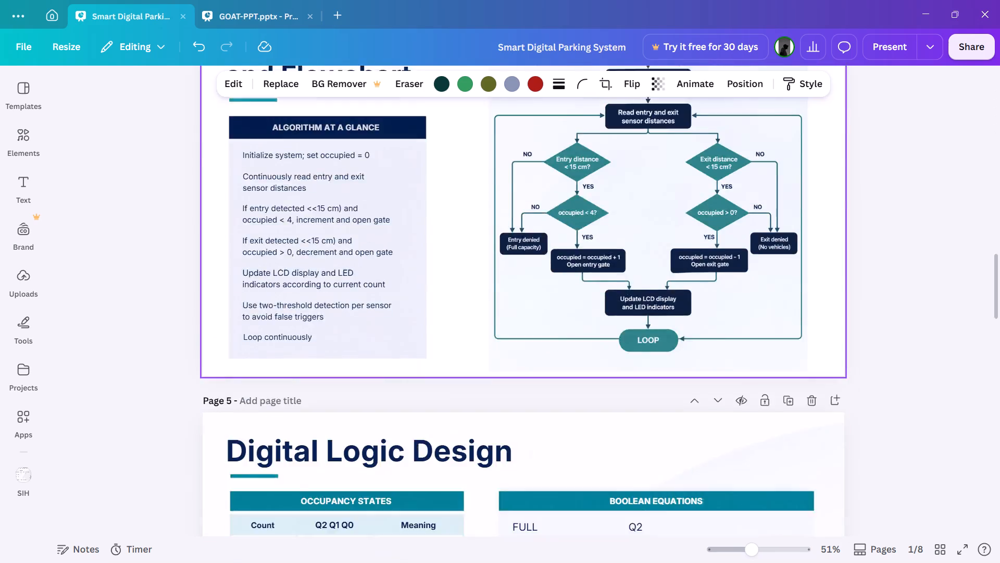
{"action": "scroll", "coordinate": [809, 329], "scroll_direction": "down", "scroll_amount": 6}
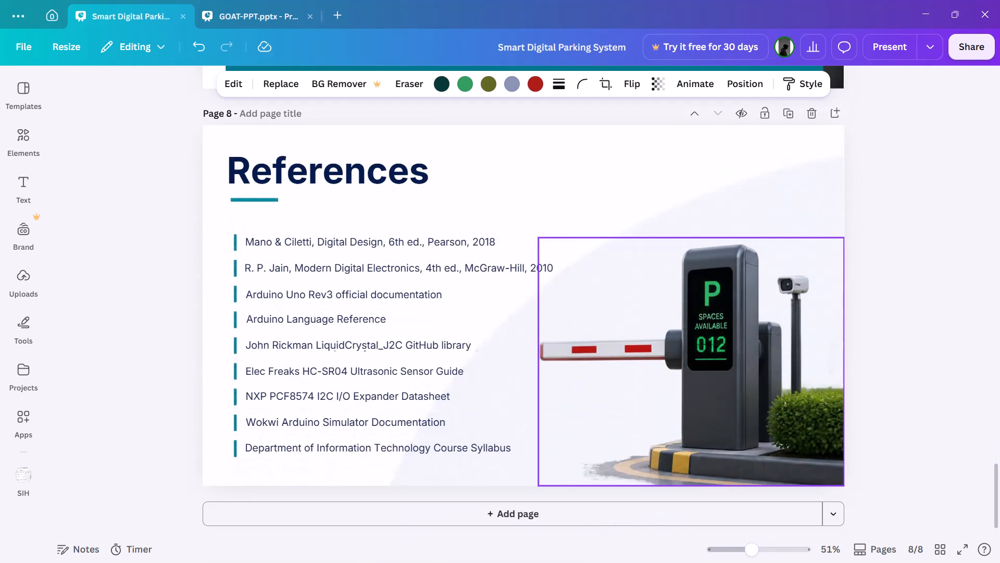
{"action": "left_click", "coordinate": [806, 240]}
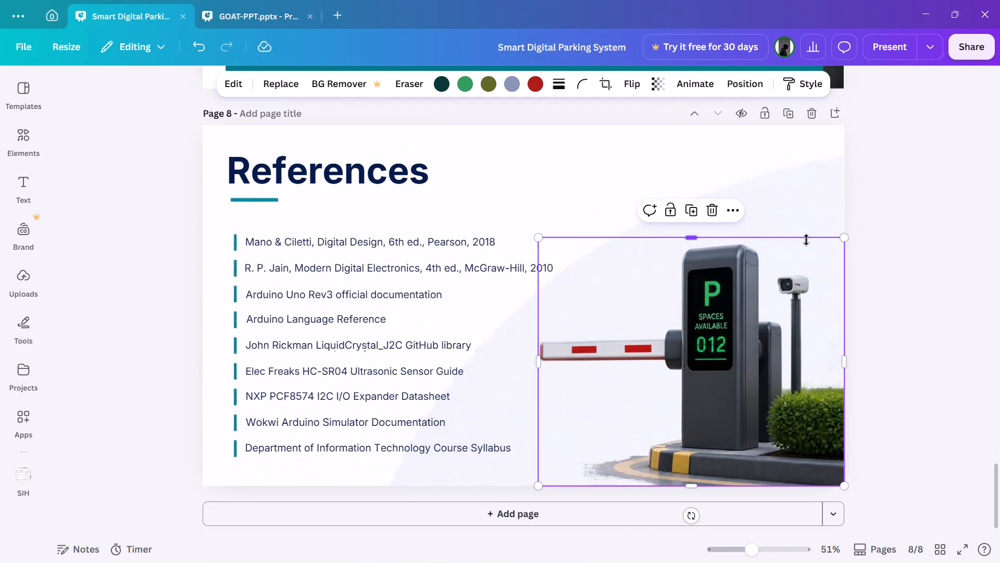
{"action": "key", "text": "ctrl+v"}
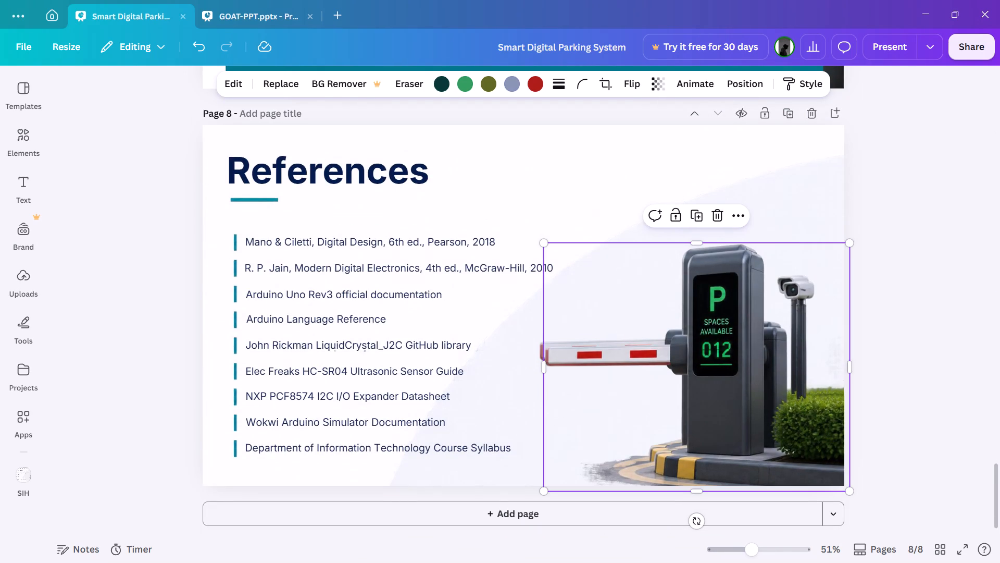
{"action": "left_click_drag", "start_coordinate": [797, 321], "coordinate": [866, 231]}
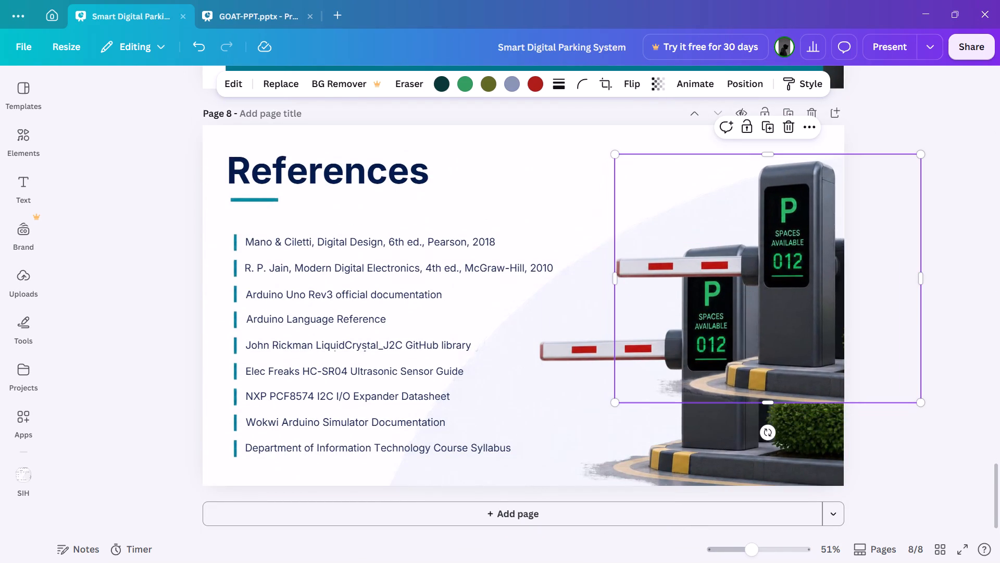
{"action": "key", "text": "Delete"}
Copy the title slide's background image onto the References slide on page 8 as its background, and deselect it.
{"action": "scroll", "coordinate": [866, 231], "scroll_direction": "up", "scroll_amount": 3}
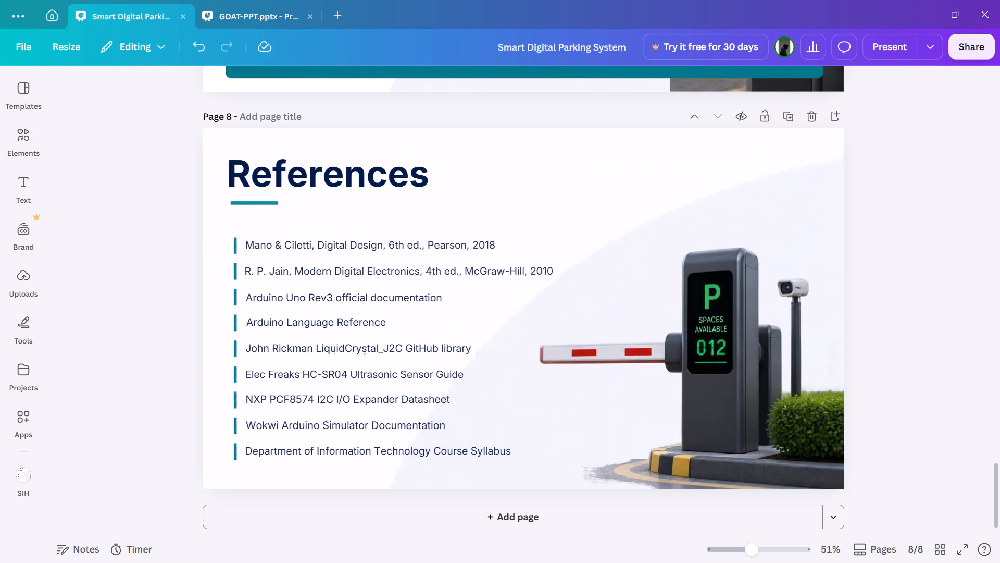
{"action": "scroll", "coordinate": [866, 231], "scroll_direction": "up", "scroll_amount": 17}
{"action": "left_click", "coordinate": [617, 175]}
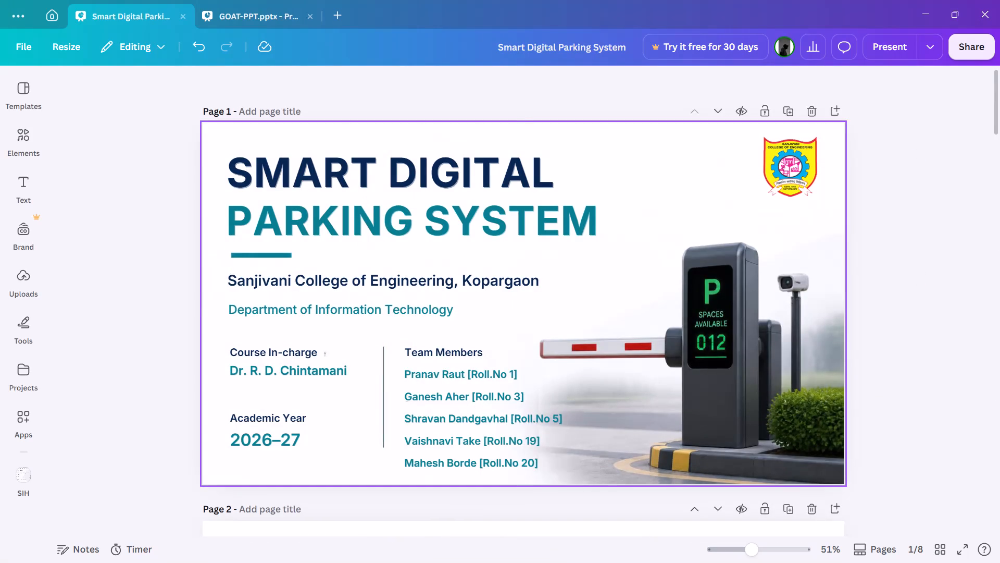
{"action": "left_click", "coordinate": [617, 175]}
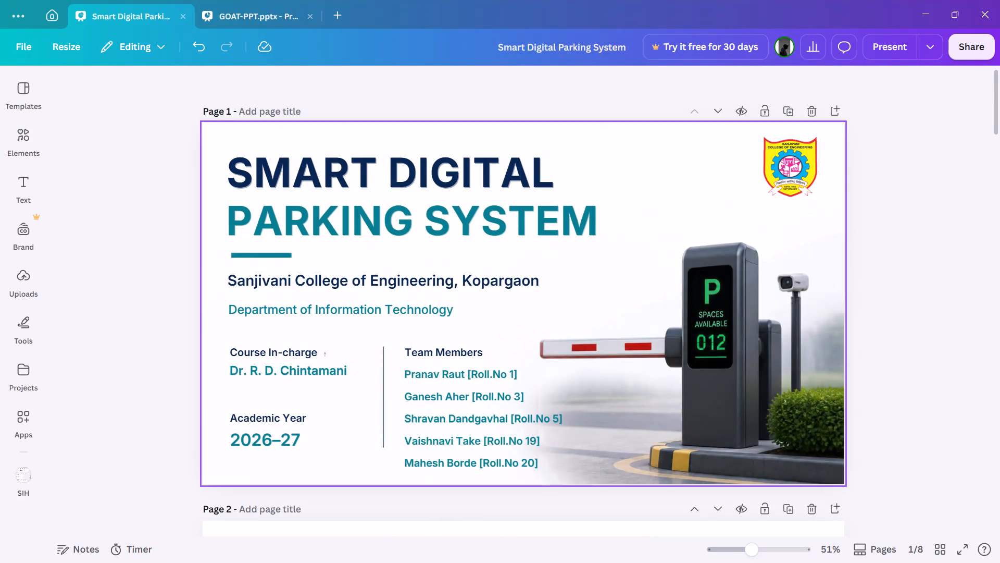
{"action": "left_click", "coordinate": [617, 175]}
{"action": "key", "text": "ctrl+c"}
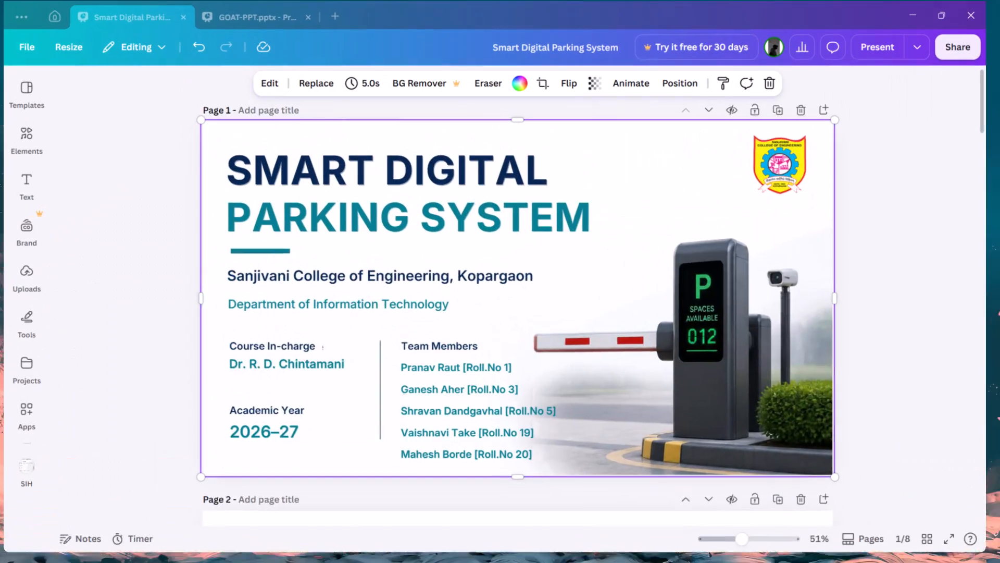
{"action": "scroll", "coordinate": [617, 175], "scroll_direction": "down", "scroll_amount": 20}
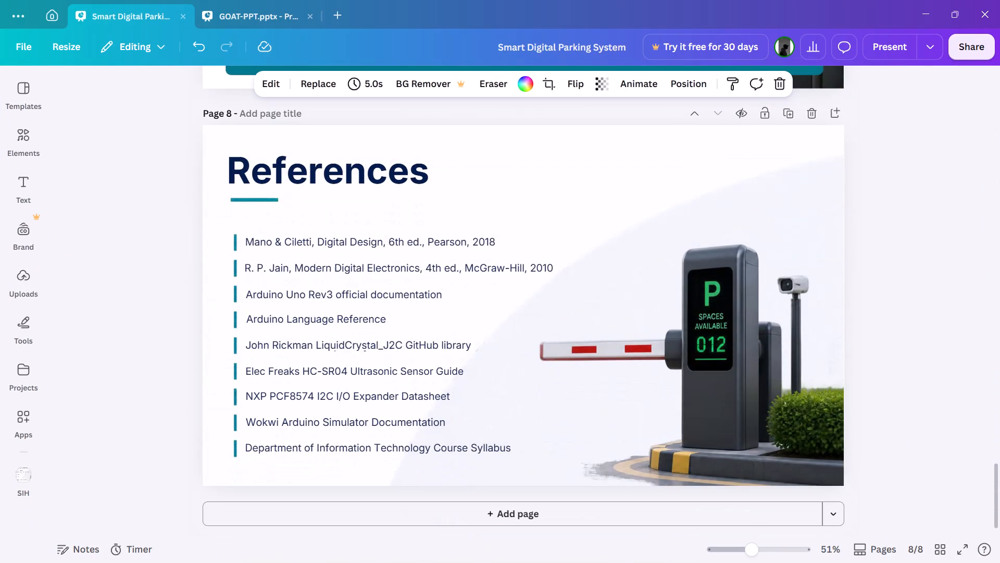
{"action": "left_click", "coordinate": [604, 216]}
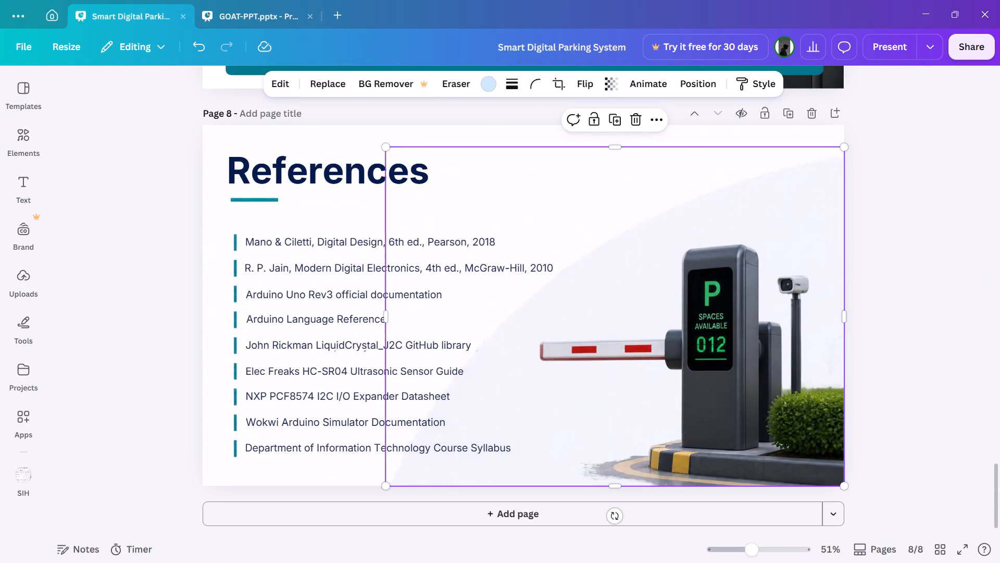
{"action": "left_click", "coordinate": [349, 206]}
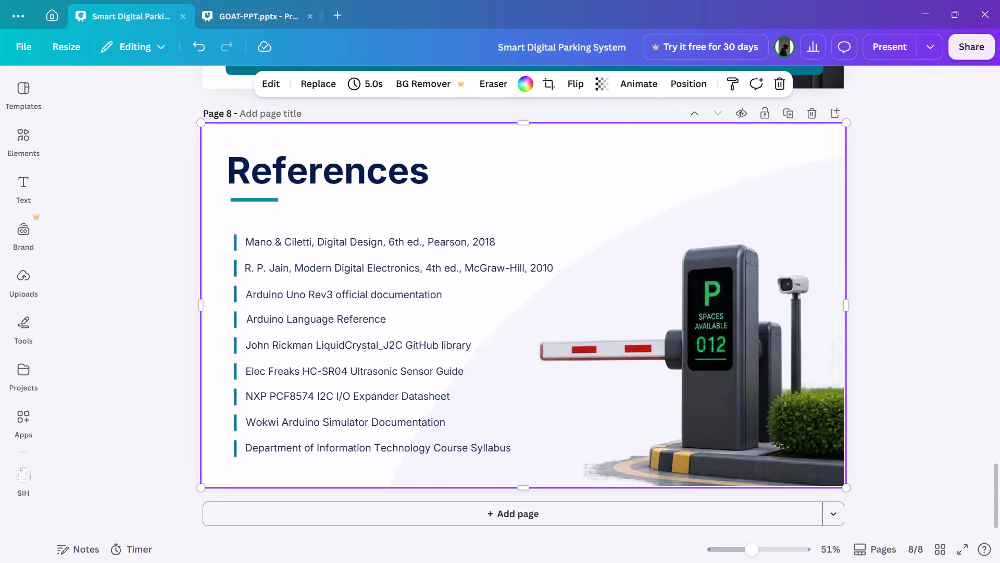
{"action": "key", "text": "ctrl+v"}
{"action": "key", "text": "ctrl+v"}
{"action": "key", "text": "ctrl+v"}
{"action": "left_click", "coordinate": [323, 195]}
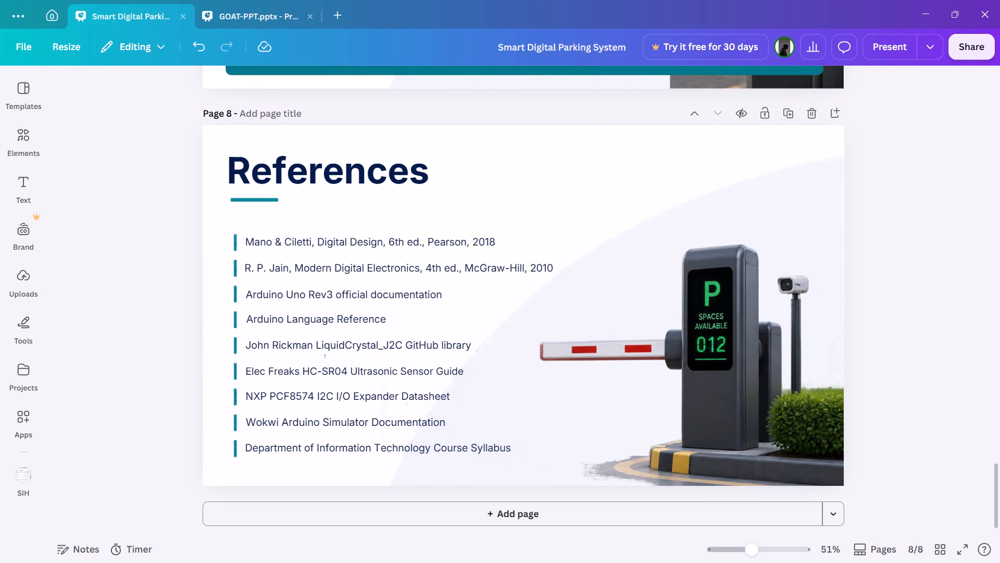
{"action": "left_click", "coordinate": [900, 209]}
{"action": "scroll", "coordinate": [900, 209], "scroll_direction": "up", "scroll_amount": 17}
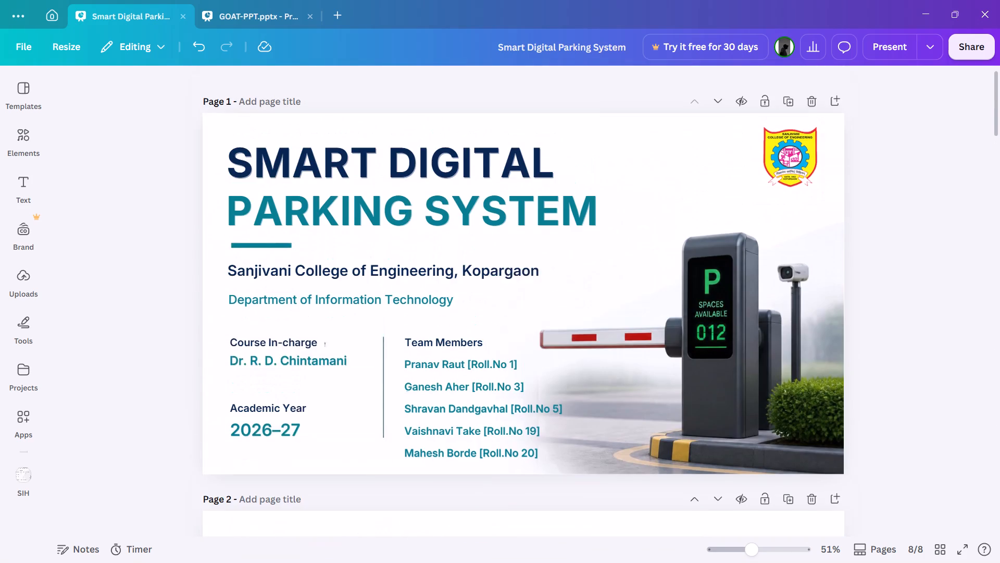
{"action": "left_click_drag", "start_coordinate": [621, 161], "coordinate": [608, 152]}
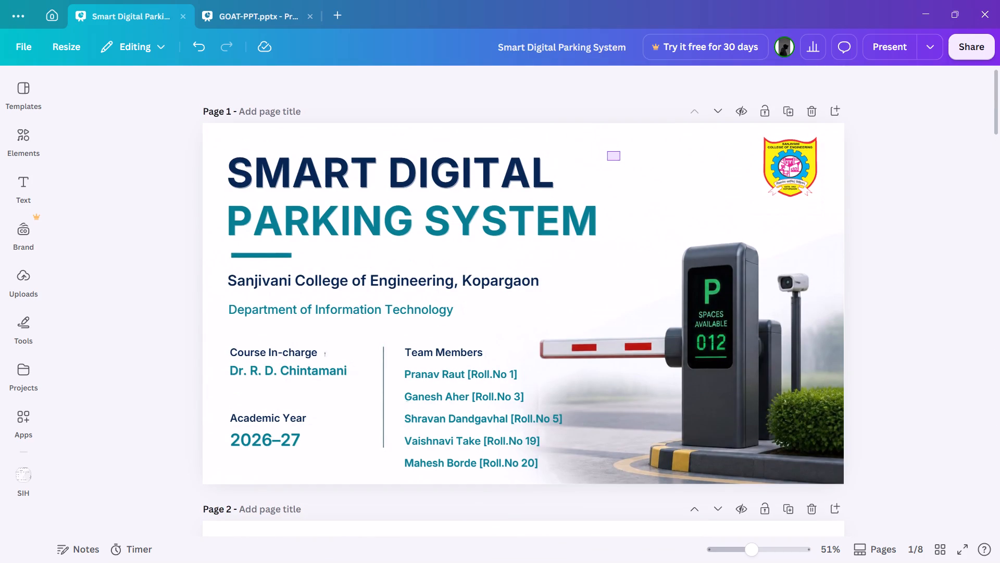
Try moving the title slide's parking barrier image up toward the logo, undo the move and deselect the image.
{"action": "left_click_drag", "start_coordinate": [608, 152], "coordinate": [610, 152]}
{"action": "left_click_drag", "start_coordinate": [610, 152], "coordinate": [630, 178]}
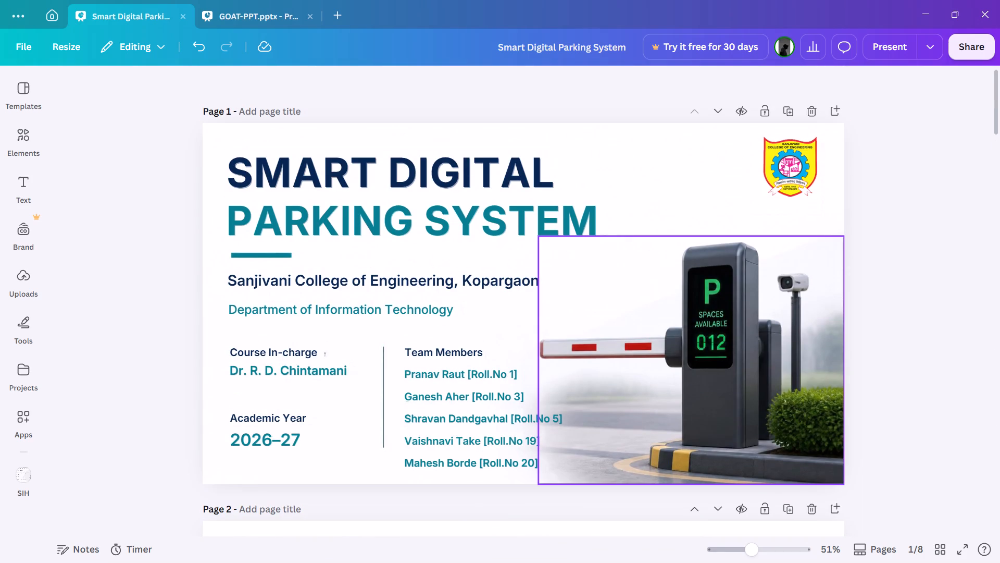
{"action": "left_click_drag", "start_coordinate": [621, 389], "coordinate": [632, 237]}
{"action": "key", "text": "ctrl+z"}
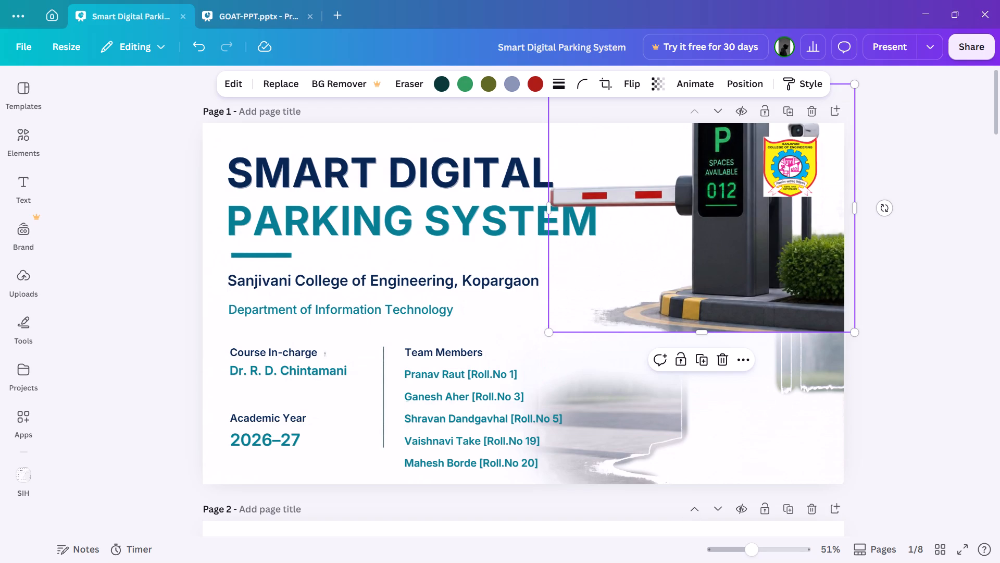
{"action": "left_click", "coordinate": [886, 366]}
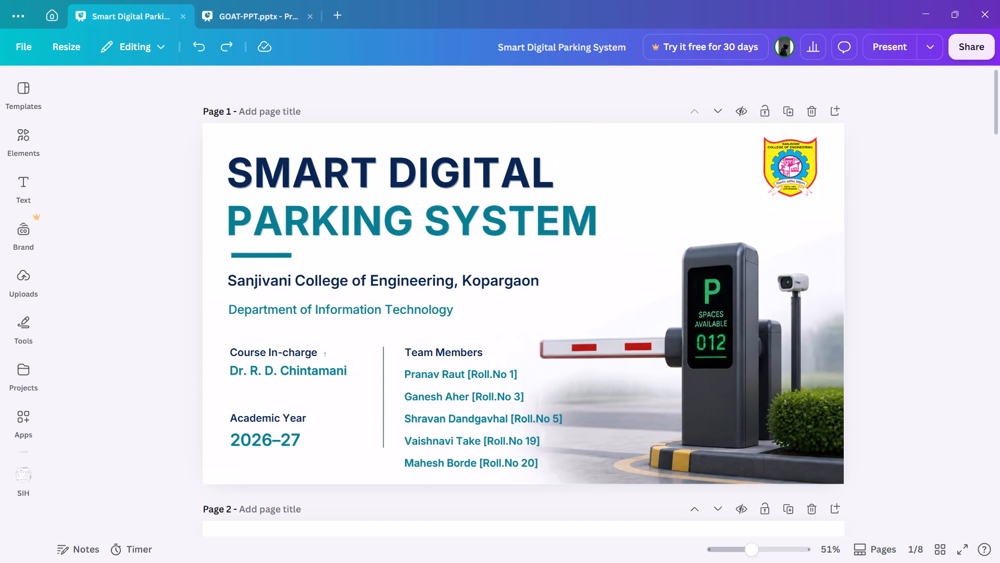
Return to the References slide on page 8 and save the presentation.
{"action": "scroll", "coordinate": [886, 366], "scroll_direction": "down", "scroll_amount": 19}
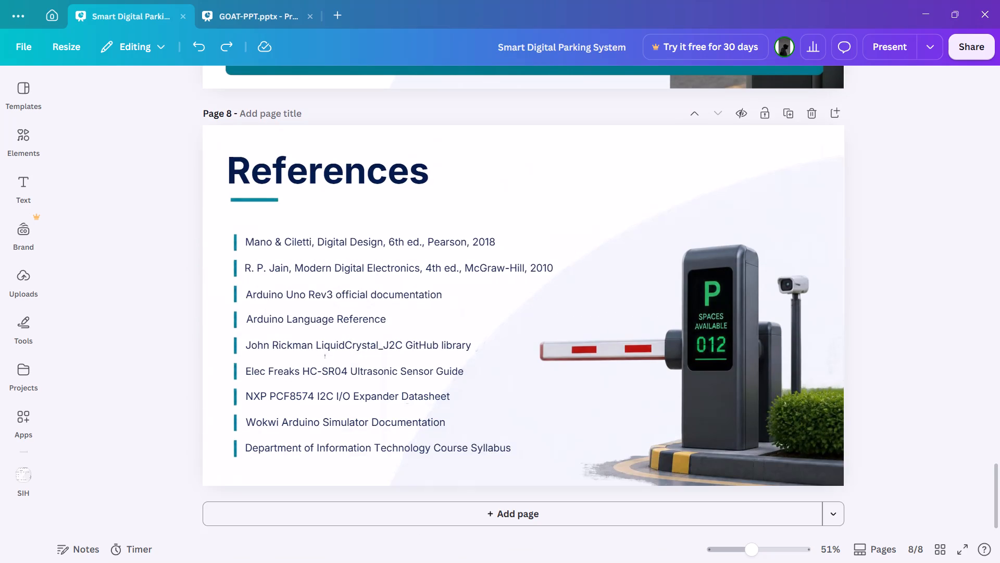
{"action": "scroll", "coordinate": [886, 366], "scroll_direction": "down", "scroll_amount": 4}
{"action": "key", "text": "ctrl+s"}
Review the slides from References on page 8 back to the title slide on page 1.
{"action": "scroll", "coordinate": [886, 366], "scroll_direction": "up", "scroll_amount": 3}
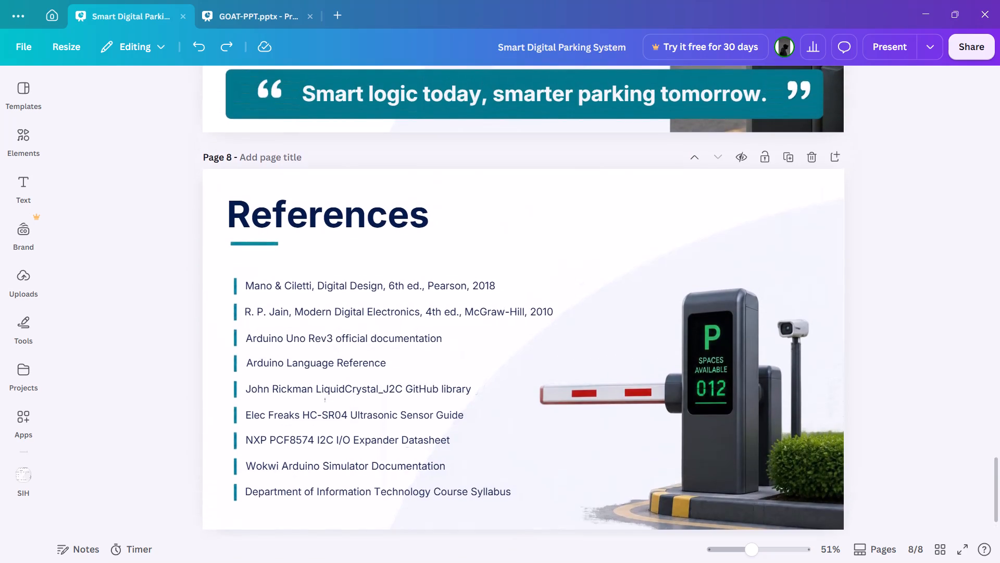
{"action": "scroll", "coordinate": [886, 366], "scroll_direction": "up", "scroll_amount": 8}
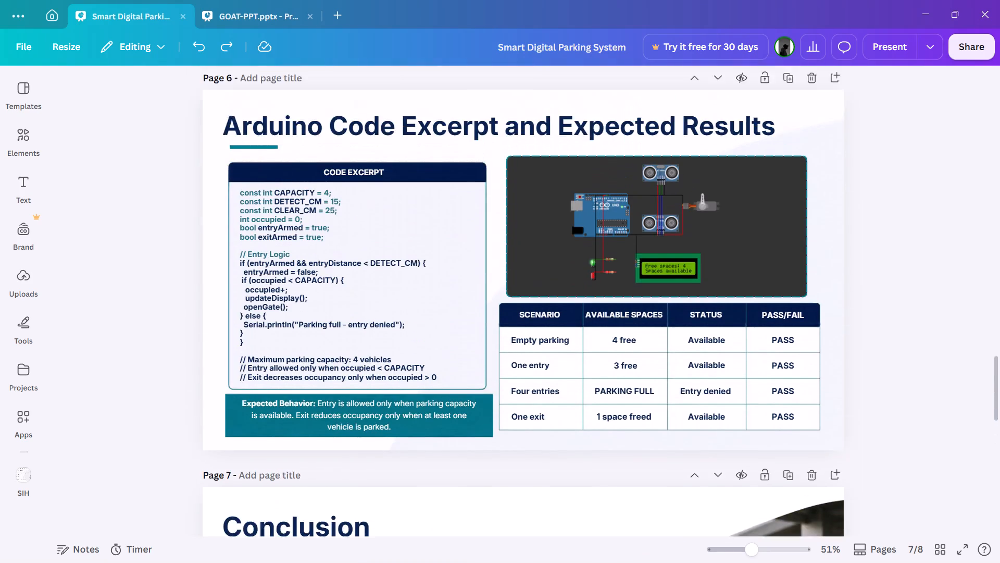
{"action": "scroll", "coordinate": [886, 366], "scroll_direction": "up", "scroll_amount": 13}
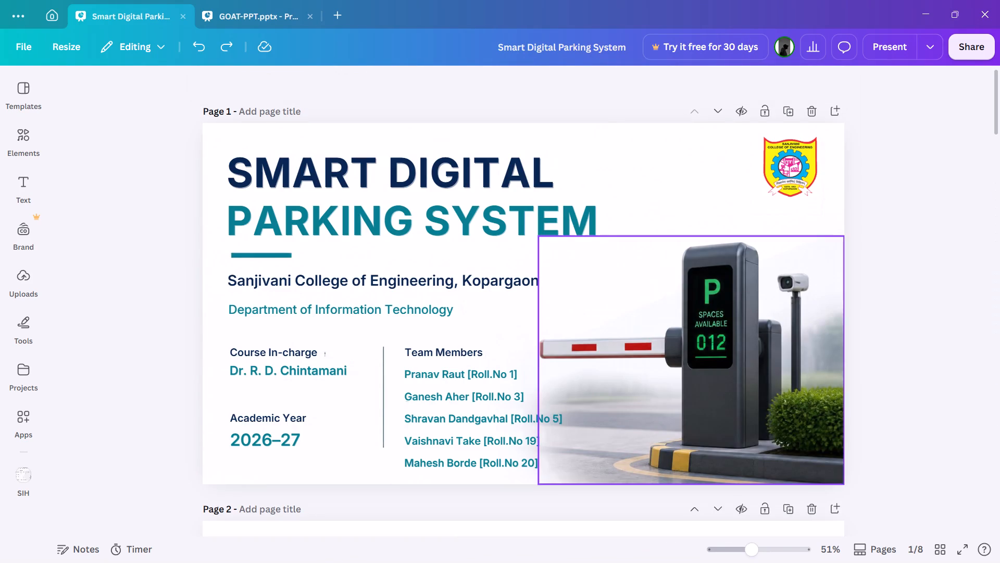
Switch to the GOAT-PPT.pptx presentation and review its slides from page 1 to Feasibility and Viability on page 4.
{"action": "left_click", "coordinate": [239, 4]}
{"action": "left_click", "coordinate": [253, 17]}
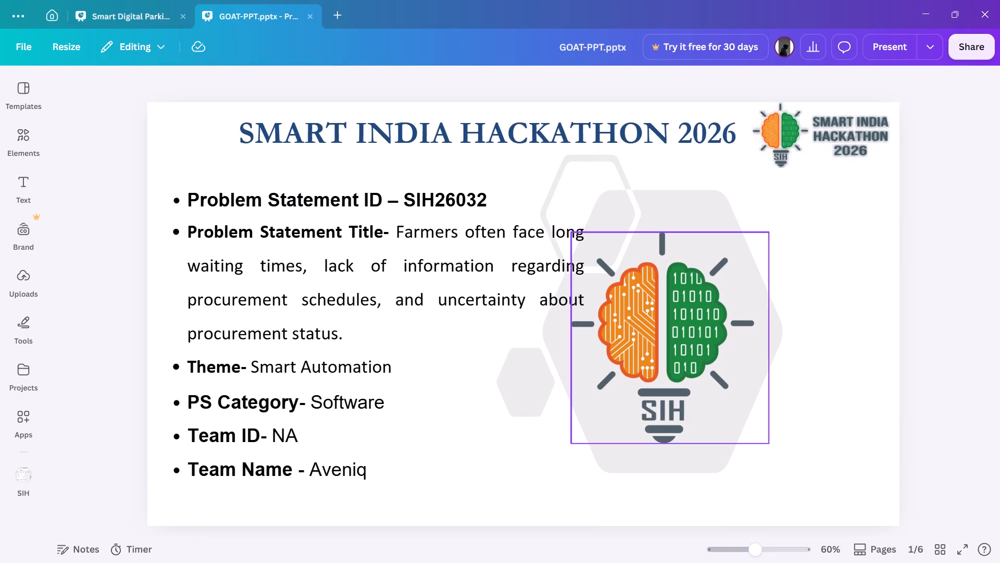
{"action": "left_click", "coordinate": [939, 275]}
{"action": "scroll", "coordinate": [939, 275], "scroll_direction": "down", "scroll_amount": 3}
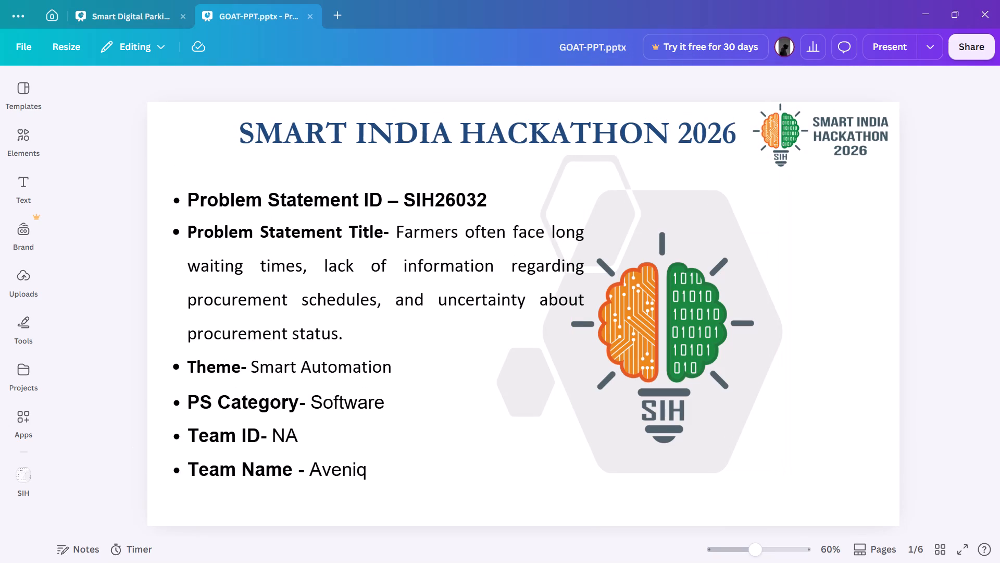
{"action": "scroll", "coordinate": [939, 275], "scroll_direction": "down", "scroll_amount": 3}
{"action": "scroll", "coordinate": [939, 275], "scroll_direction": "up", "scroll_amount": 2}
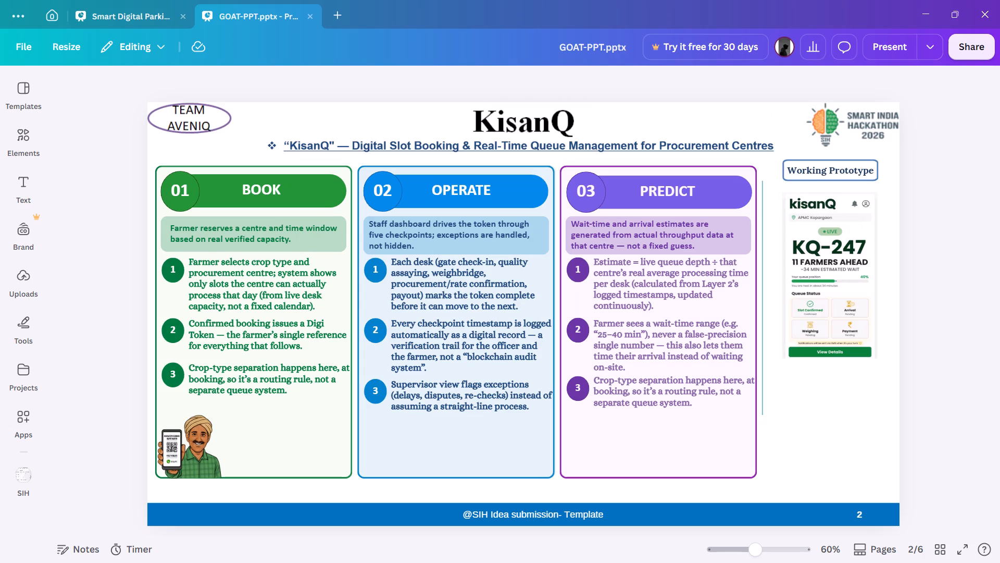
{"action": "left_click", "coordinate": [939, 275]}
{"action": "scroll", "coordinate": [939, 275], "scroll_direction": "down", "scroll_amount": 2}
{"action": "key", "text": "Right"}
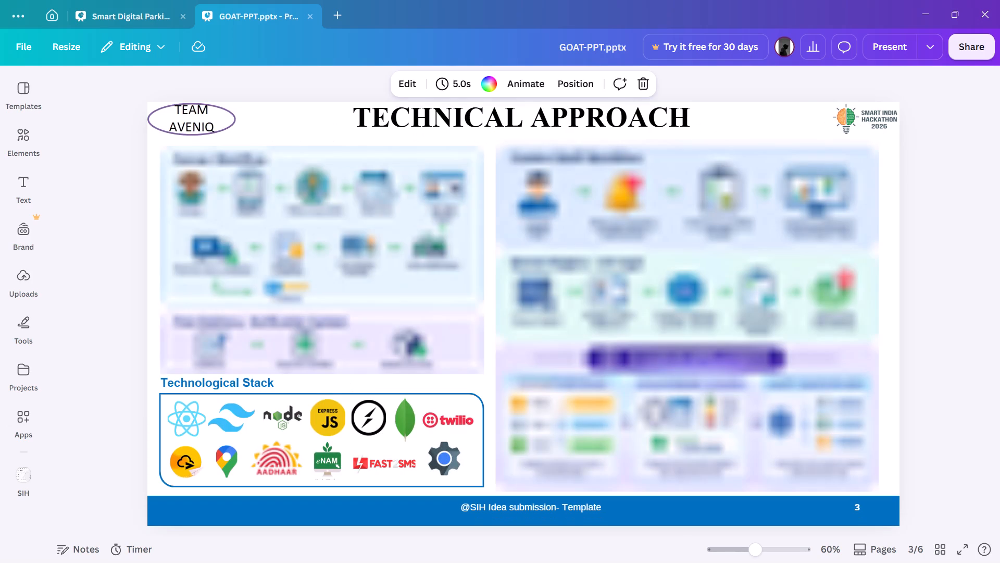
{"action": "key", "text": "Right"}
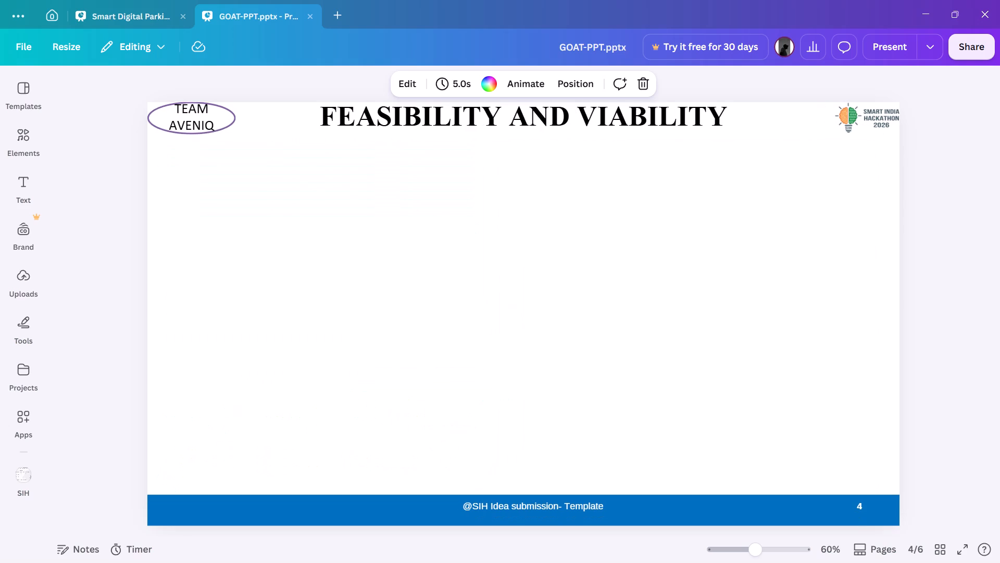
Recolour the Feasibility and Viability graphic's green to Green haze #007a3f and its lavender to blue, trying bright purple #8f1eae for each first.
{"action": "left_click", "coordinate": [670, 333]}
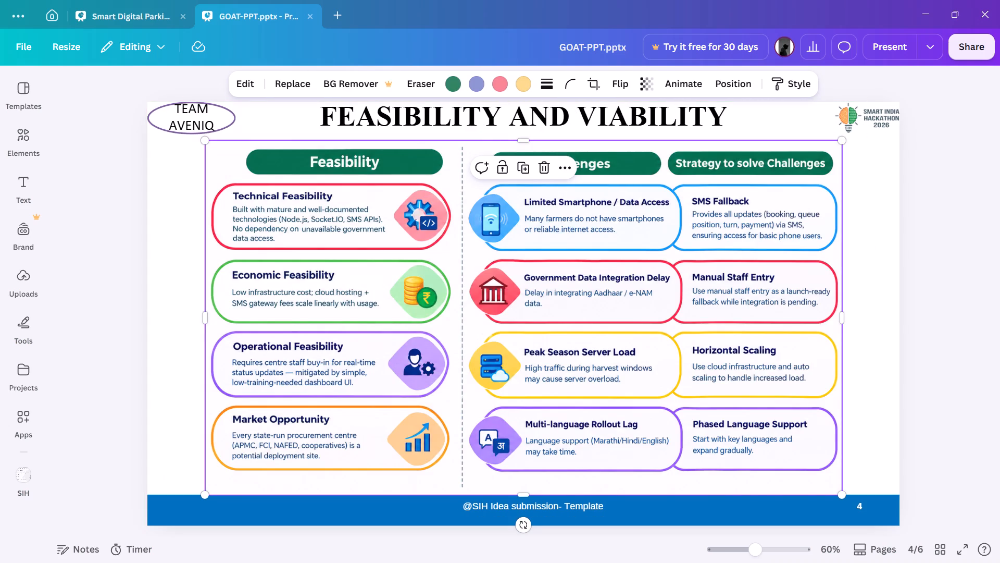
{"action": "left_click", "coordinate": [454, 81]}
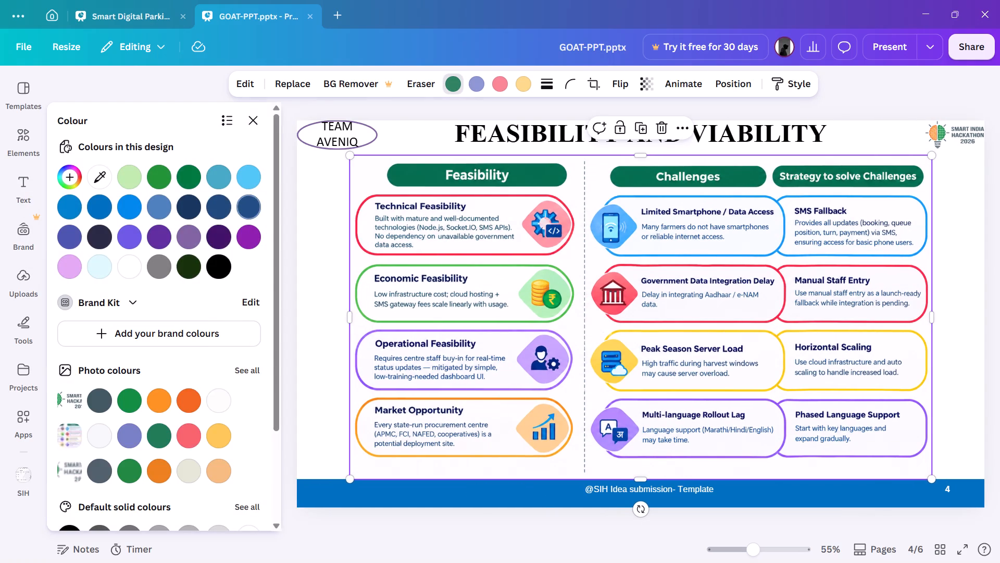
{"action": "left_click", "coordinate": [246, 235]}
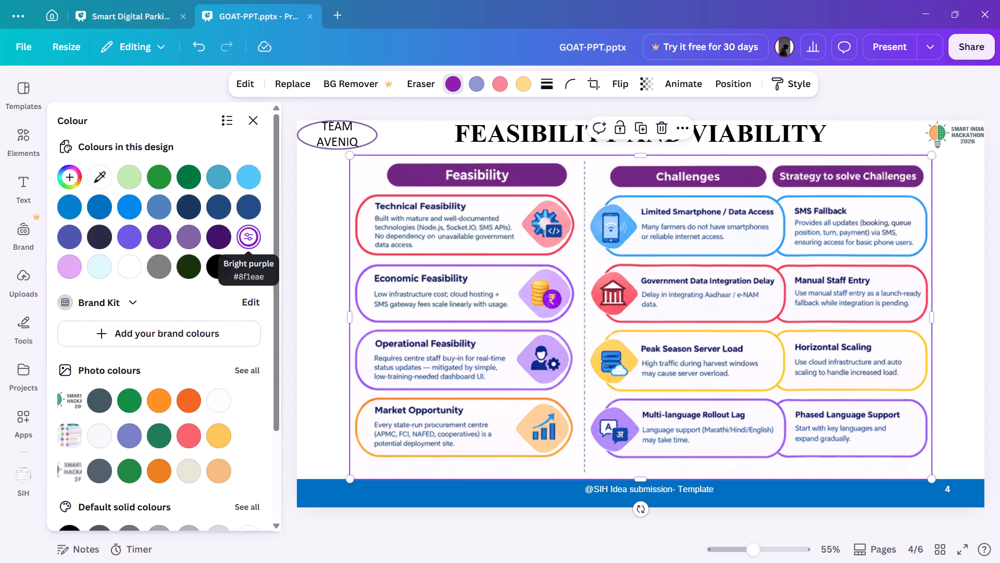
{"action": "left_click", "coordinate": [157, 179]}
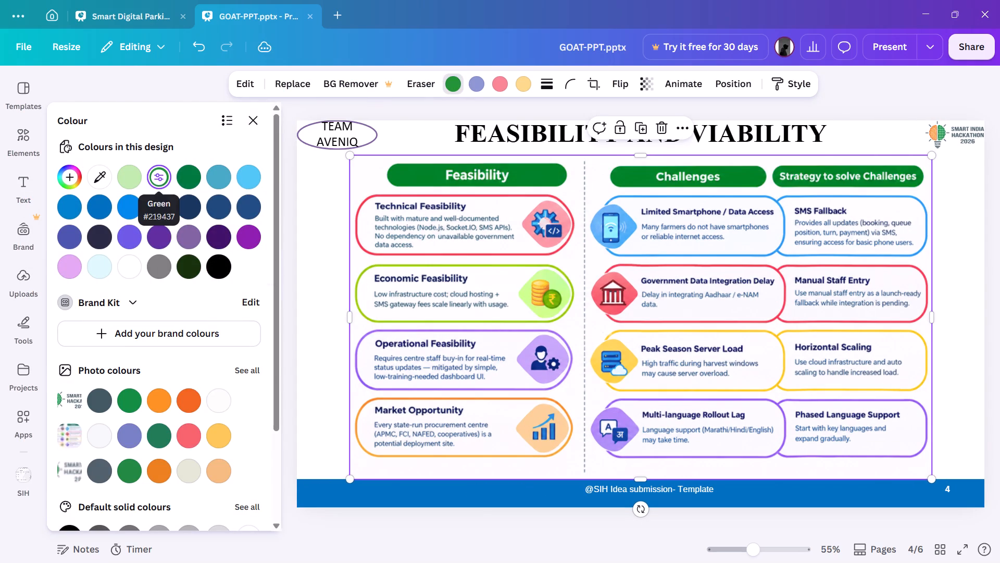
{"action": "left_click", "coordinate": [190, 176]}
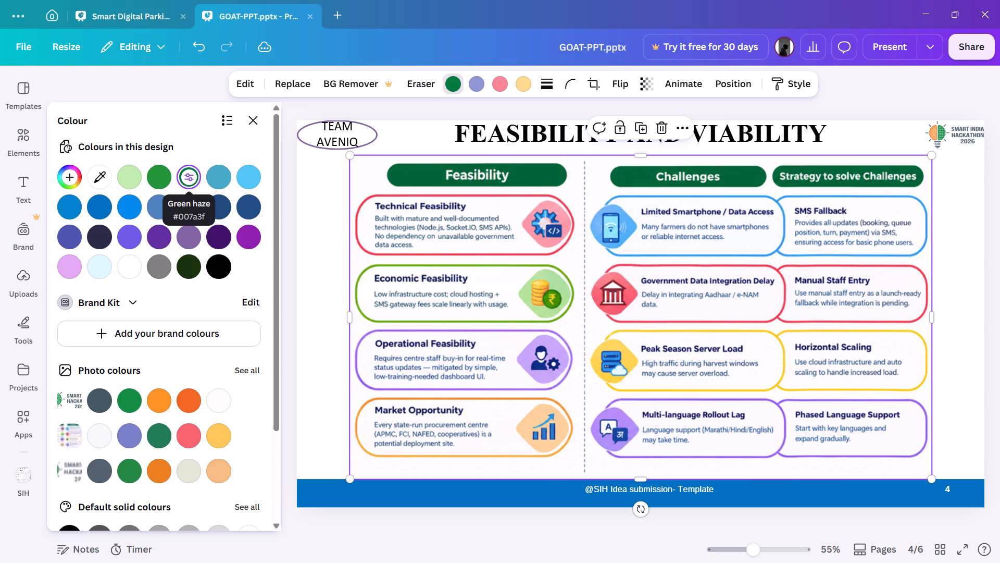
{"action": "left_click", "coordinate": [476, 87]}
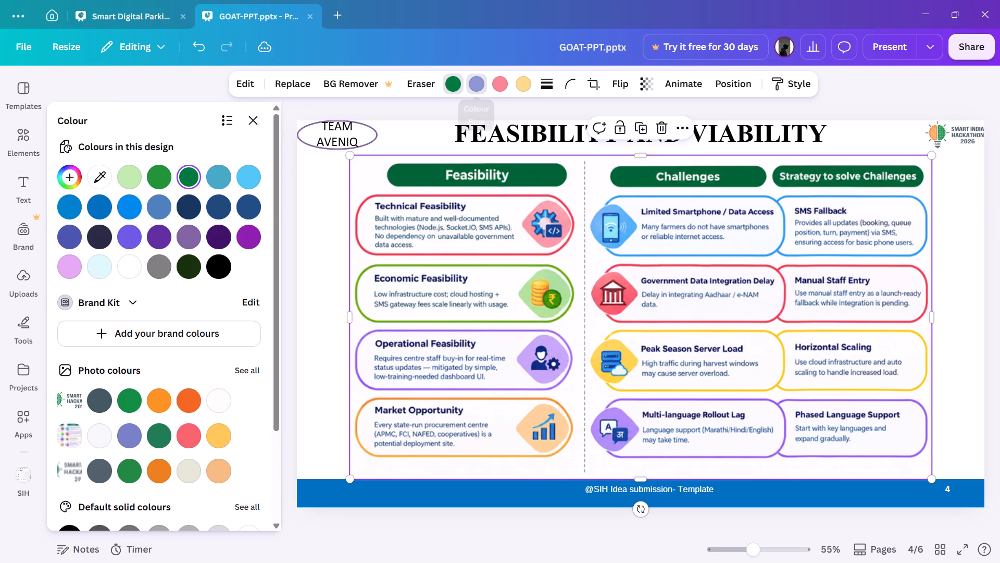
{"action": "left_click", "coordinate": [251, 236]}
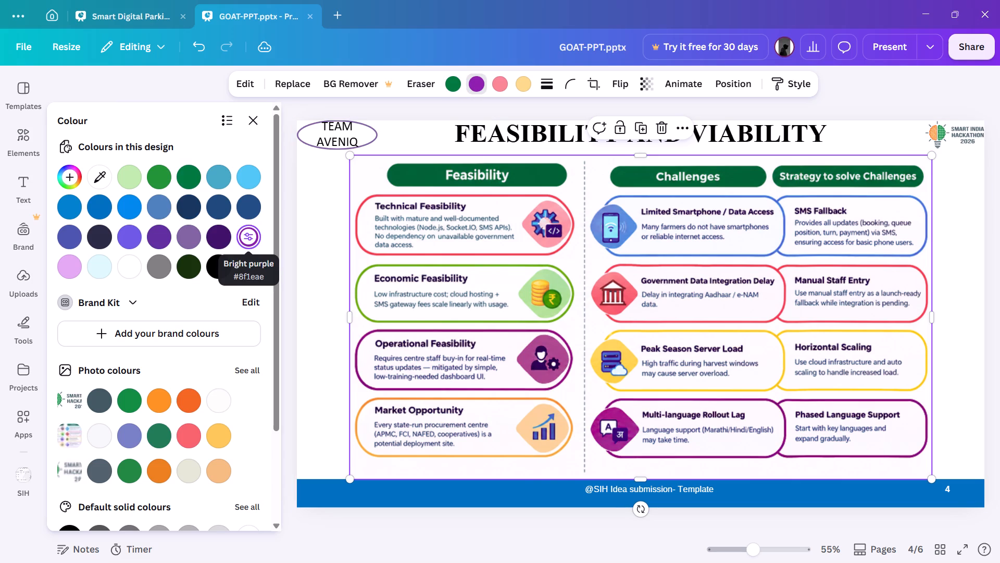
{"action": "left_click", "coordinate": [66, 240]}
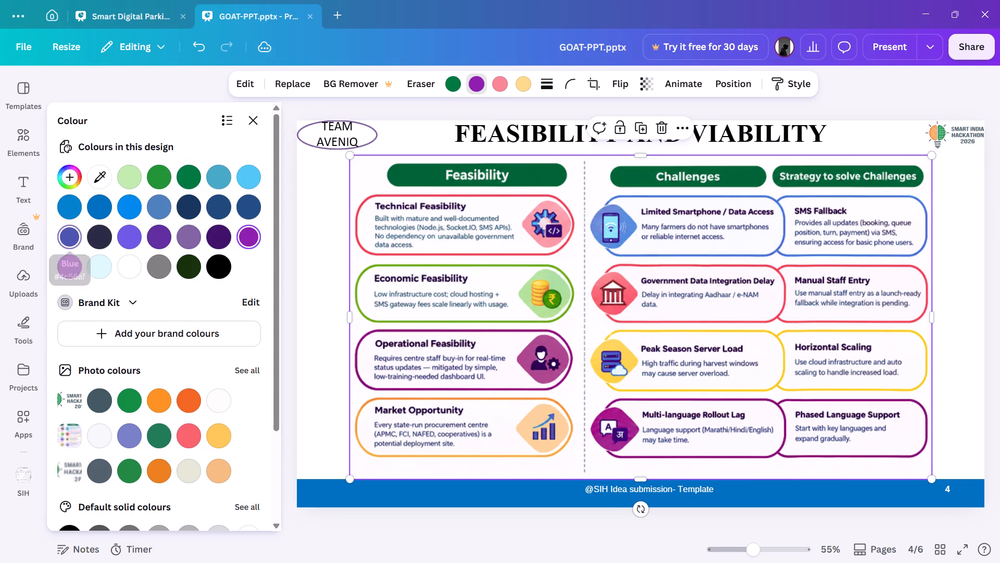
Change the graphic's pink to Vividred #f8646e after trying Orange #f26720, set its pale yellow to light orange, and close the colour options.
{"action": "left_click", "coordinate": [499, 84]}
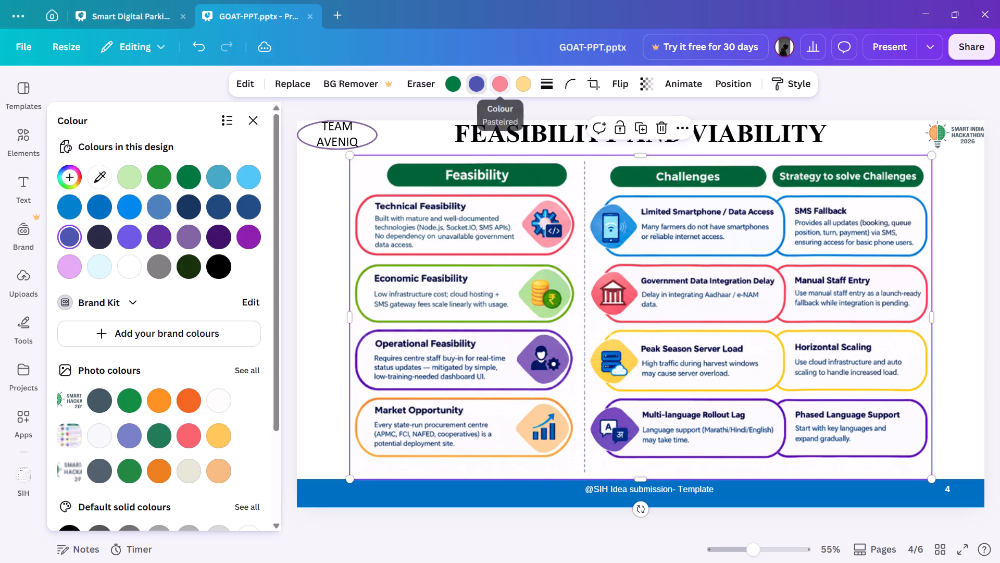
{"action": "left_click", "coordinate": [191, 410]}
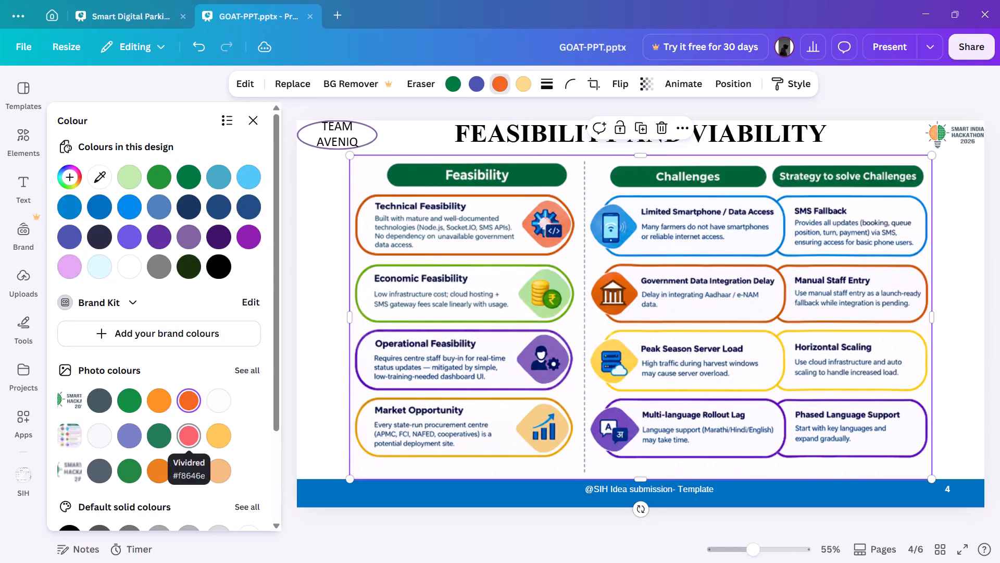
{"action": "left_click", "coordinate": [192, 435]}
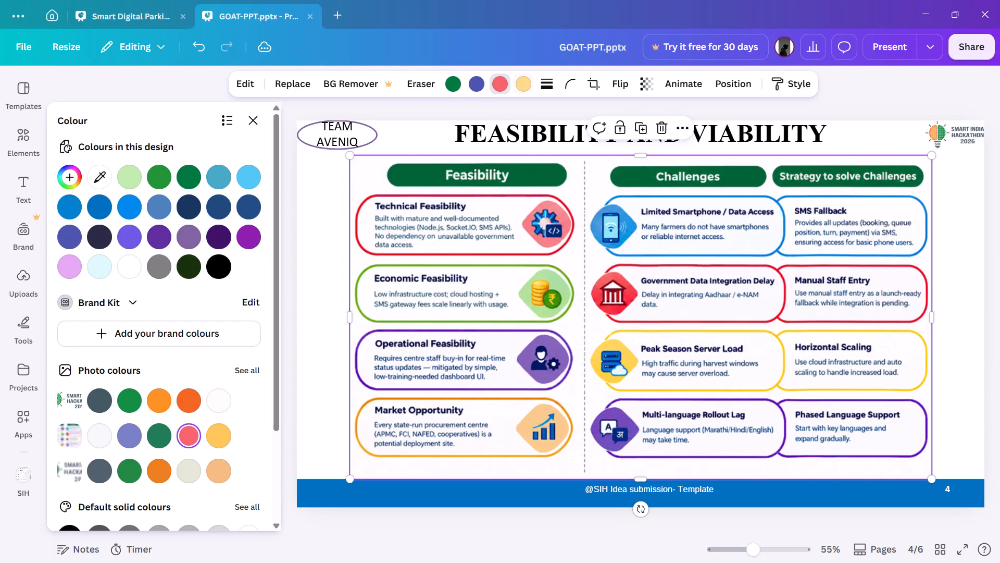
{"action": "left_click", "coordinate": [519, 92]}
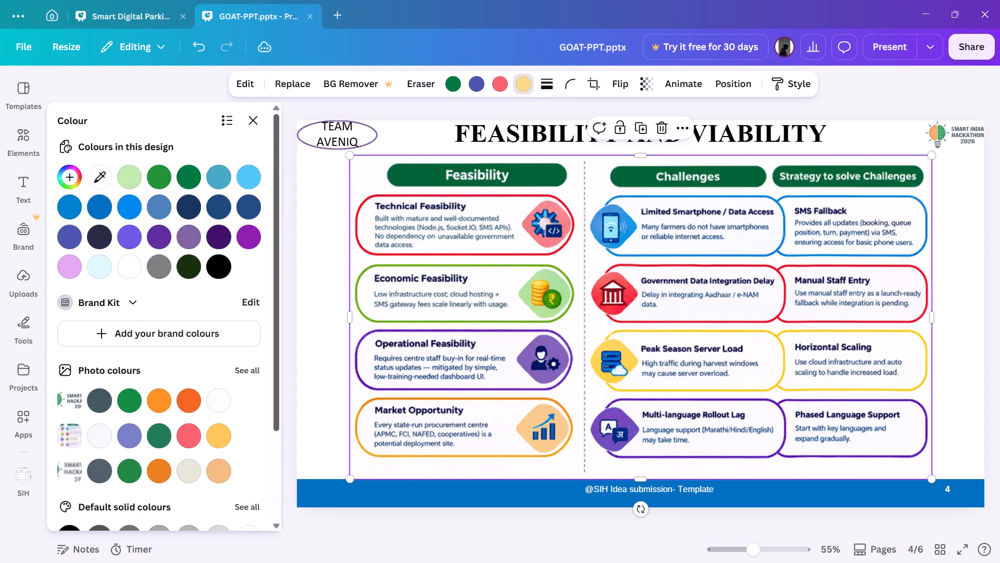
{"action": "left_click", "coordinate": [160, 397]}
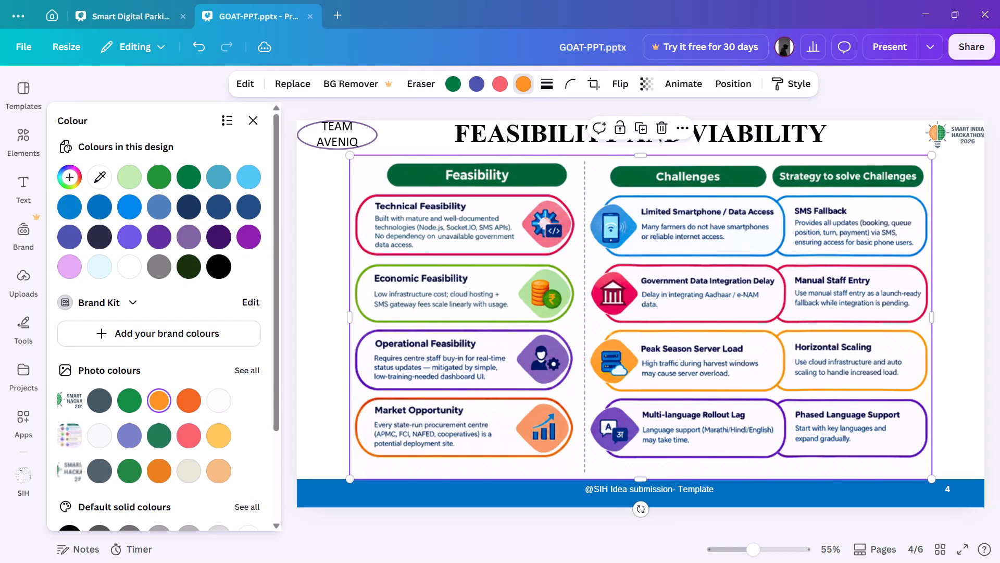
{"action": "left_click", "coordinate": [310, 303]}
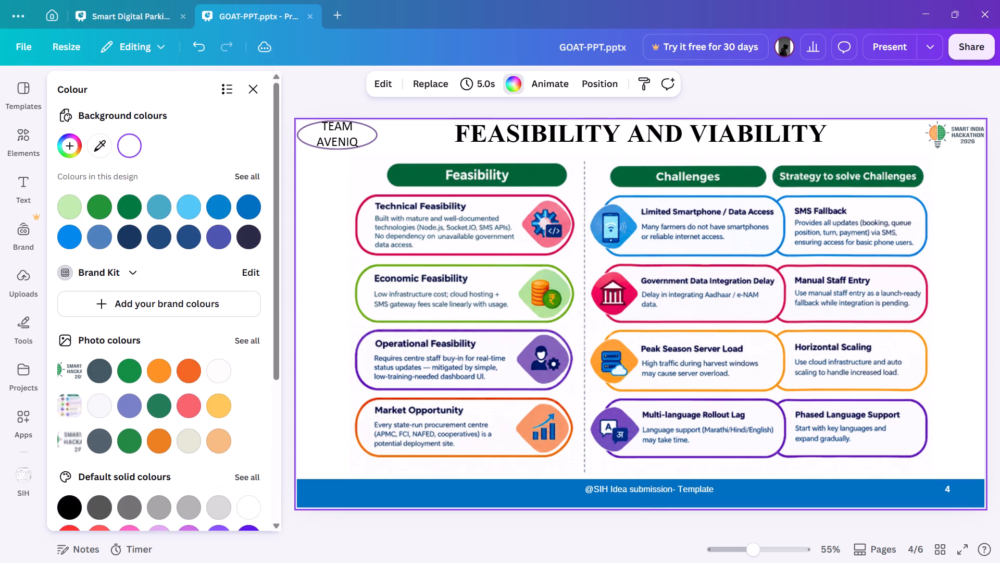
{"action": "left_click", "coordinate": [310, 303]}
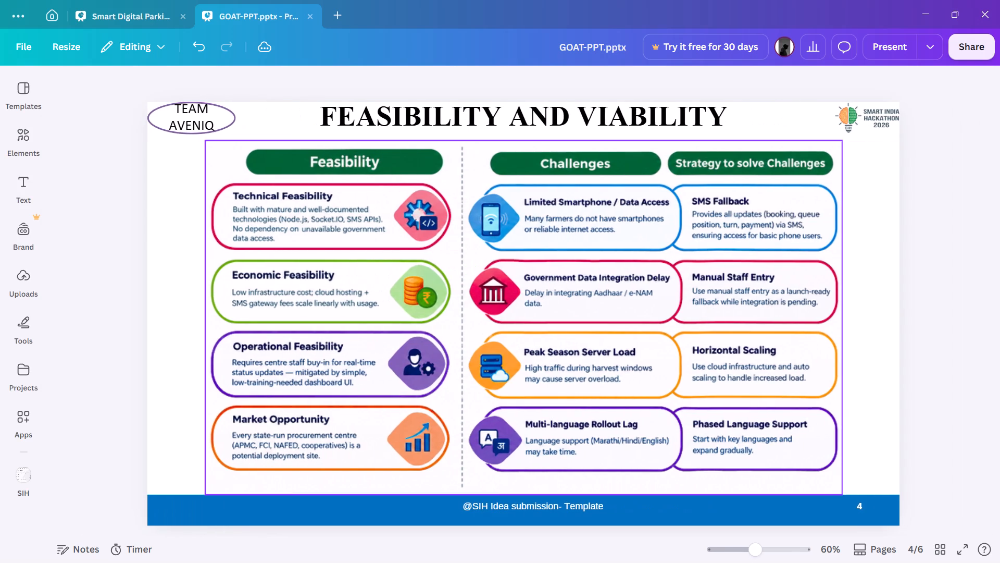
Recolour the KisanQ wheel graphic on the Impact and Benefits slide, changing its blue-violet to purple and its green to Green haze #007a3f.
{"action": "left_click", "coordinate": [916, 259]}
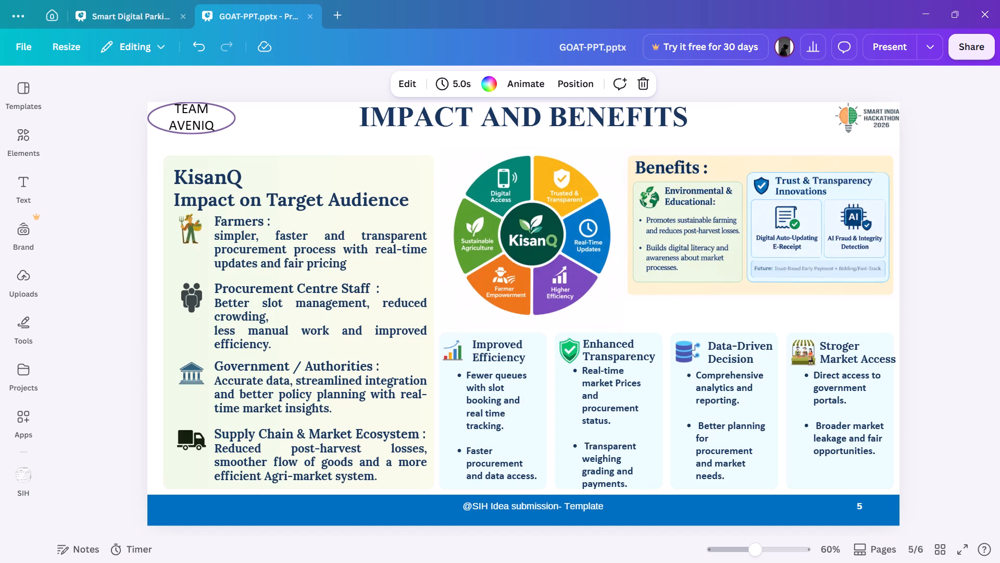
{"action": "left_click", "coordinate": [567, 281]}
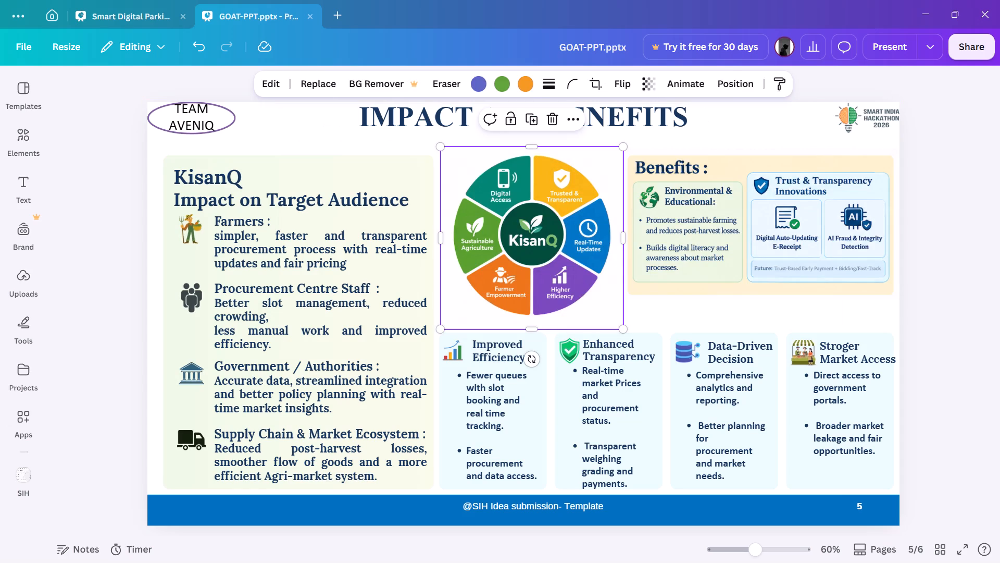
{"action": "left_click", "coordinate": [464, 79]}
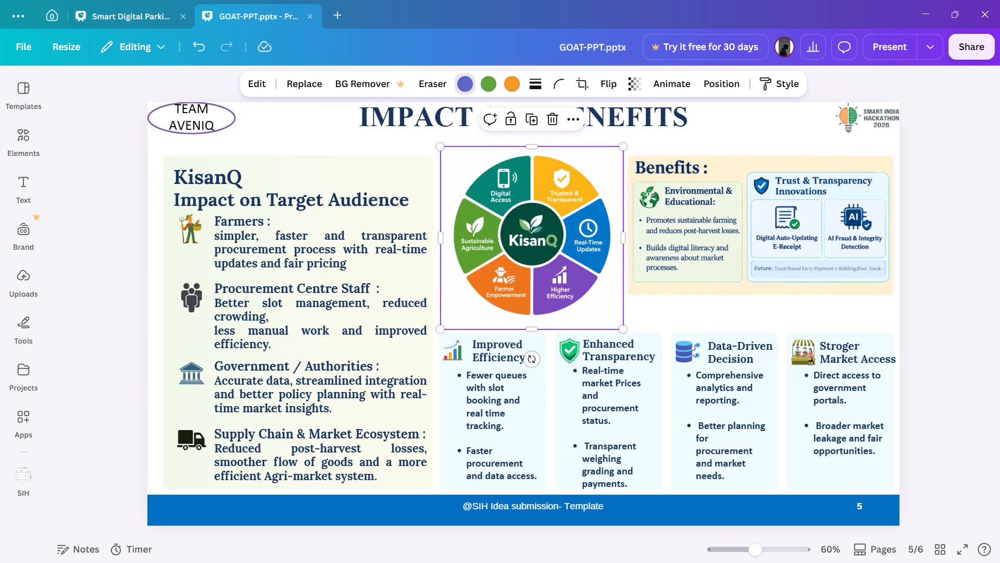
{"action": "left_click", "coordinate": [161, 232]}
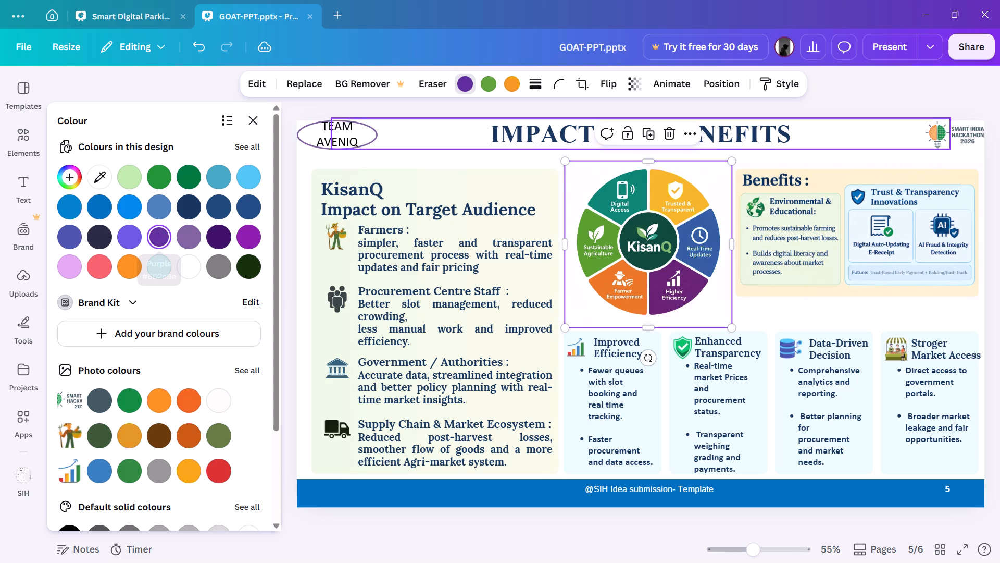
{"action": "left_click", "coordinate": [489, 79]}
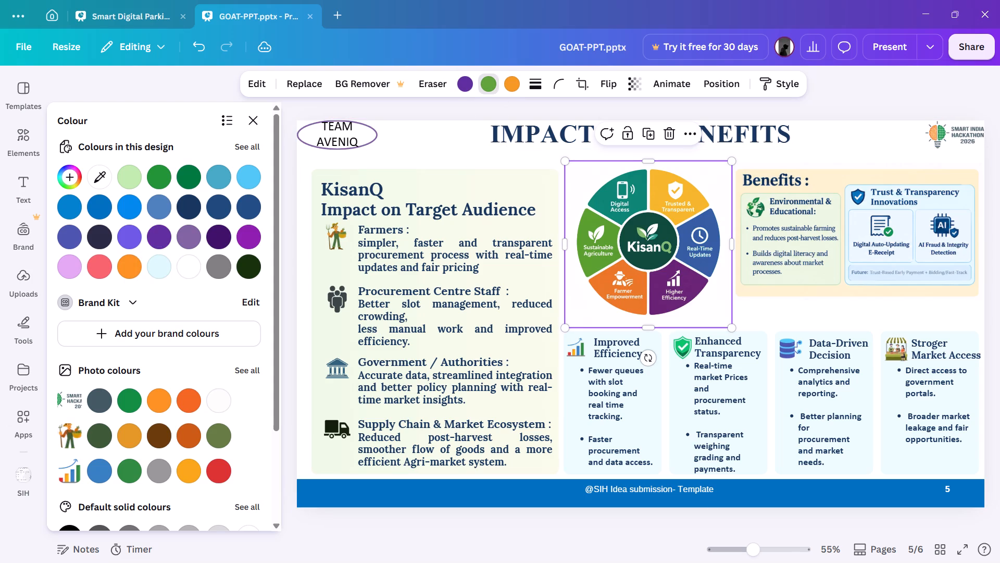
{"action": "left_click", "coordinate": [182, 175]}
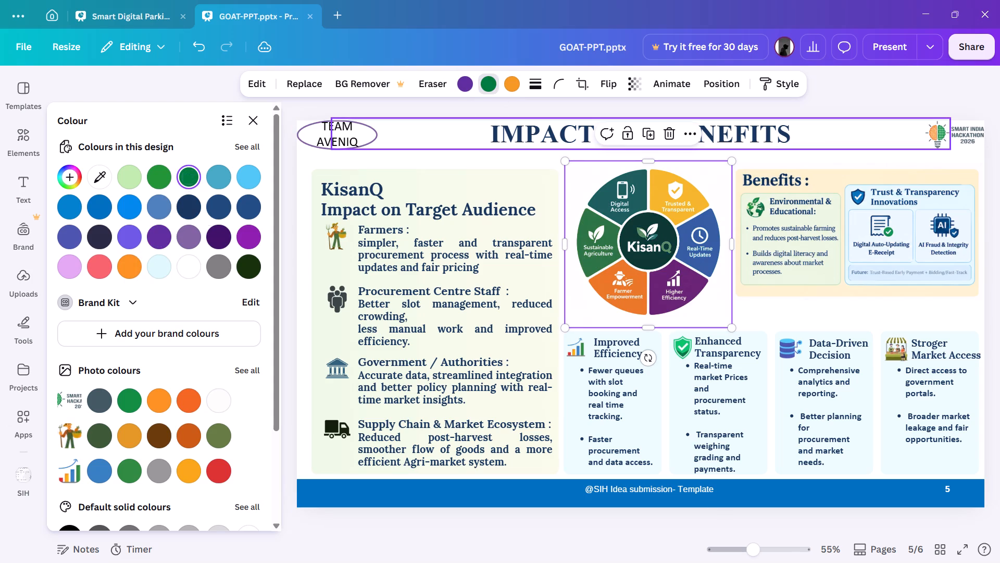
Change the KisanQ wheel graphic's orange to the brighter Orange #faa619, trying a dark orange and a muted orange first.
{"action": "left_click", "coordinate": [514, 80]}
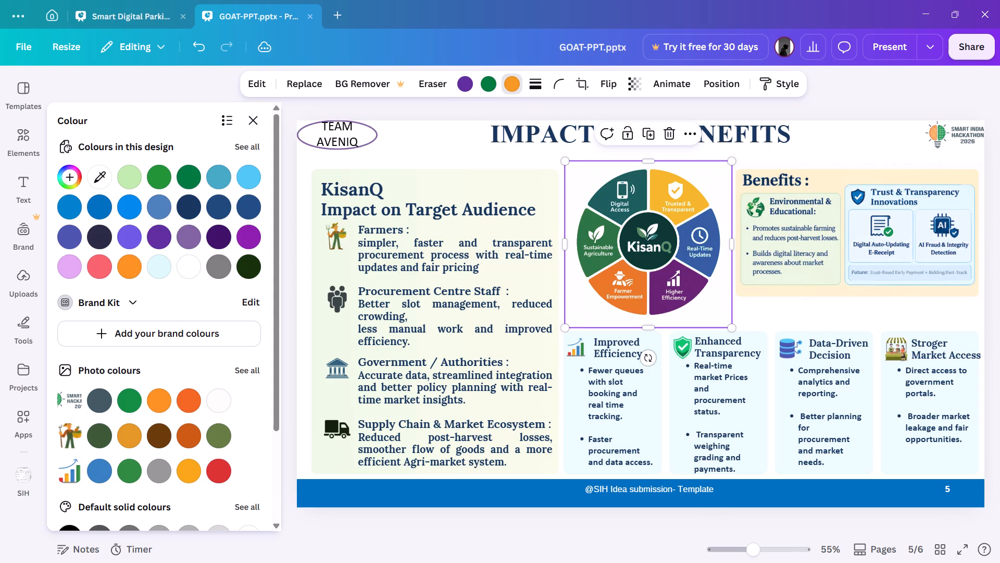
{"action": "left_click", "coordinate": [182, 440]}
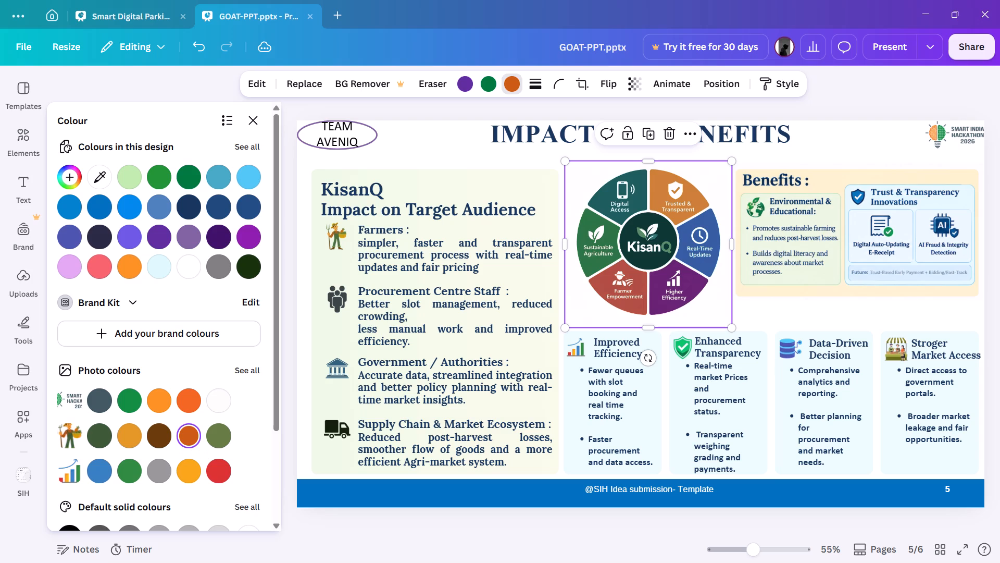
{"action": "left_click", "coordinate": [125, 437]}
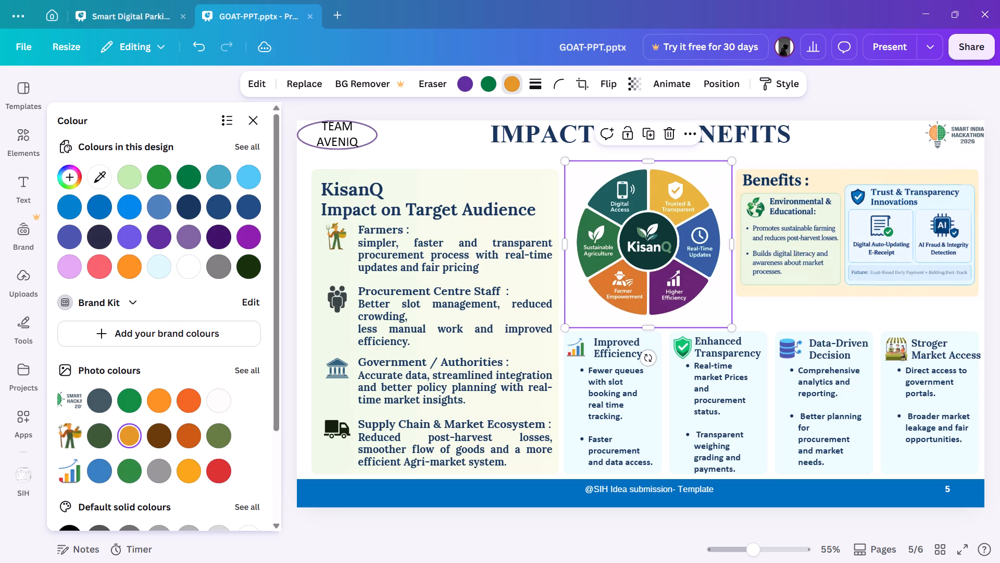
{"action": "left_click", "coordinate": [189, 475]}
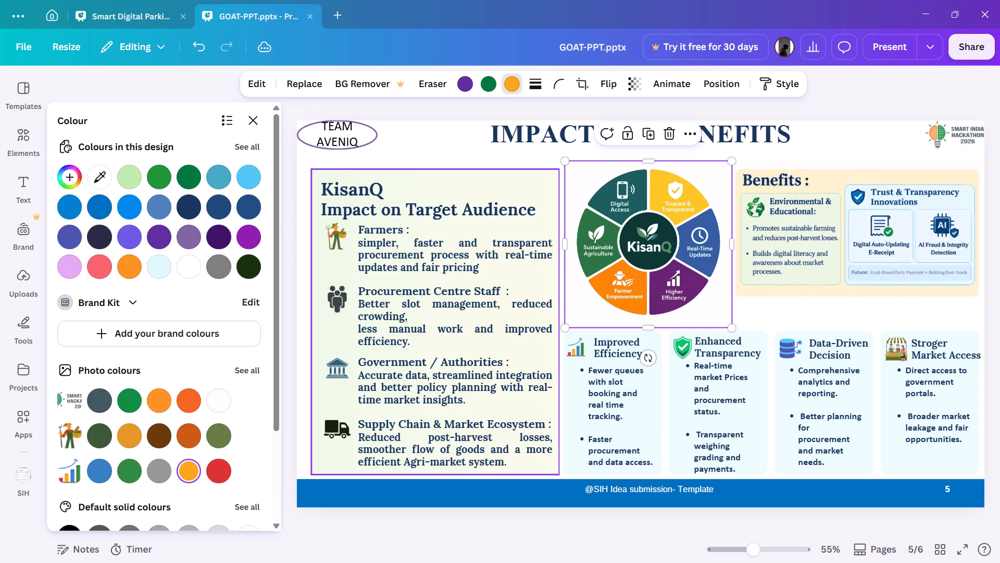
{"action": "left_click", "coordinate": [438, 104]}
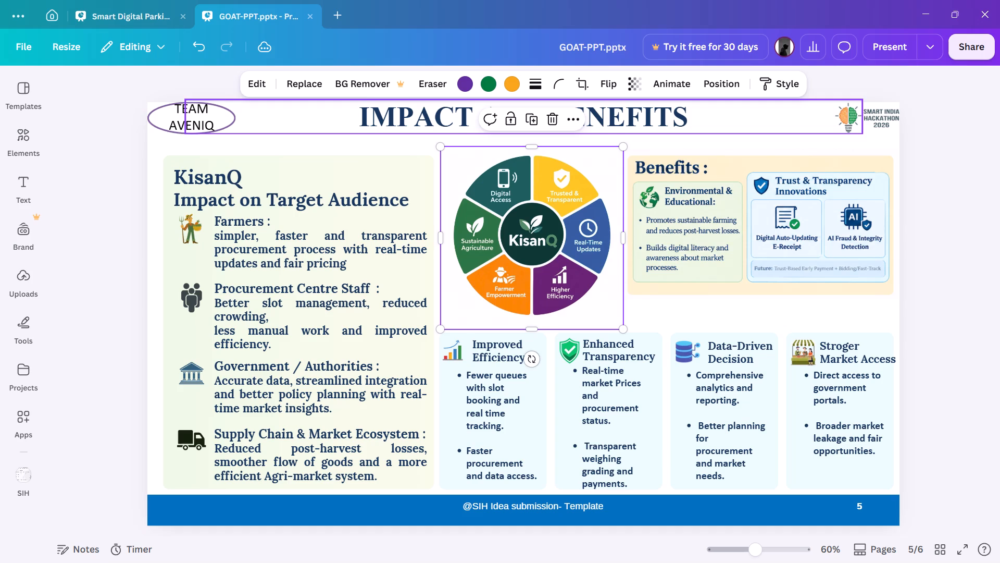
{"action": "left_click", "coordinate": [946, 204]}
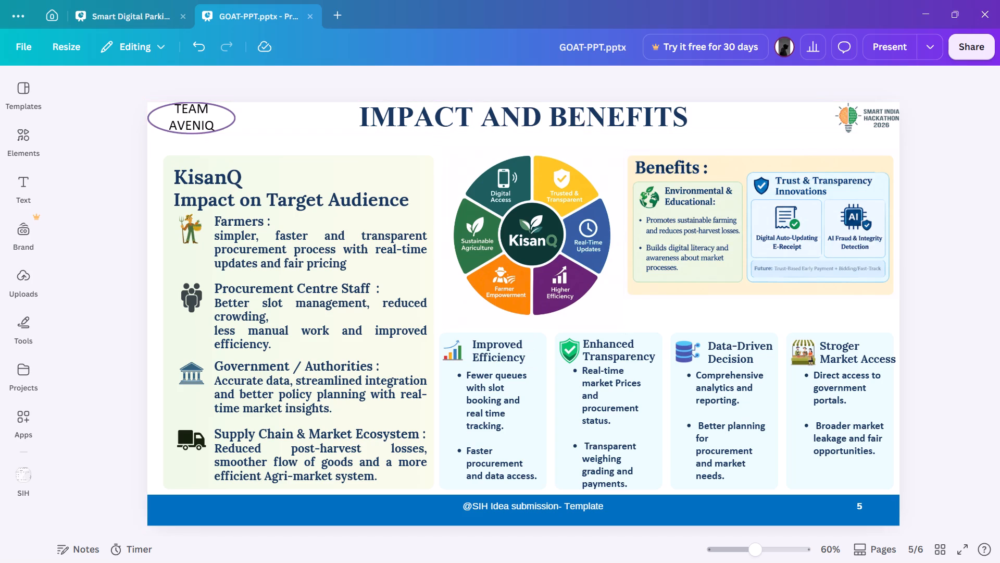
Recolour the Benefits graphic's dark blue to #004aad, trying a darker navy from the design's colours first.
{"action": "left_click", "coordinate": [696, 252]}
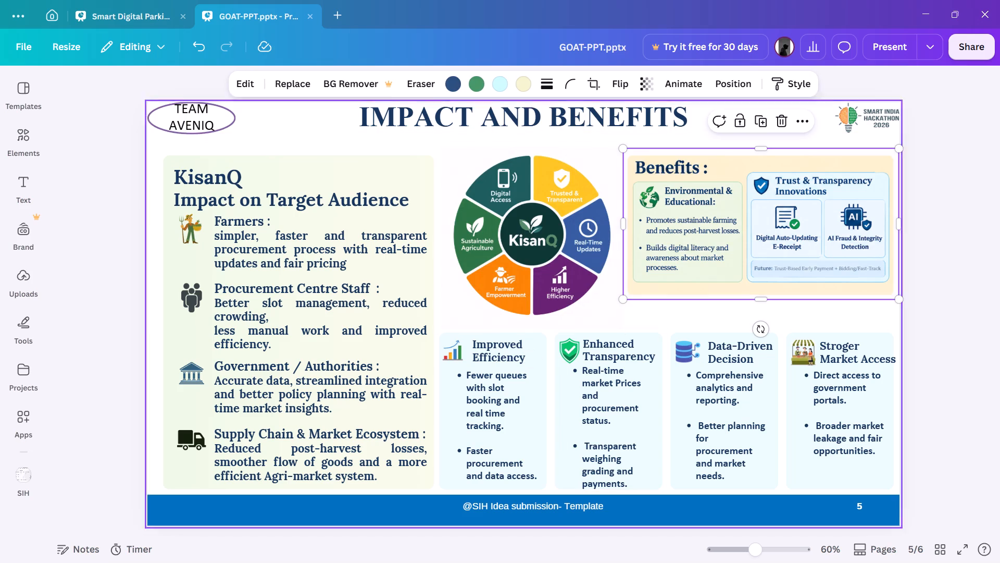
{"action": "left_click", "coordinate": [452, 84]}
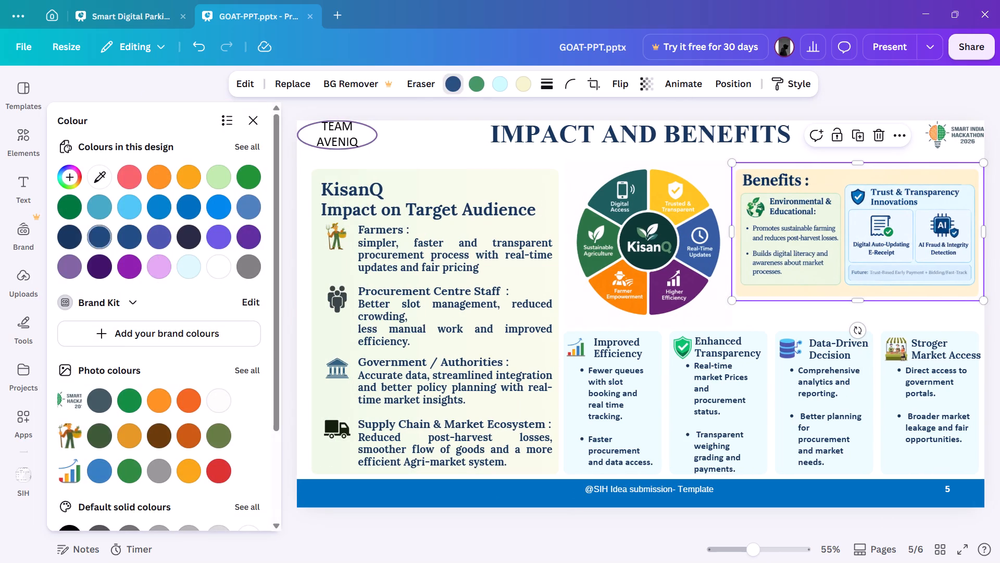
{"action": "left_click", "coordinate": [71, 234]}
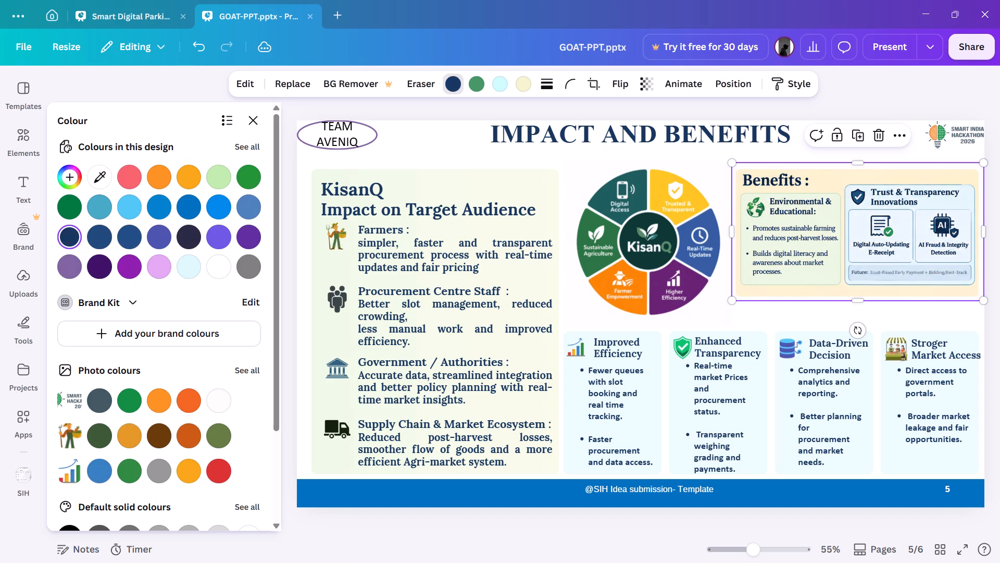
{"action": "scroll", "coordinate": [132, 409], "scroll_direction": "down", "scroll_amount": 3}
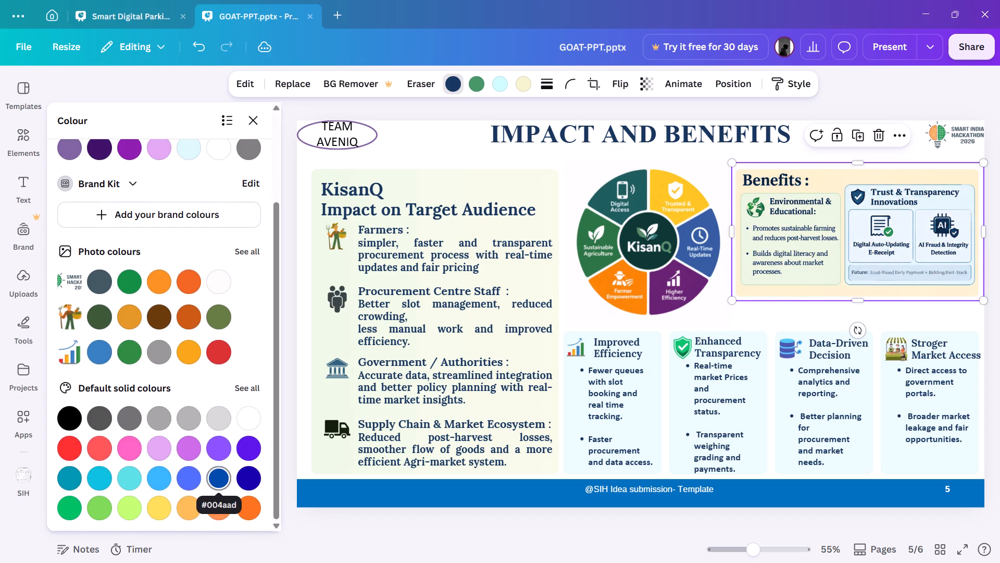
{"action": "left_click", "coordinate": [219, 482]}
{"action": "scroll", "coordinate": [219, 482], "scroll_direction": "up", "scroll_amount": 7}
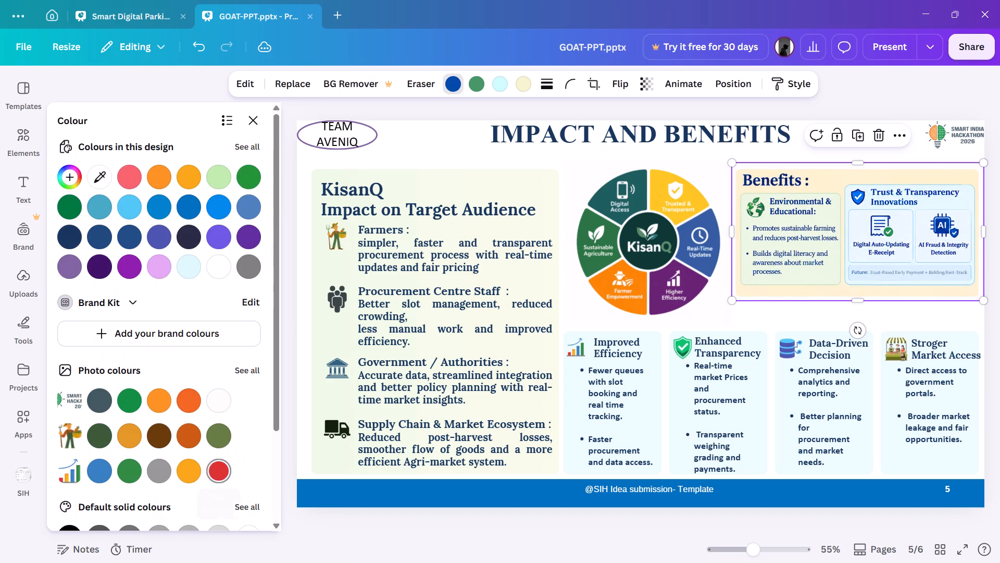
Change the Benefits graphic's green to Green #219437 after trying Pastel green #bfecac, and close the colour options.
{"action": "left_click", "coordinate": [473, 89]}
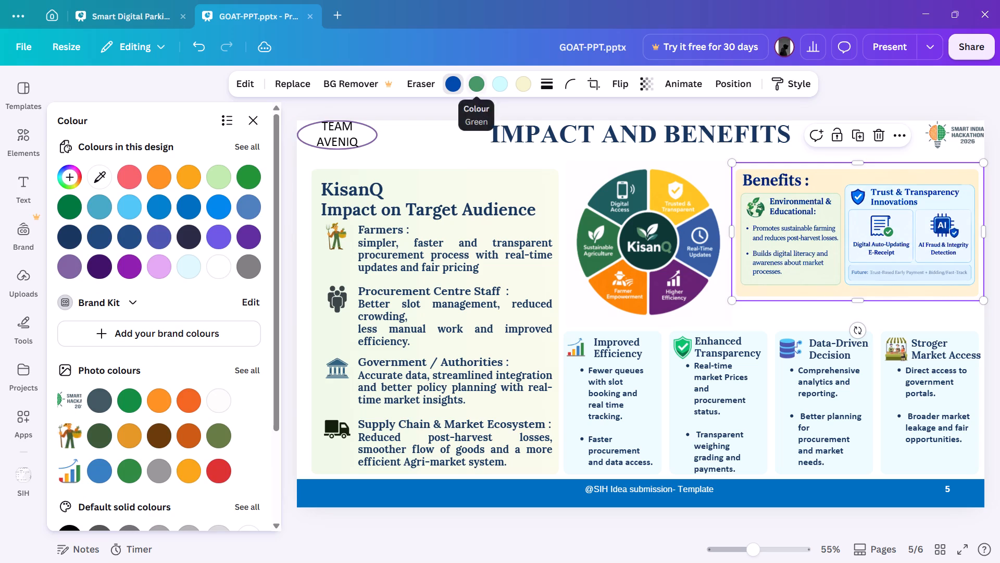
{"action": "left_click", "coordinate": [217, 175]}
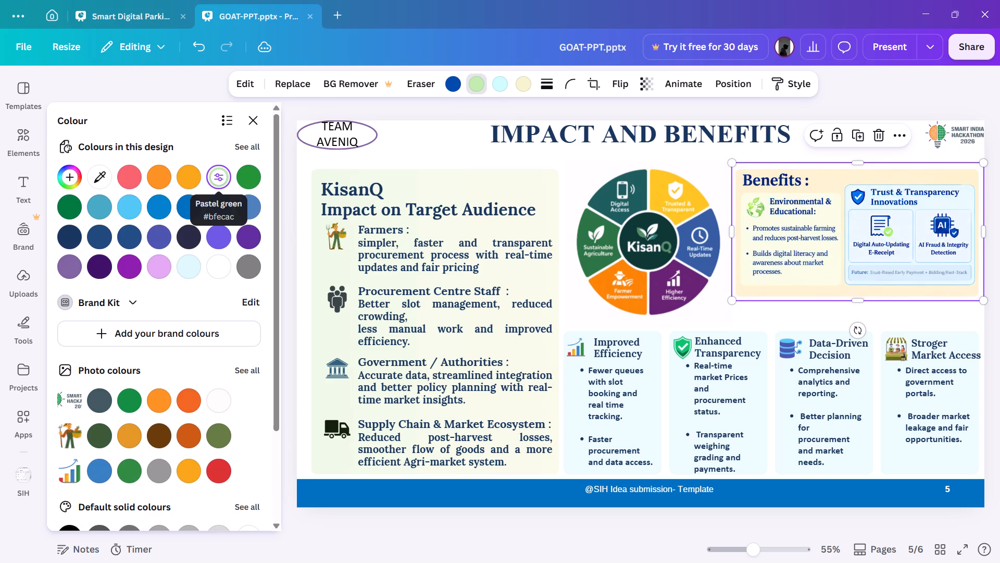
{"action": "left_click", "coordinate": [253, 187]}
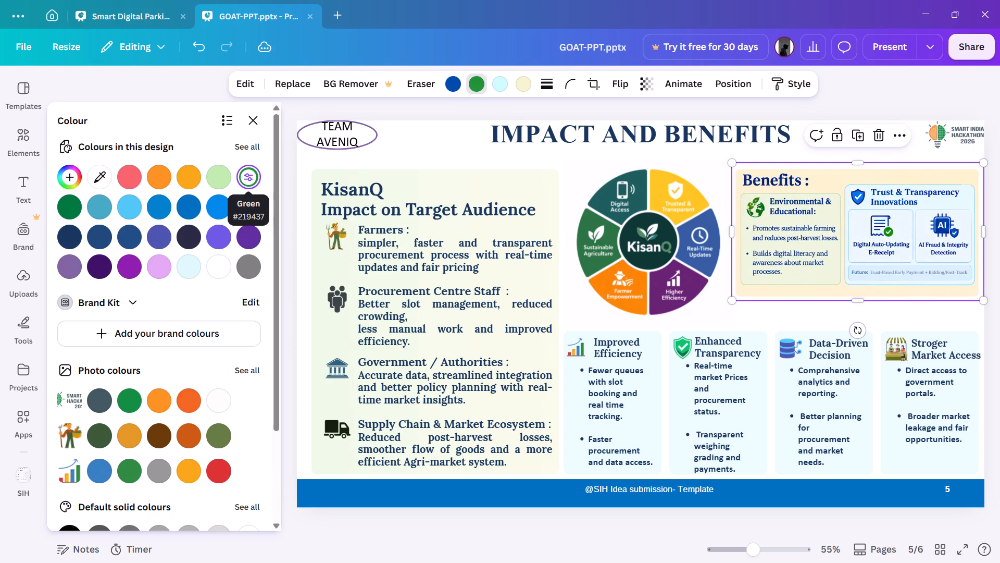
{"action": "left_click", "coordinate": [459, 142]}
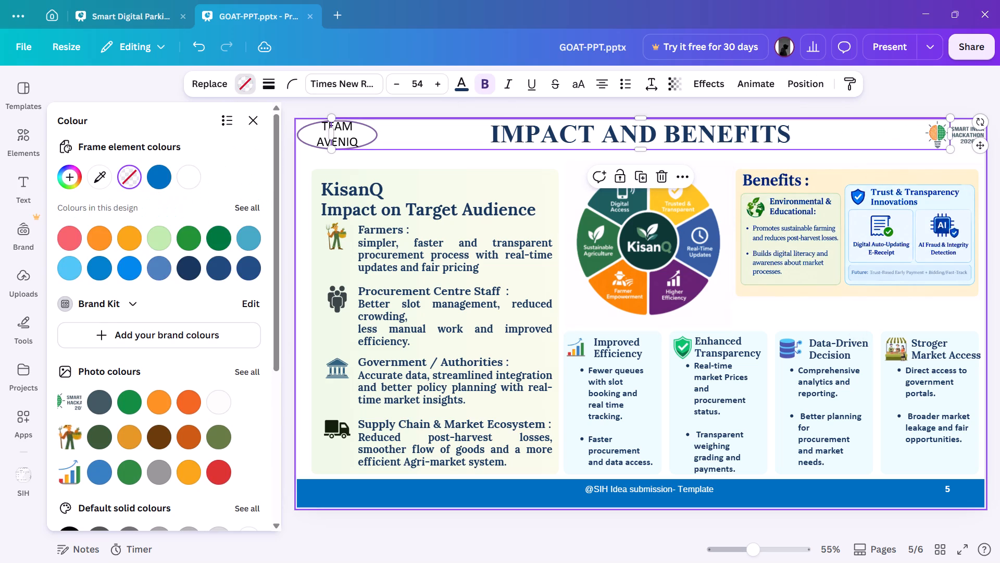
{"action": "left_click", "coordinate": [477, 161]}
{"action": "left_click", "coordinate": [866, 87]}
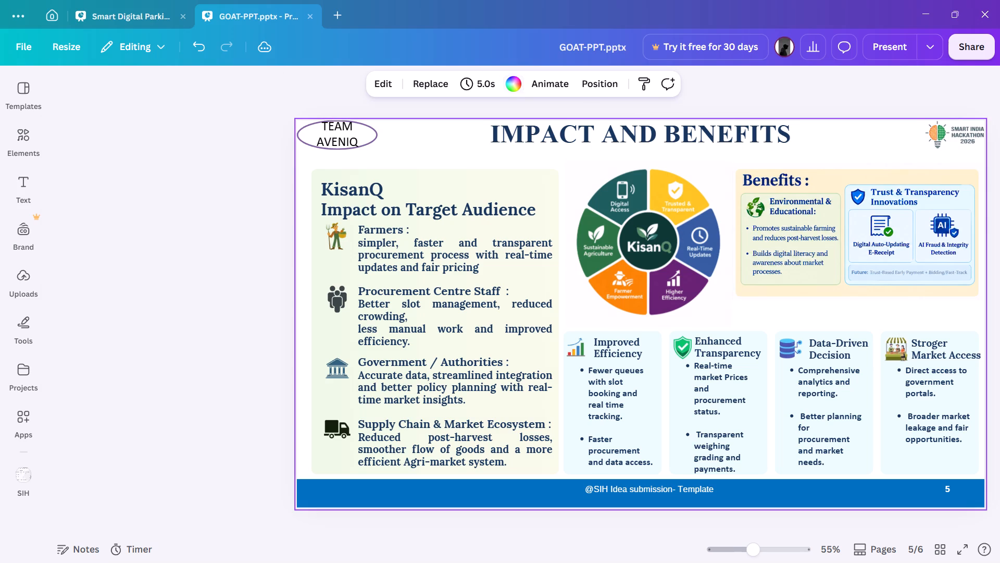
Review the recoloured slides from Impact and Benefits back to page 2, and forward to Research and References on page 6.
{"action": "scroll", "coordinate": [866, 87], "scroll_direction": "down", "scroll_amount": 4}
{"action": "scroll", "coordinate": [937, 236], "scroll_direction": "down", "scroll_amount": 6}
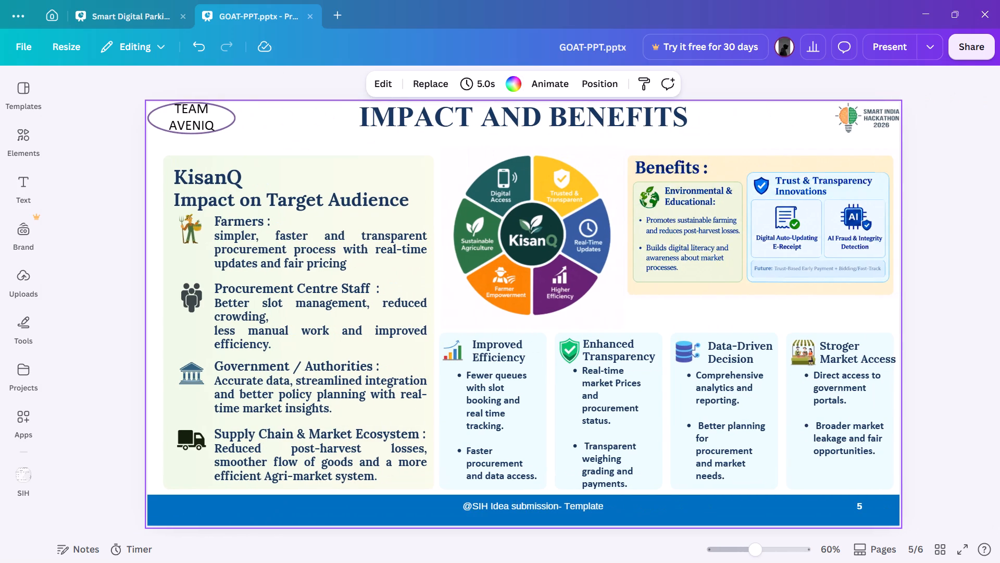
{"action": "scroll", "coordinate": [937, 236], "scroll_direction": "up", "scroll_amount": 3}
{"action": "scroll", "coordinate": [937, 236], "scroll_direction": "down", "scroll_amount": 3}
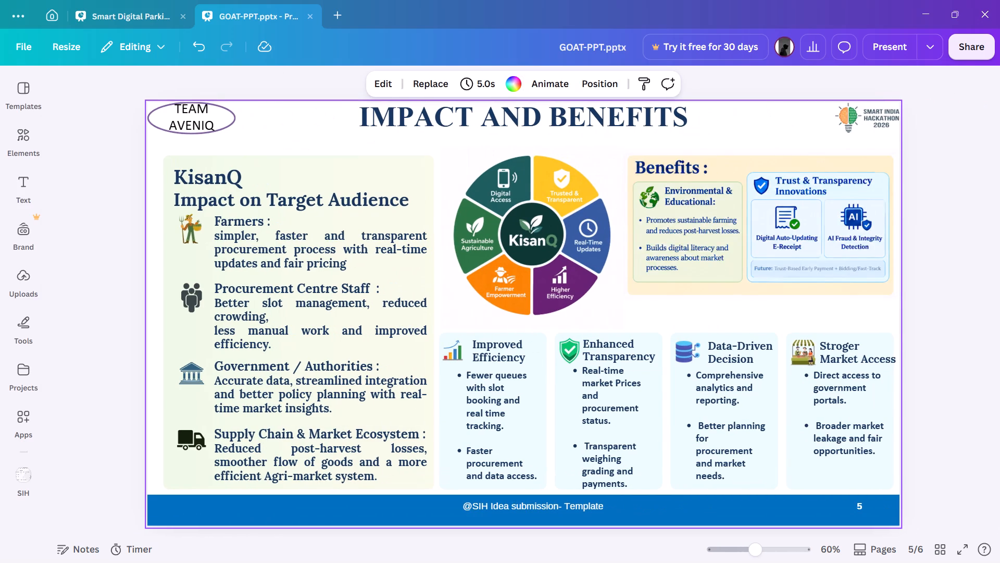
{"action": "scroll", "coordinate": [759, 346], "scroll_direction": "down", "scroll_amount": 4}
{"action": "scroll", "coordinate": [759, 346], "scroll_direction": "up", "scroll_amount": 2}
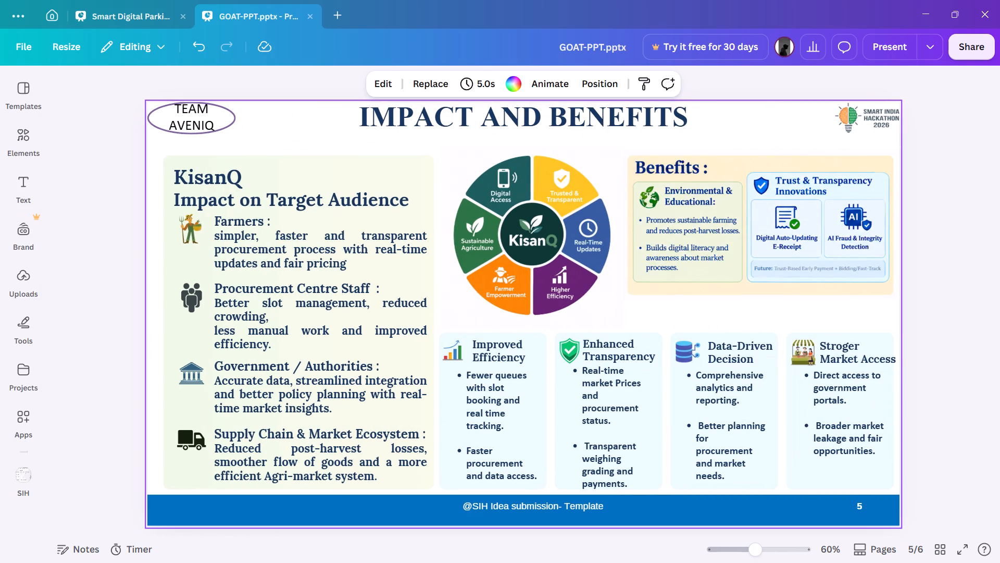
{"action": "left_click", "coordinate": [948, 270]}
{"action": "scroll", "coordinate": [948, 270], "scroll_direction": "up", "scroll_amount": 11}
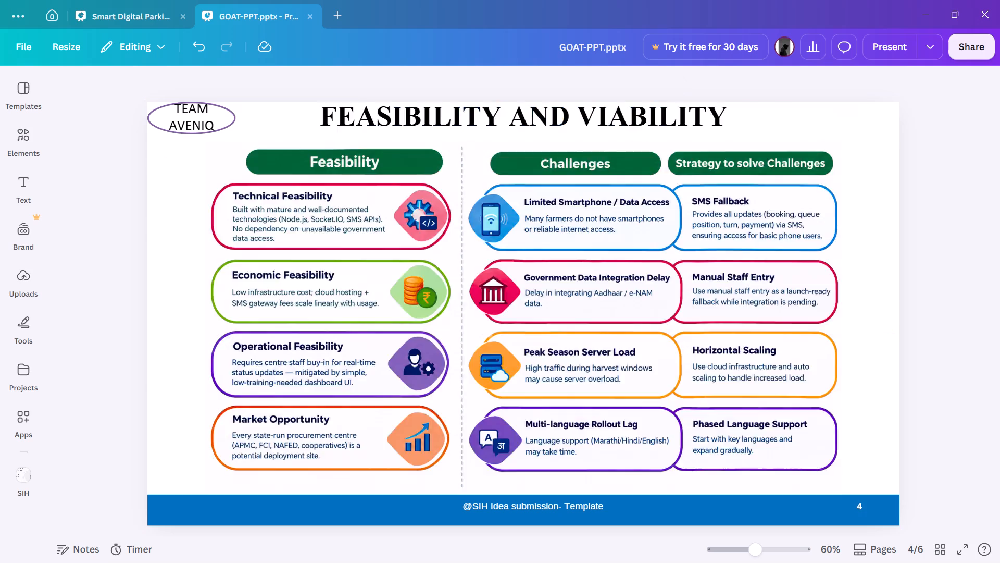
{"action": "key", "text": "Down"}
{"action": "key", "text": "Down"}
{"action": "key", "text": "Down"}
{"action": "key", "text": "Down"}
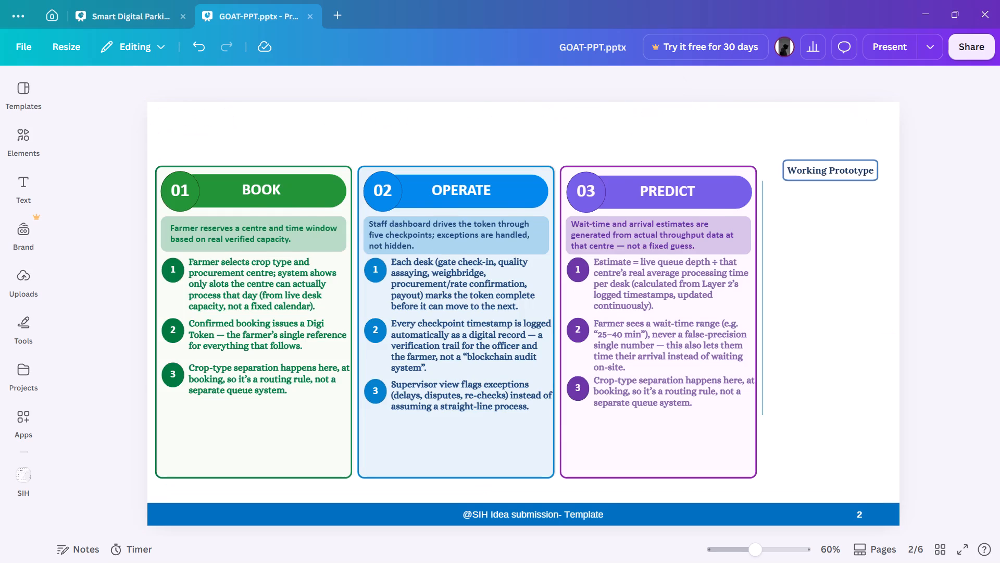
{"action": "key", "text": "Right"}
{"action": "key", "text": "Right"}
{"action": "key", "text": "Right"}
{"action": "key", "text": "Right"}
{"action": "key", "text": "Right"}
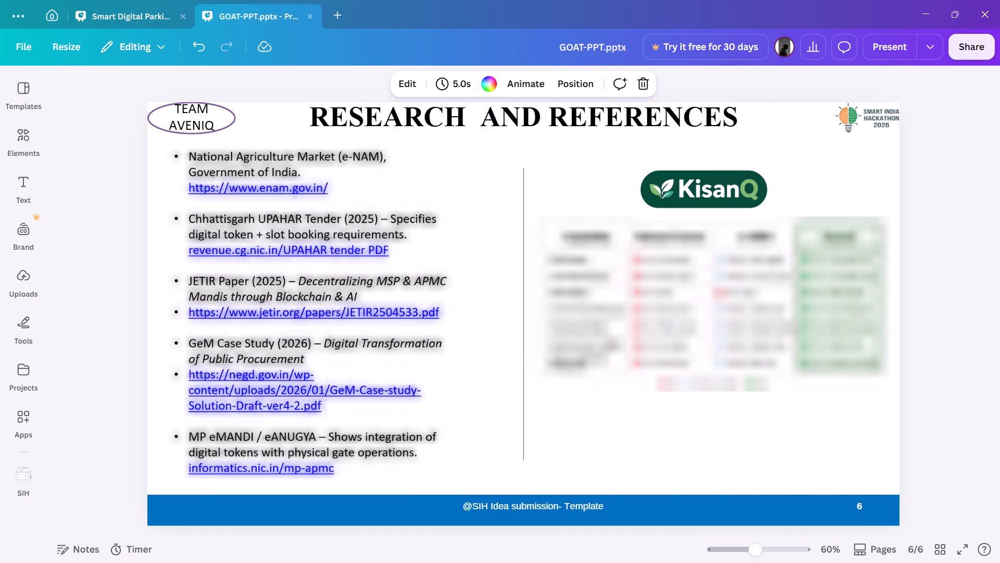
{"action": "key", "text": "Right"}
{"action": "key", "text": "Right"}
{"action": "key", "text": "Left"}
{"action": "key", "text": "Right"}
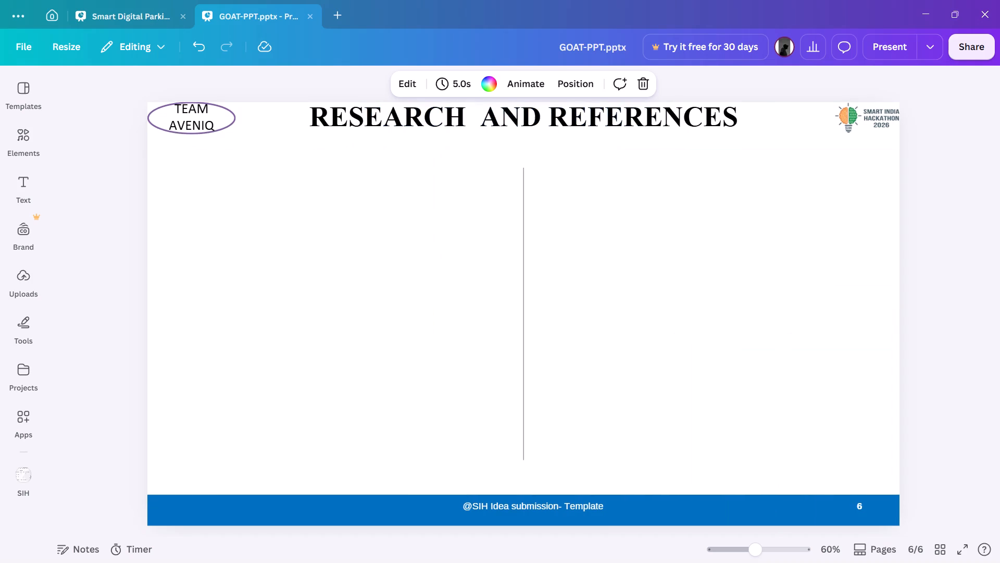
{"action": "key", "text": "Right"}
{"action": "key", "text": "Right"}
{"action": "key", "text": "Right"}
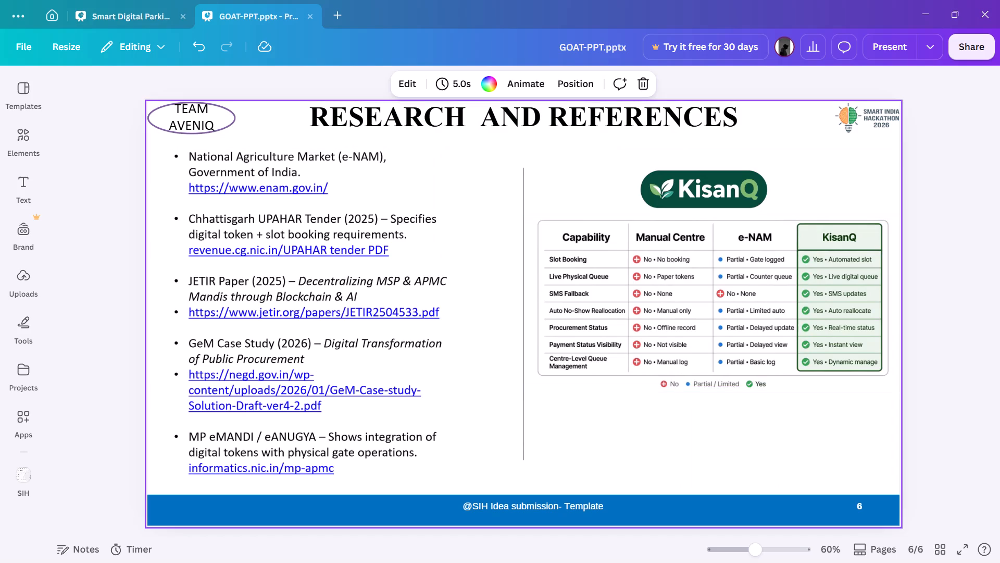
Recolour the KisanQ logo on the Research and References slide to Green #219437, after trying orange, pastel green, Green haze and purple shades.
{"action": "left_click", "coordinate": [705, 166]}
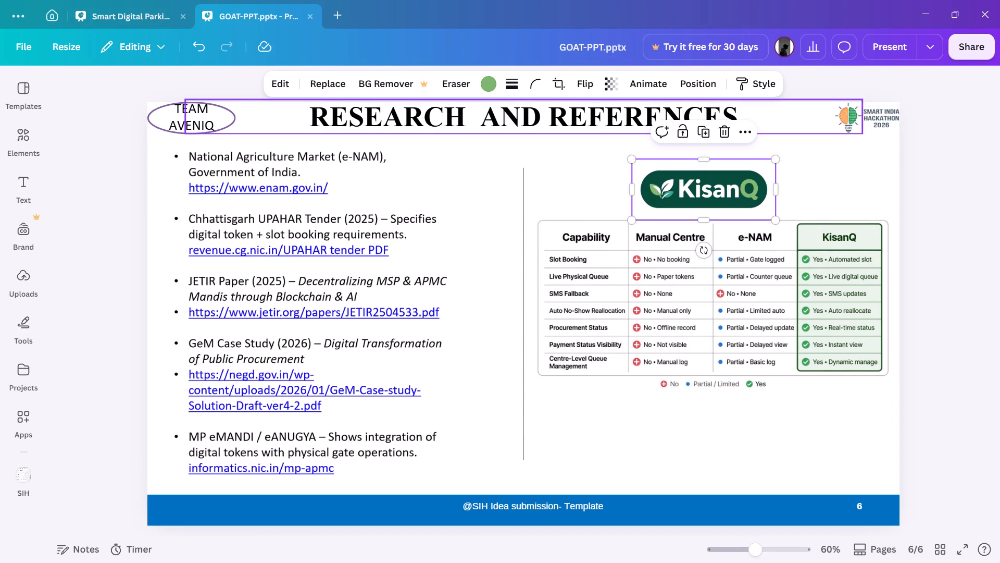
{"action": "left_click", "coordinate": [492, 84]}
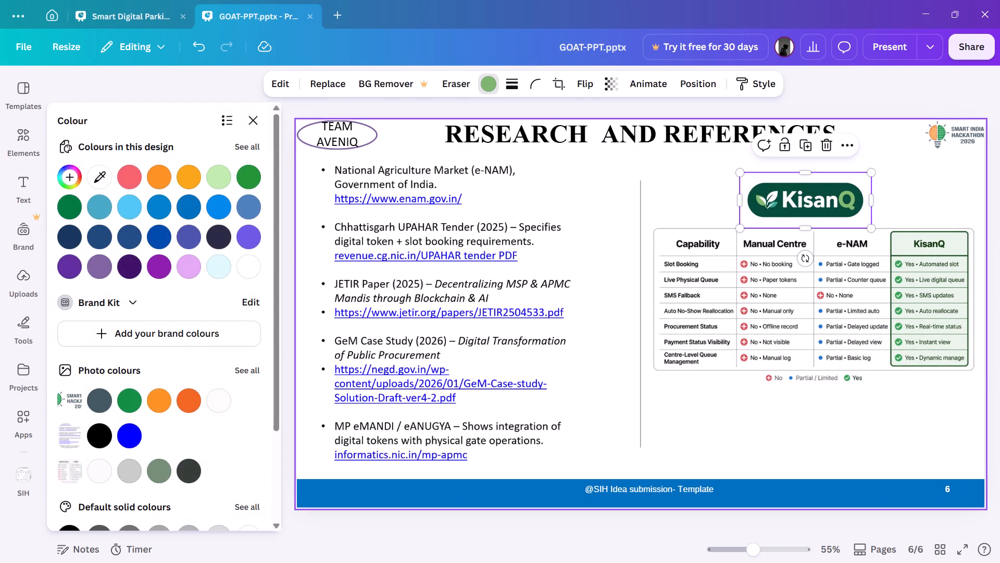
{"action": "left_click", "coordinate": [181, 177]}
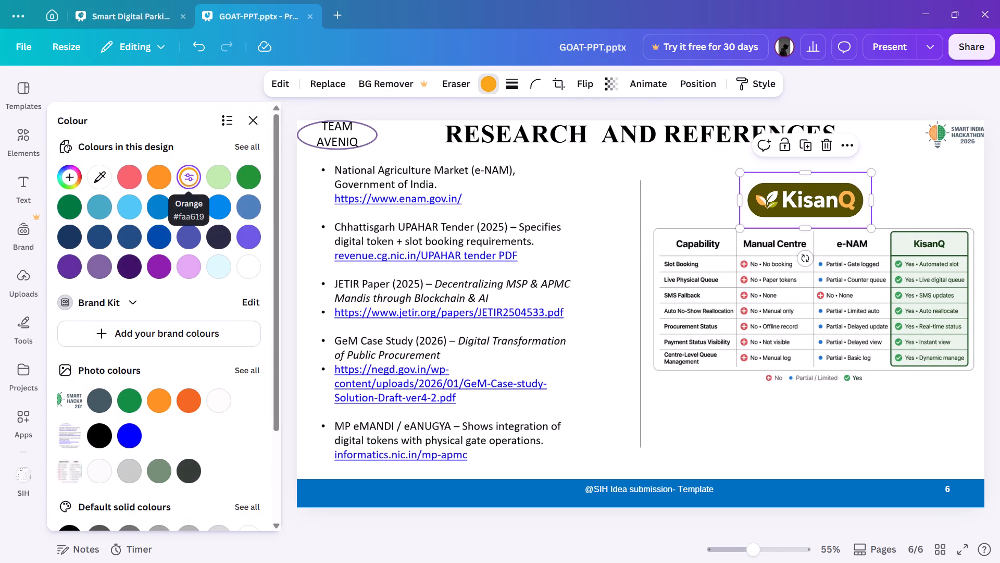
{"action": "left_click", "coordinate": [222, 172]}
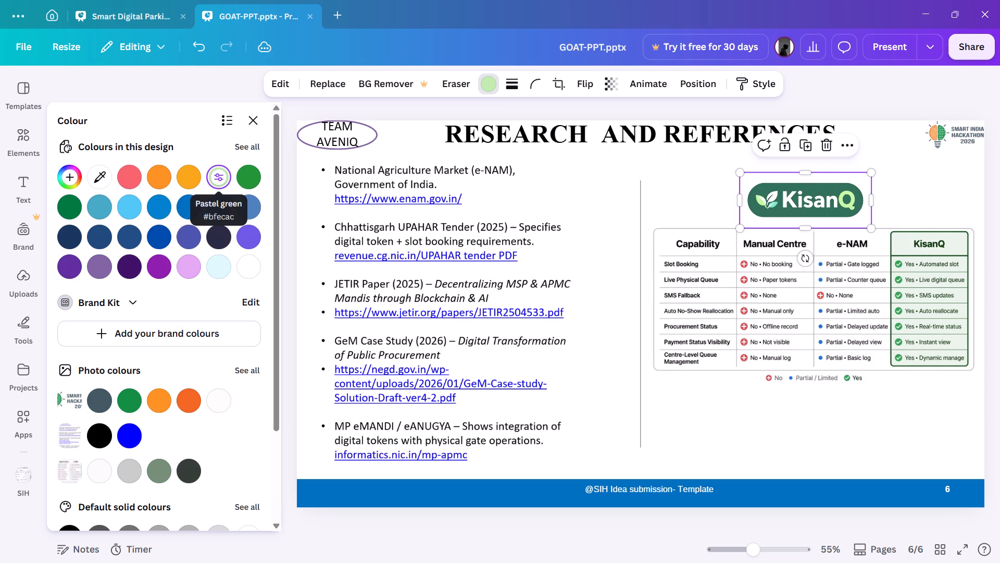
{"action": "left_click", "coordinate": [251, 171]}
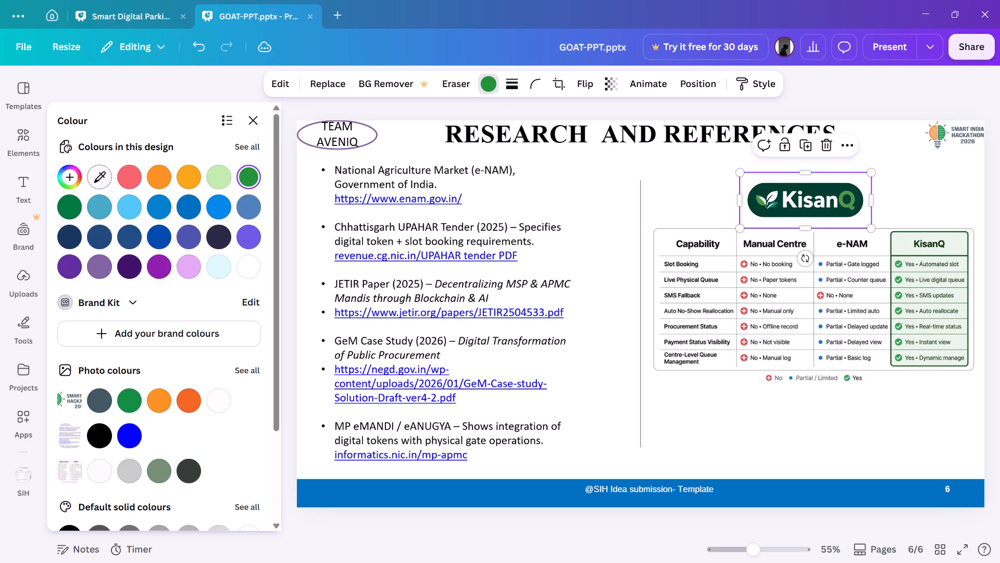
{"action": "left_click", "coordinate": [73, 203]}
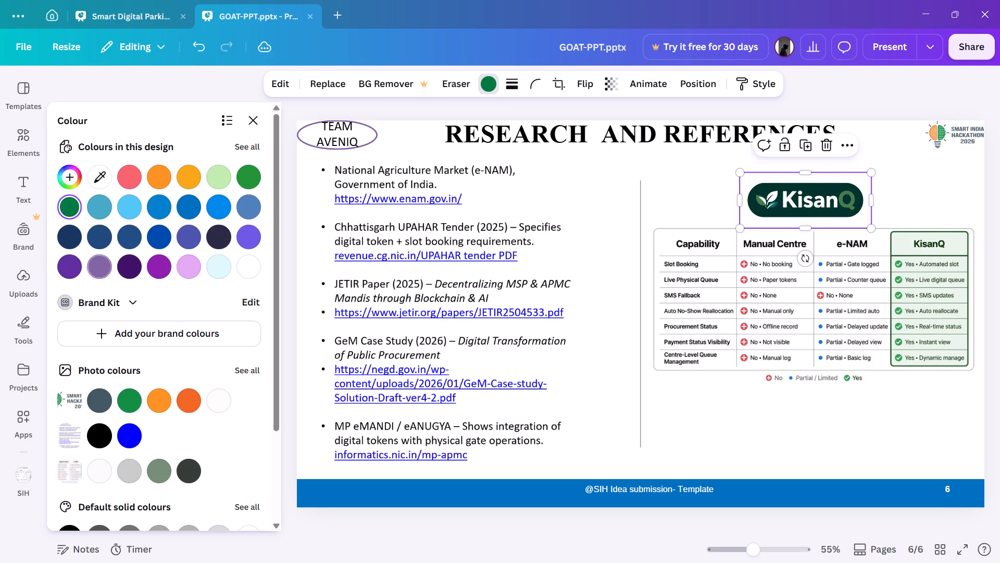
{"action": "left_click", "coordinate": [96, 262]}
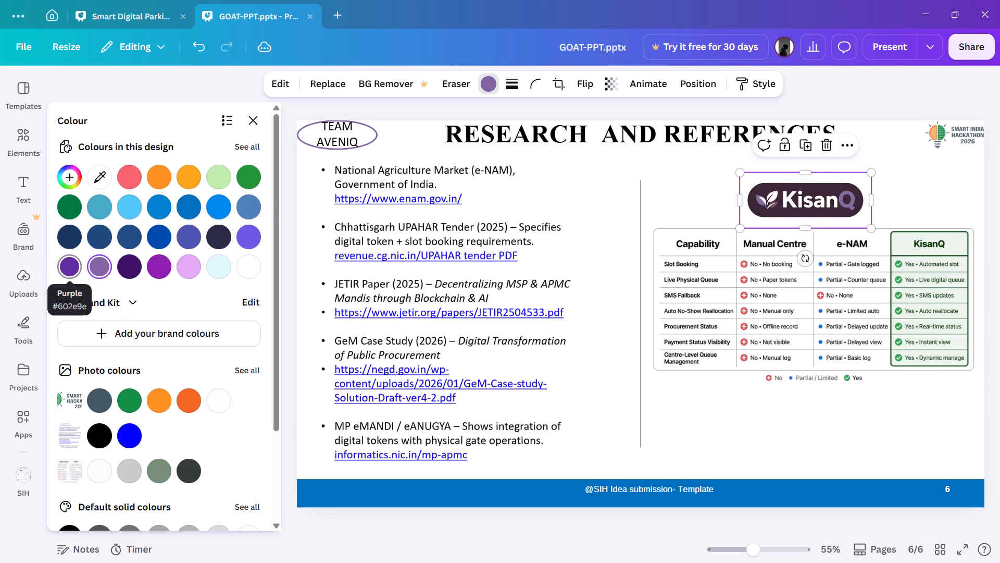
{"action": "left_click", "coordinate": [65, 265]}
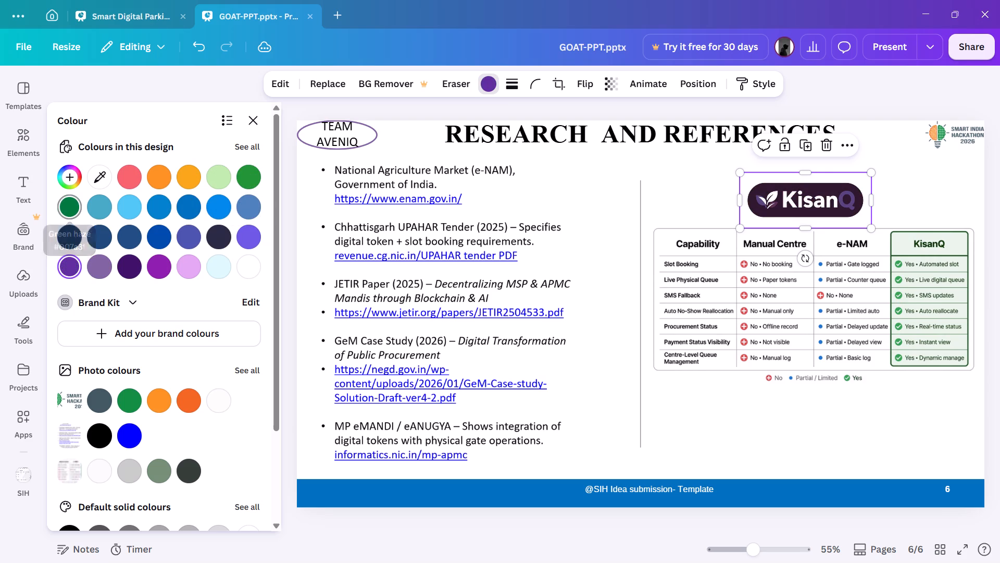
{"action": "left_click", "coordinate": [66, 204]}
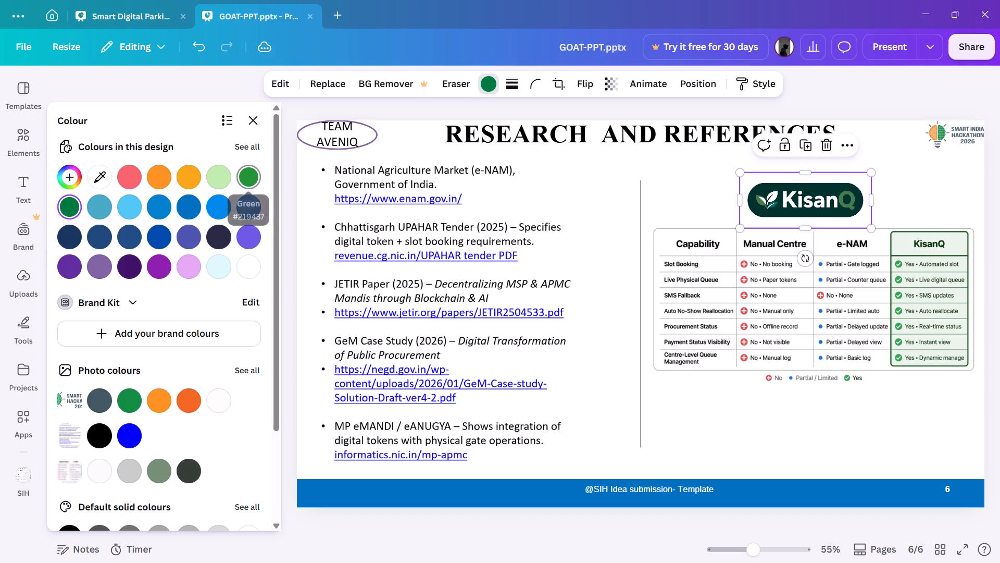
{"action": "left_click", "coordinate": [240, 175]}
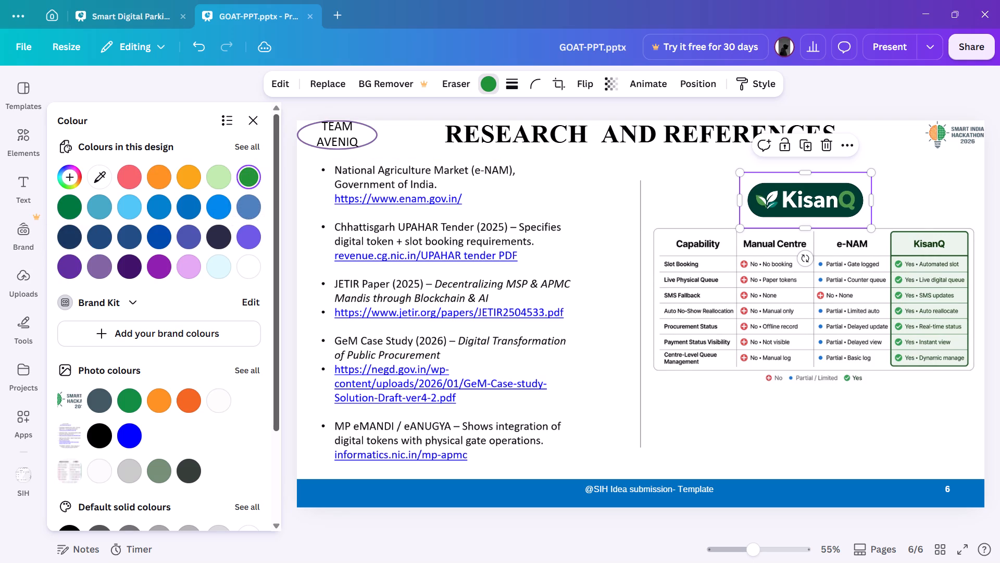
{"action": "left_click", "coordinate": [671, 398]}
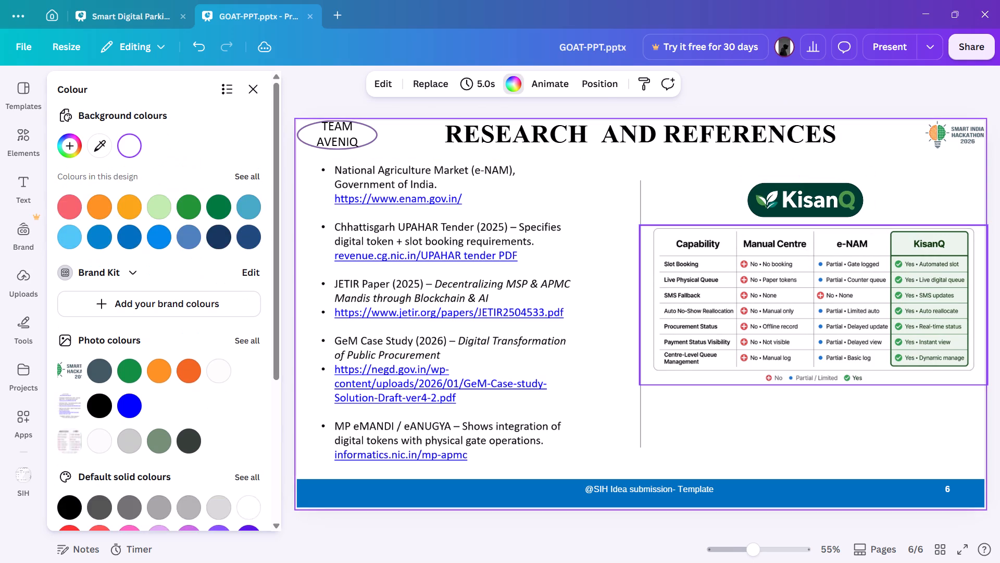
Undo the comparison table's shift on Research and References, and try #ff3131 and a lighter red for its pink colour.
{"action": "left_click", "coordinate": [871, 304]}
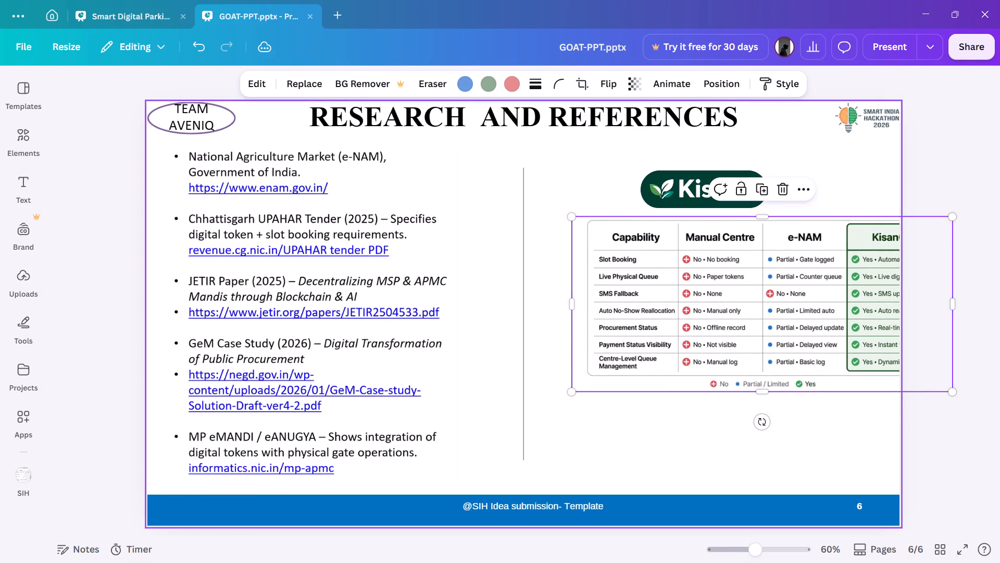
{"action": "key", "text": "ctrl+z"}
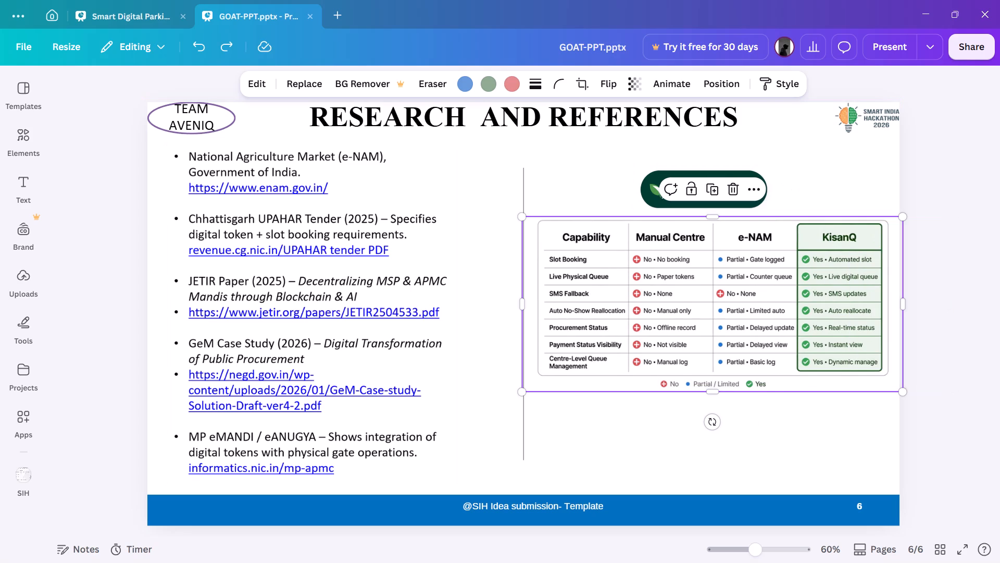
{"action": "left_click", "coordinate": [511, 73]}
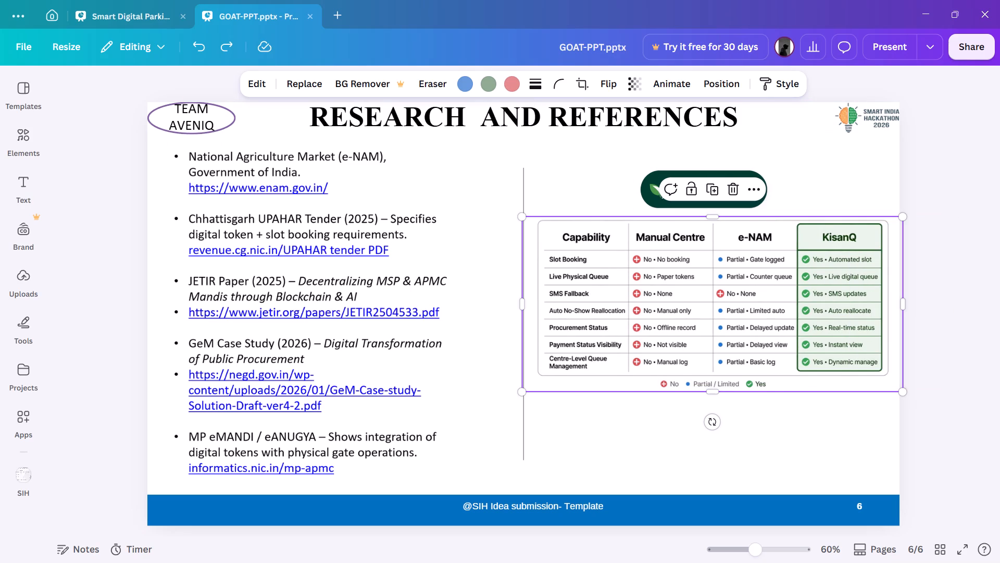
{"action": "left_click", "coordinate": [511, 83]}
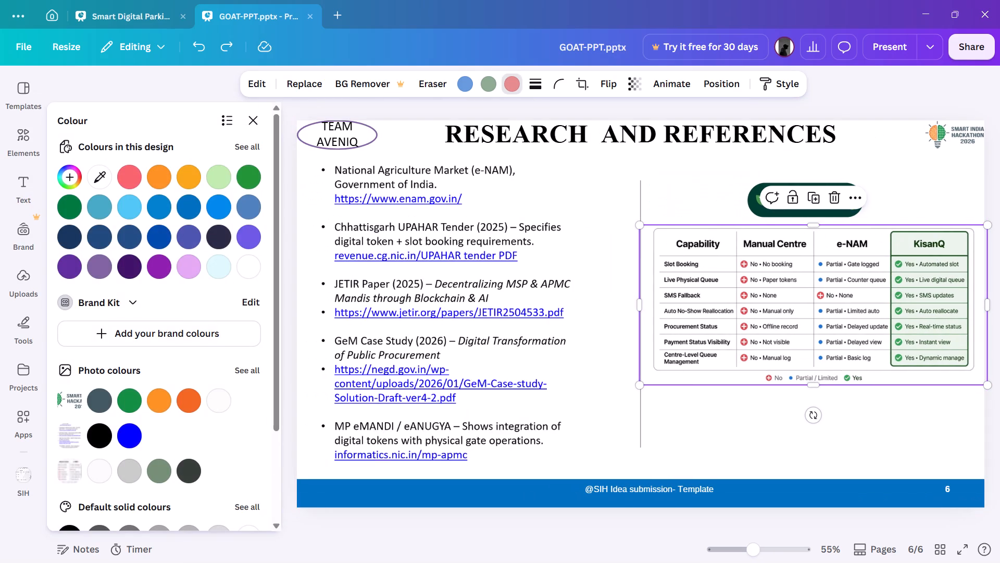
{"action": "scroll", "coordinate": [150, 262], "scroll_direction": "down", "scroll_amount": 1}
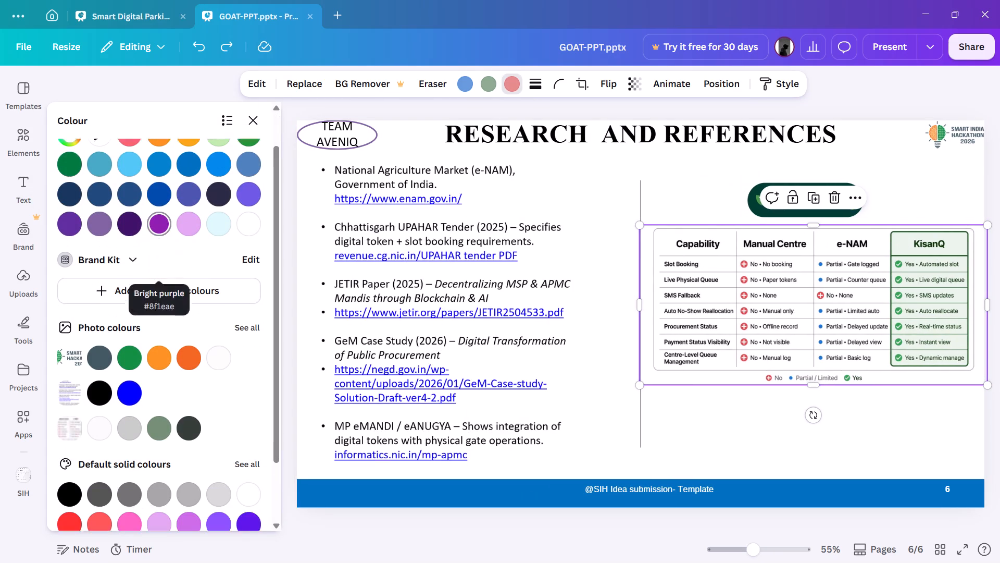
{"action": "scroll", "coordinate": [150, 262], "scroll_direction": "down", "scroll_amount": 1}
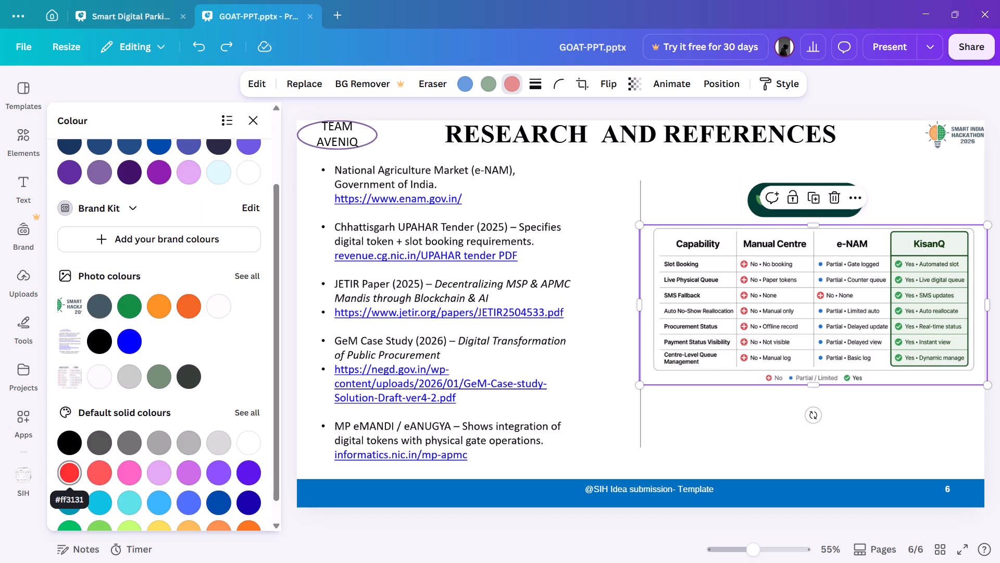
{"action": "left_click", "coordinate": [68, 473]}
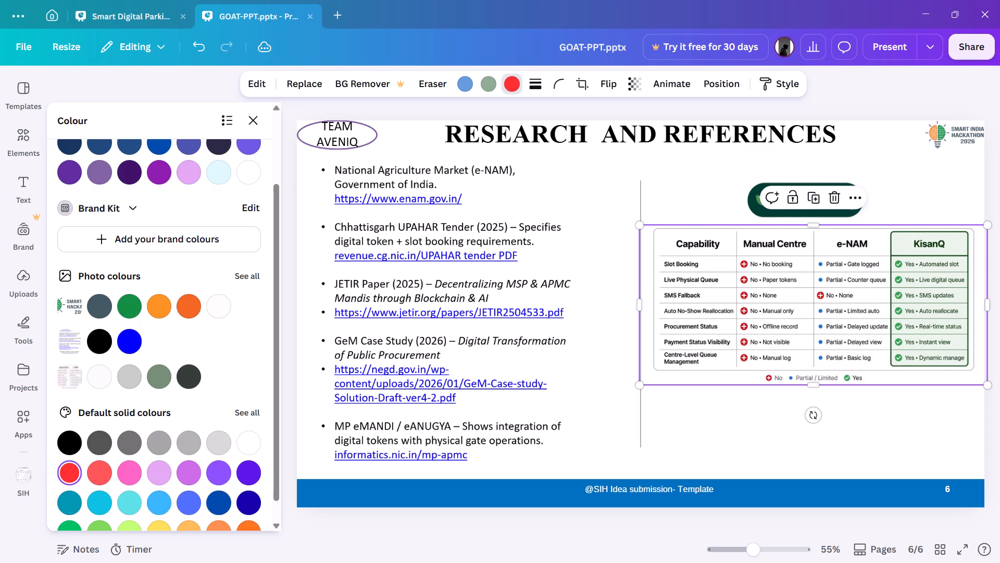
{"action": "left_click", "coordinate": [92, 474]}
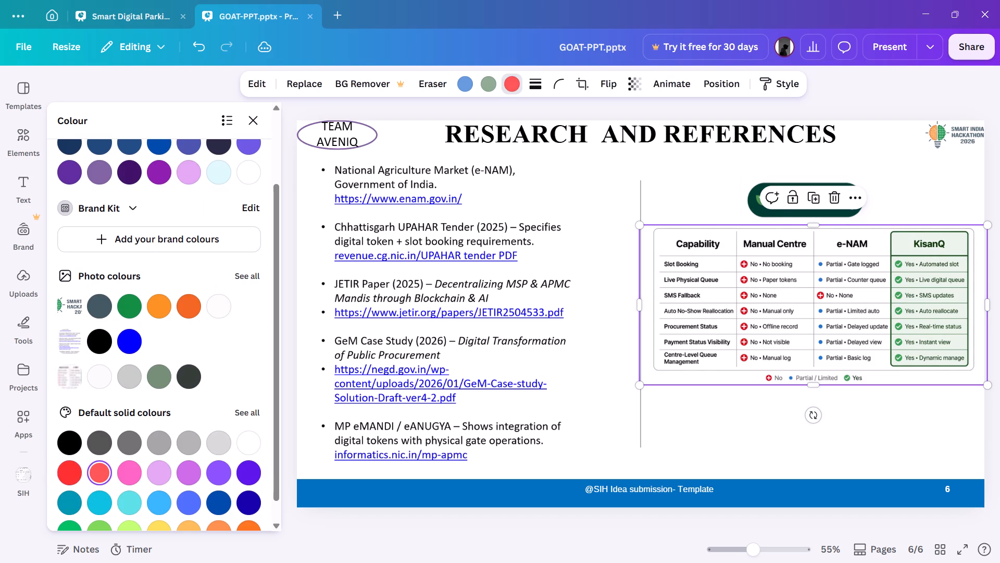
Recolour the comparison table's muted green to the bright green from the Smart India Hackathon logo's photo colours.
{"action": "left_click", "coordinate": [485, 87]}
{"action": "left_click", "coordinate": [134, 308]}
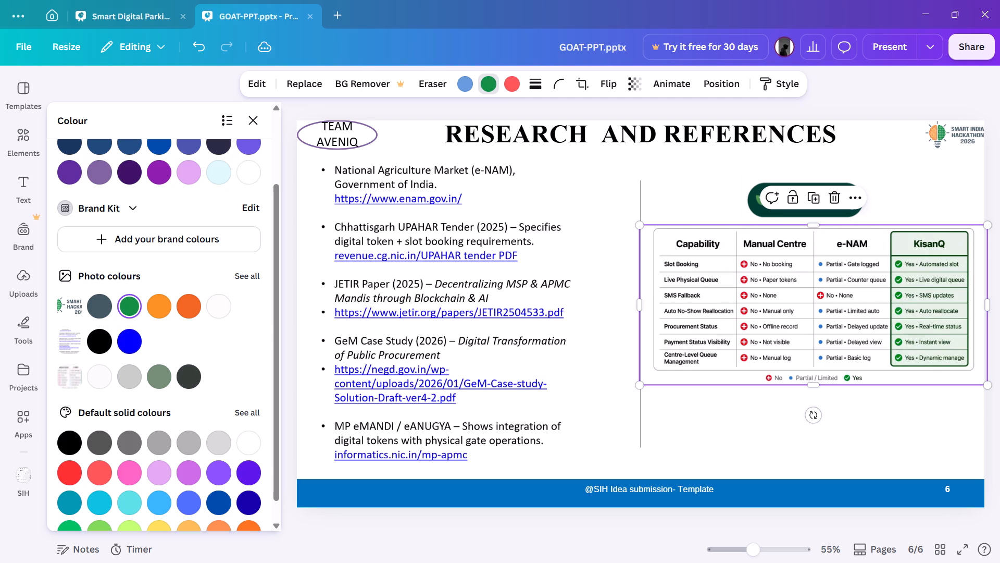
{"action": "scroll", "coordinate": [134, 308], "scroll_direction": "up", "scroll_amount": 6}
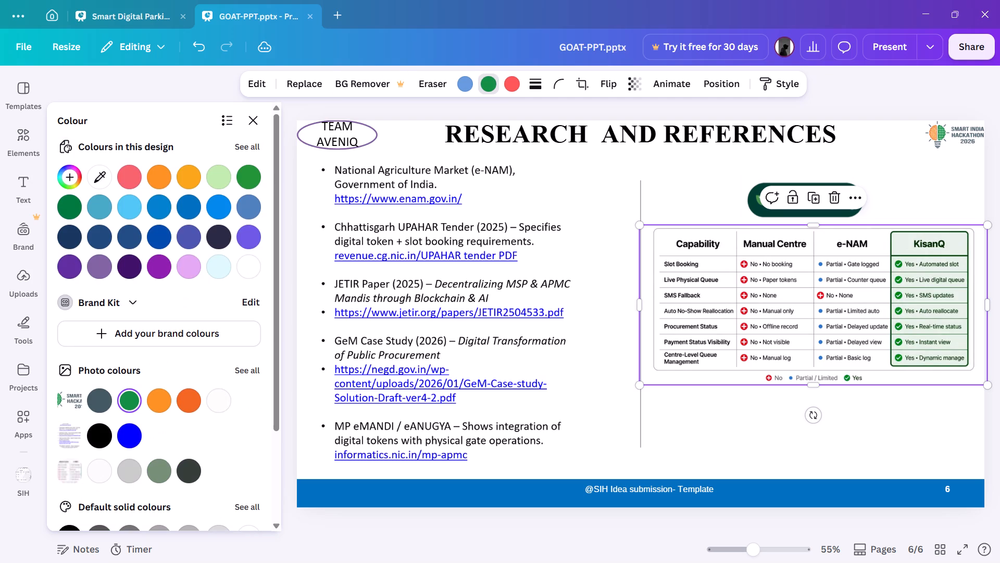
Set the comparison table's red to #ff3131 from the default solid colours.
{"action": "left_click", "coordinate": [507, 80]}
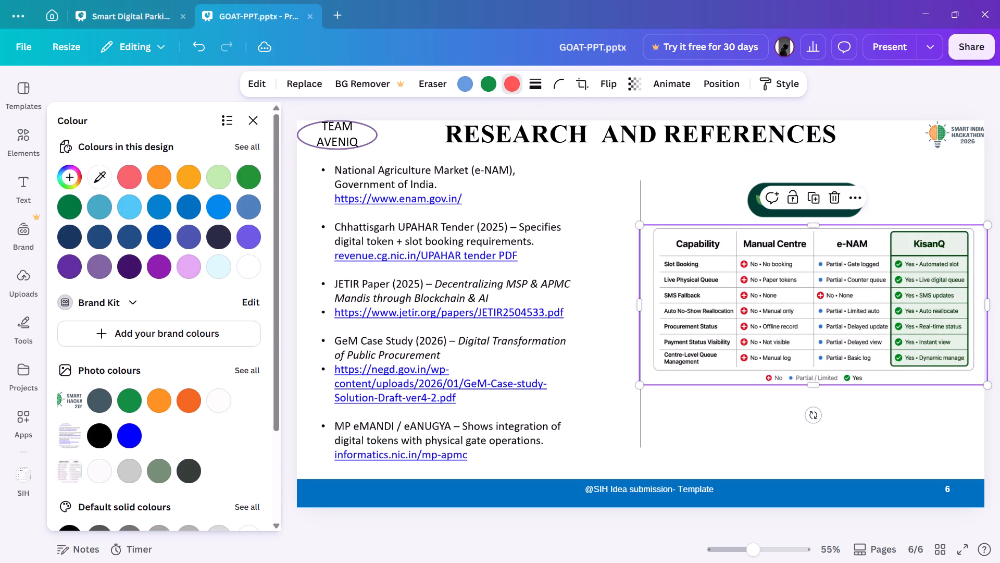
{"action": "scroll", "coordinate": [163, 263], "scroll_direction": "down", "scroll_amount": 5}
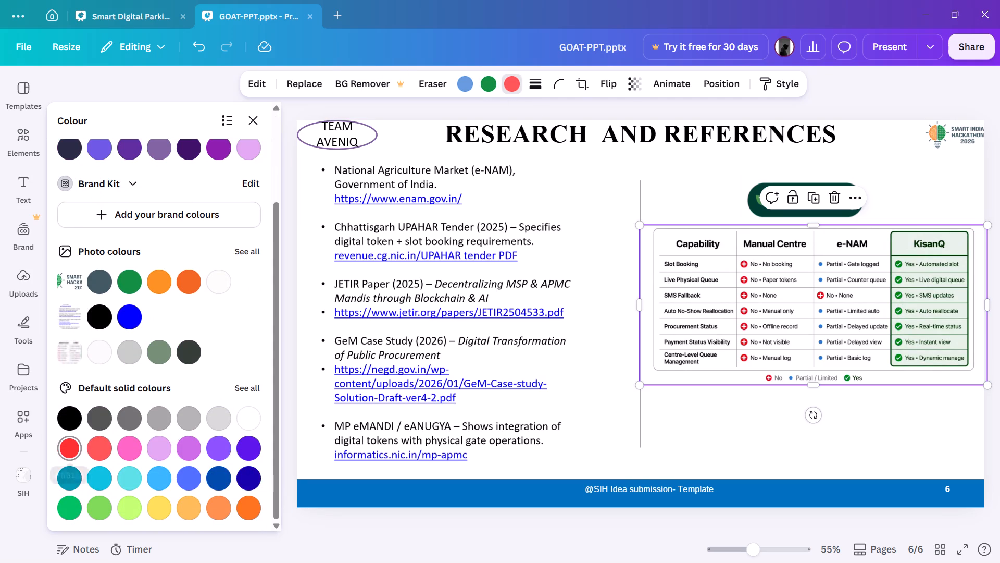
{"action": "left_click", "coordinate": [66, 447]}
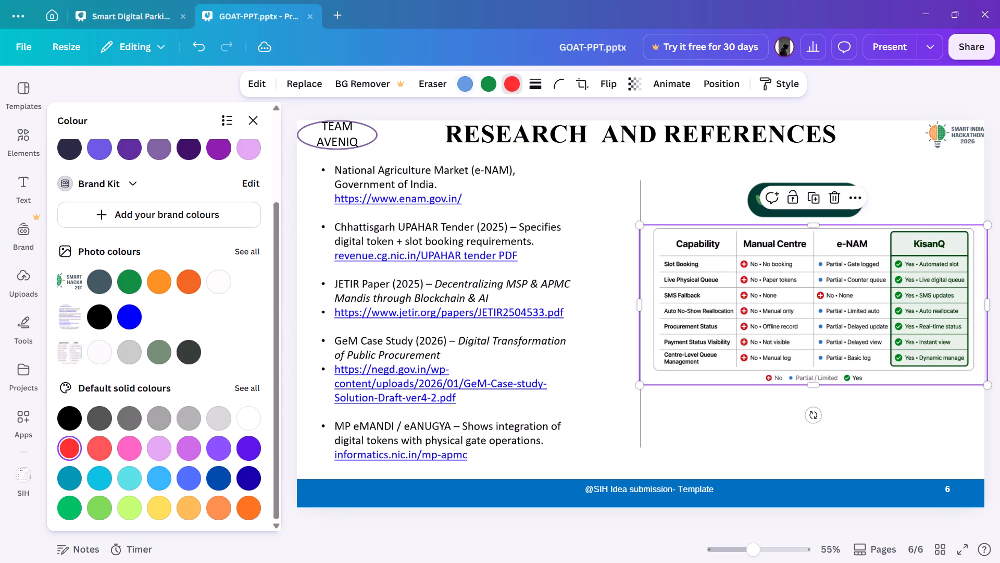
Recolour the comparison table's blue to the pure blue from the photo colours, and deselect the table.
{"action": "left_click", "coordinate": [465, 84]}
{"action": "left_click", "coordinate": [128, 313]}
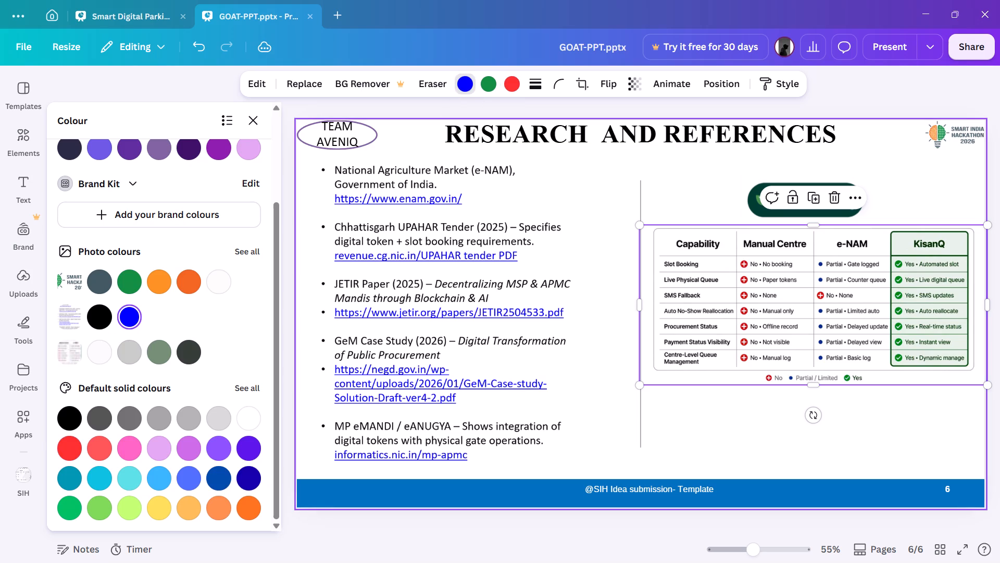
{"action": "left_click", "coordinate": [631, 390]}
{"action": "scroll", "coordinate": [631, 390], "scroll_direction": "down", "scroll_amount": 2}
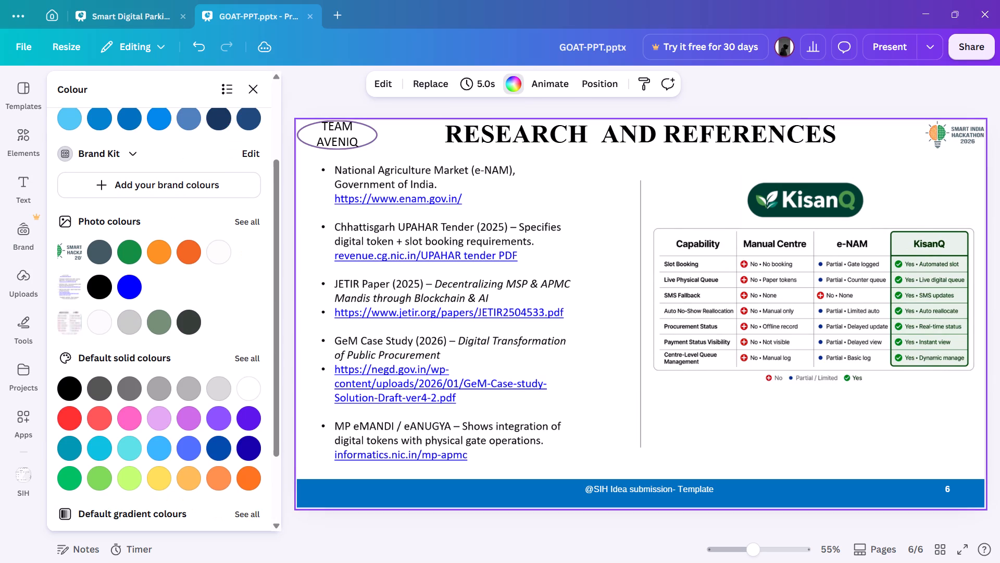
{"action": "scroll", "coordinate": [631, 390], "scroll_direction": "down", "scroll_amount": 2}
{"action": "scroll", "coordinate": [631, 390], "scroll_direction": "up", "scroll_amount": 7}
{"action": "left_click", "coordinate": [697, 497]}
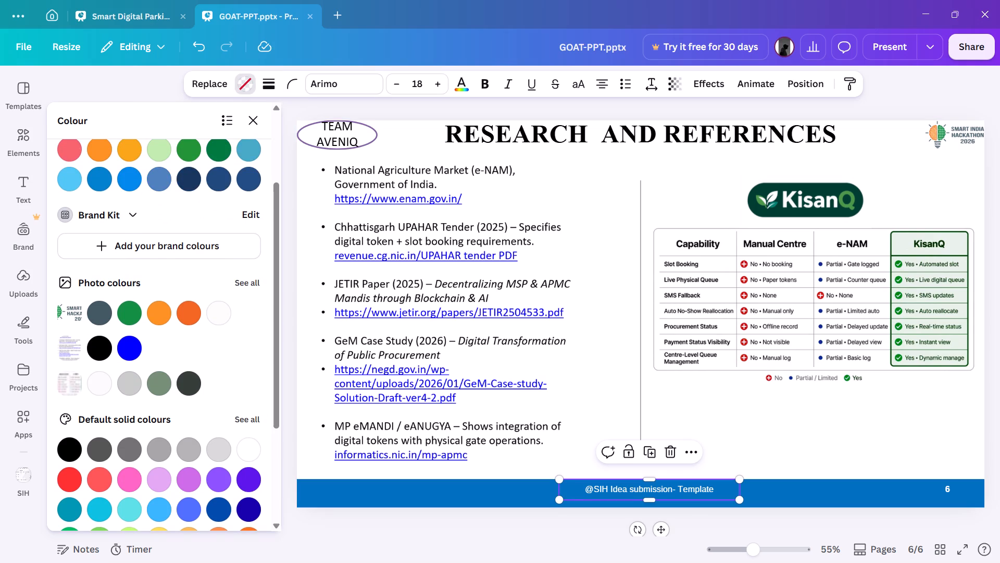
{"action": "left_click", "coordinate": [714, 488]}
{"action": "left_click_drag", "start_coordinate": [714, 488], "coordinate": [682, 495]}
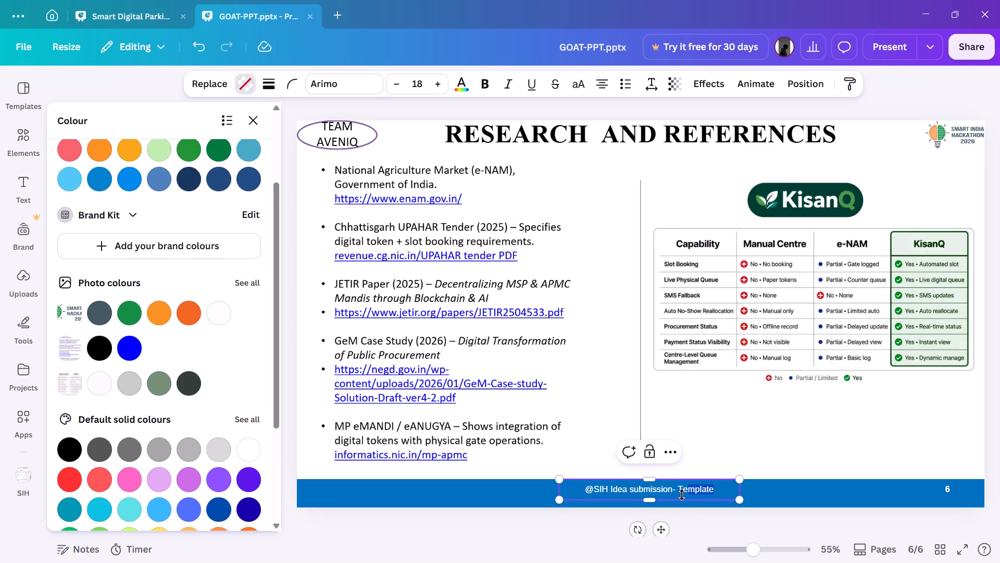
{"action": "left_click_drag", "start_coordinate": [682, 495], "coordinate": [670, 489]}
{"action": "left_click_drag", "start_coordinate": [670, 489], "coordinate": [671, 488]}
{"action": "key", "text": "BackSpace"}
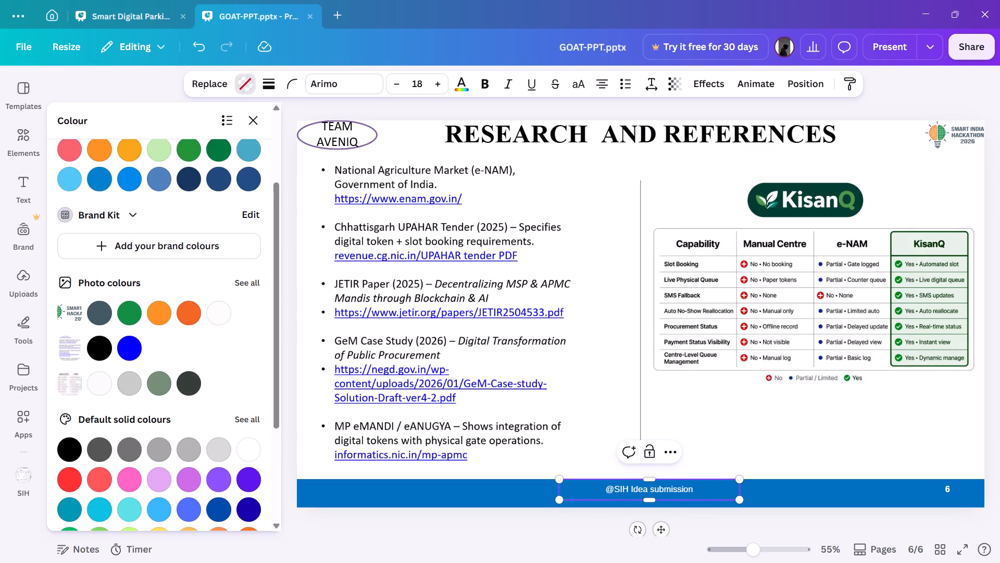
{"action": "left_click", "coordinate": [592, 445]}
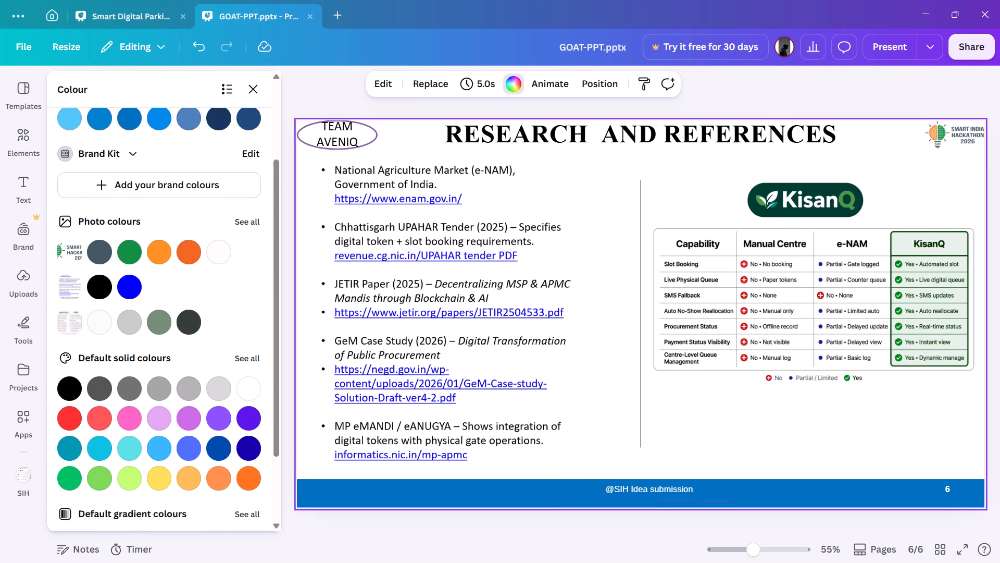
{"action": "left_click", "coordinate": [646, 491]}
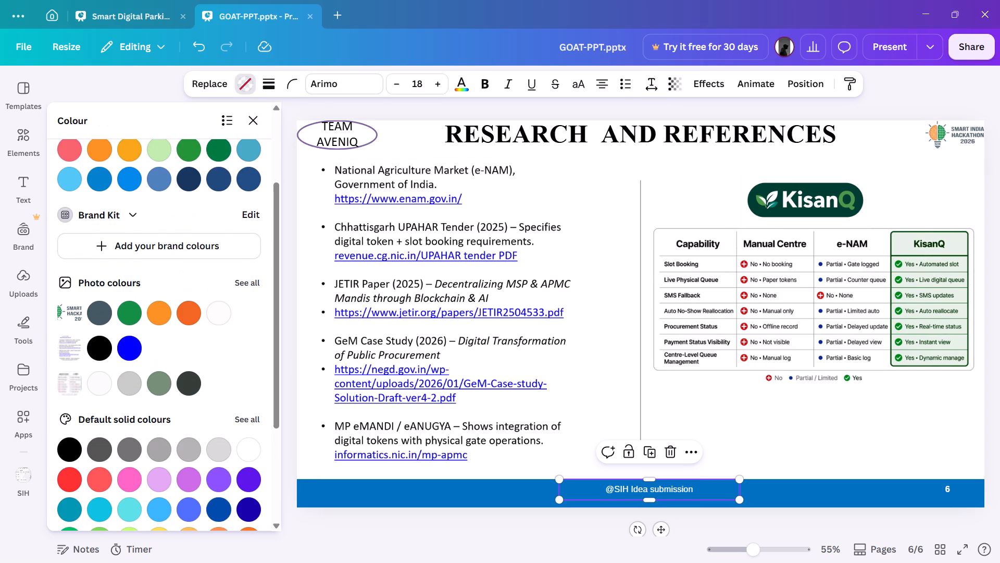
{"action": "key", "text": "Down"}
{"action": "key", "text": "Down"}
{"action": "key", "text": "Down"}
{"action": "key", "text": "Down"}
{"action": "key", "text": "Down"}
{"action": "key", "text": "Down"}
{"action": "key", "text": "Down"}
{"action": "key", "text": "Down"}
{"action": "key", "text": "Down"}
{"action": "key", "text": "Down"}
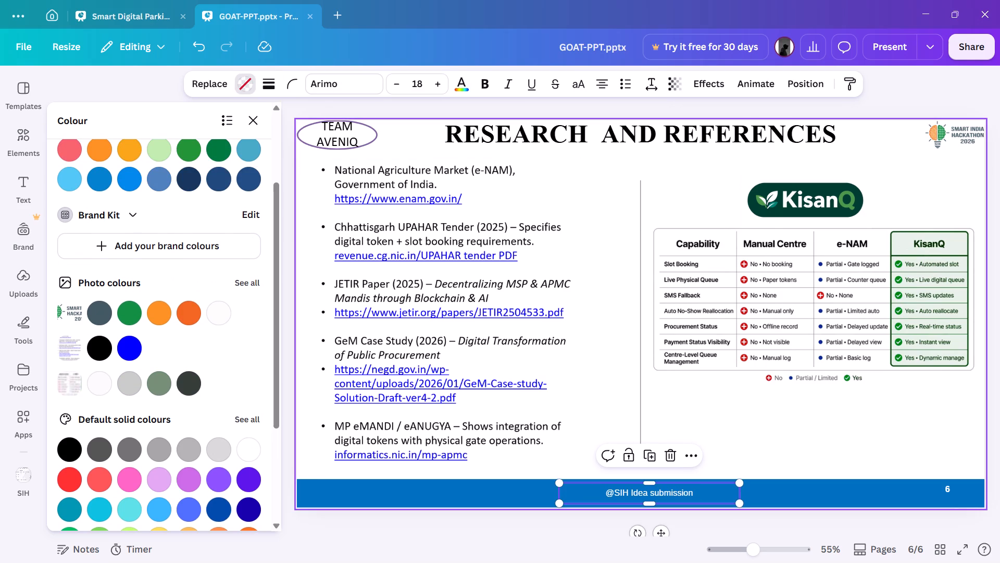
Nudge the page number 6 slightly down to line up with the footer text in the blue bar.
{"action": "left_click", "coordinate": [946, 487]}
{"action": "key", "text": "Down"}
{"action": "key", "text": "Down"}
{"action": "key", "text": "Down"}
{"action": "key", "text": "Down"}
{"action": "key", "text": "Down"}
{"action": "key", "text": "Down"}
{"action": "key", "text": "Down"}
{"action": "key", "text": "Down"}
{"action": "key", "text": "Down"}
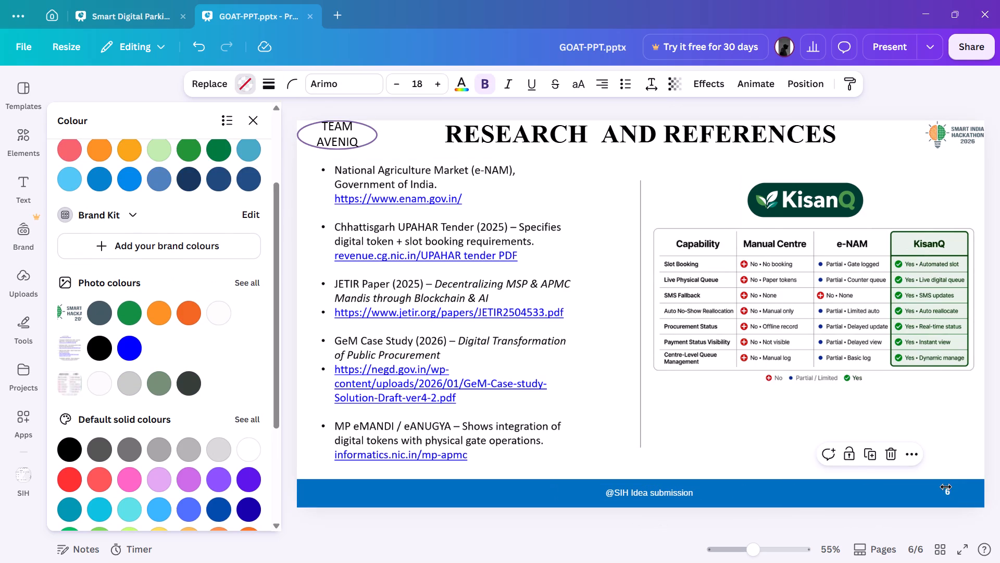
{"action": "left_click", "coordinate": [714, 423]}
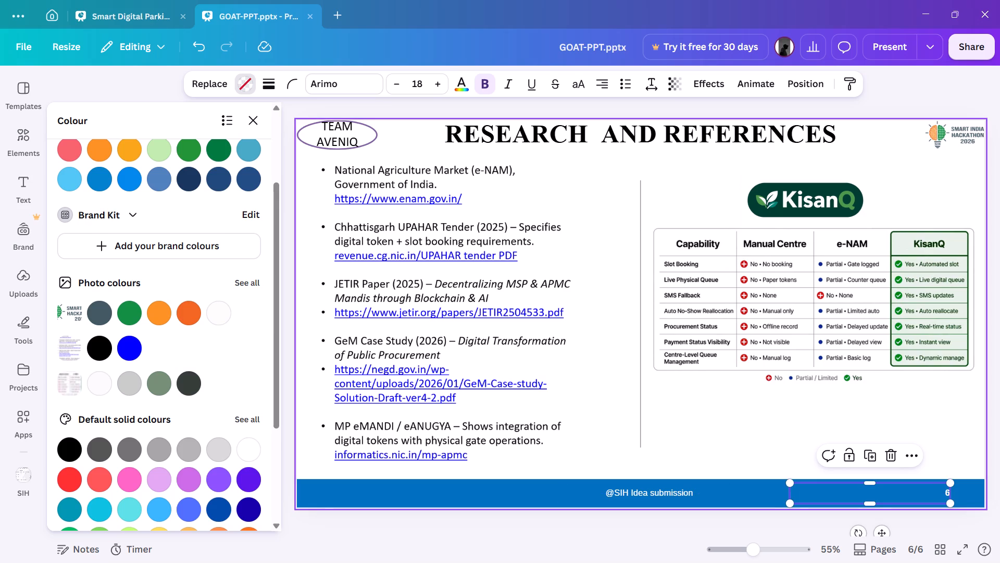
{"action": "scroll", "coordinate": [714, 423], "scroll_direction": "up", "scroll_amount": 1}
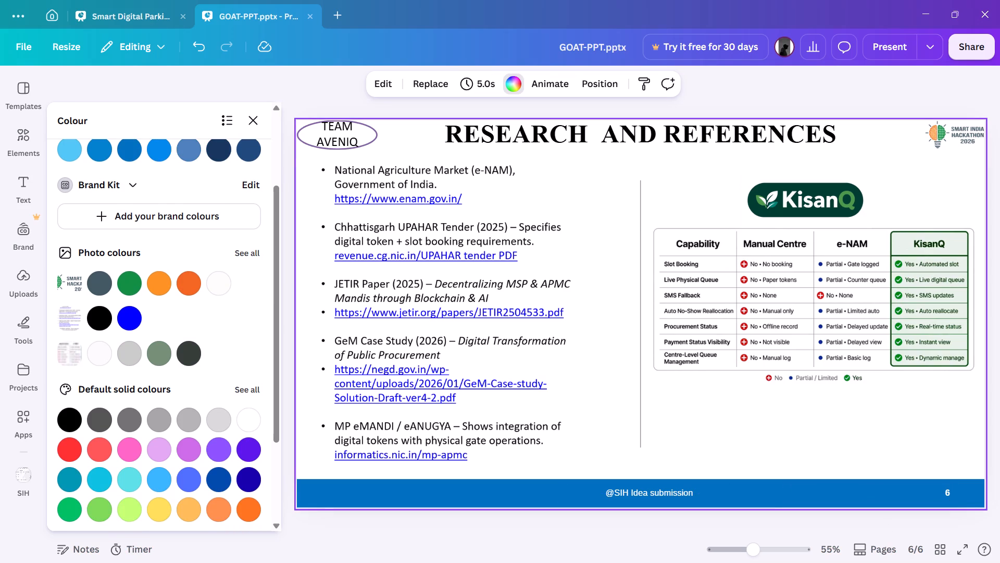
{"action": "left_click", "coordinate": [654, 490]}
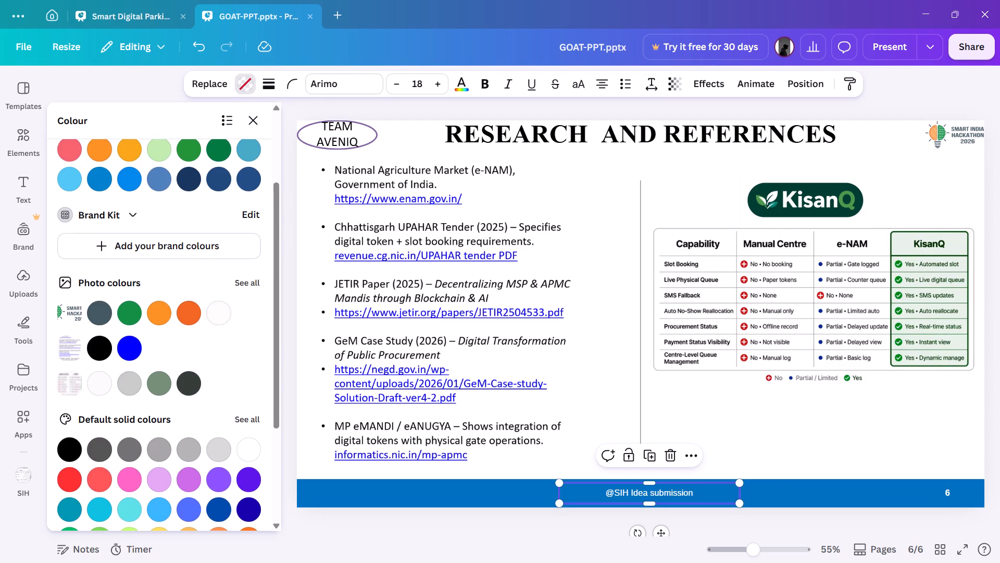
{"action": "key", "text": "ctrl+c"}
{"action": "left_click", "coordinate": [629, 220]}
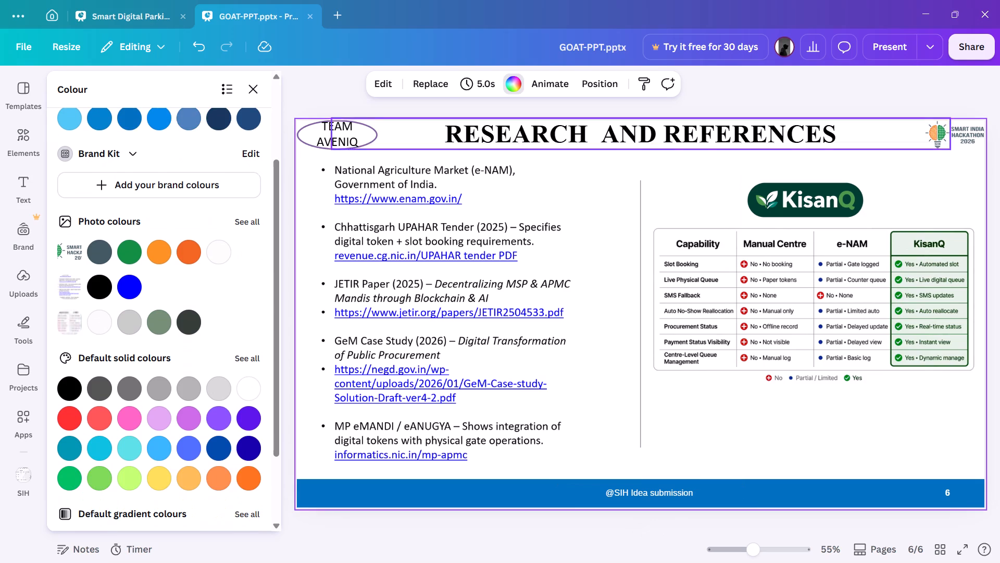
{"action": "key", "text": "Up"}
{"action": "key", "text": "Left"}
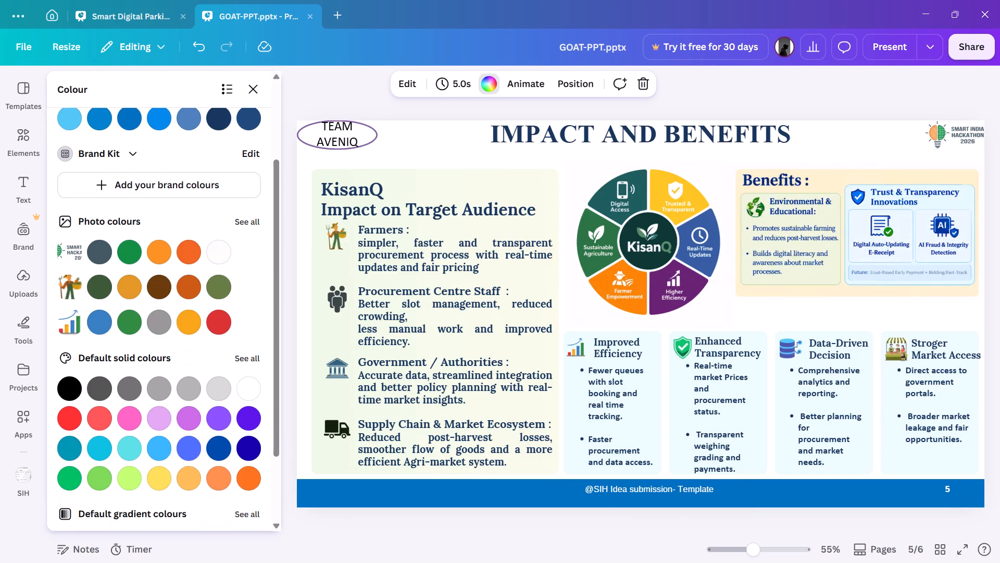
{"action": "left_click", "coordinate": [649, 489]}
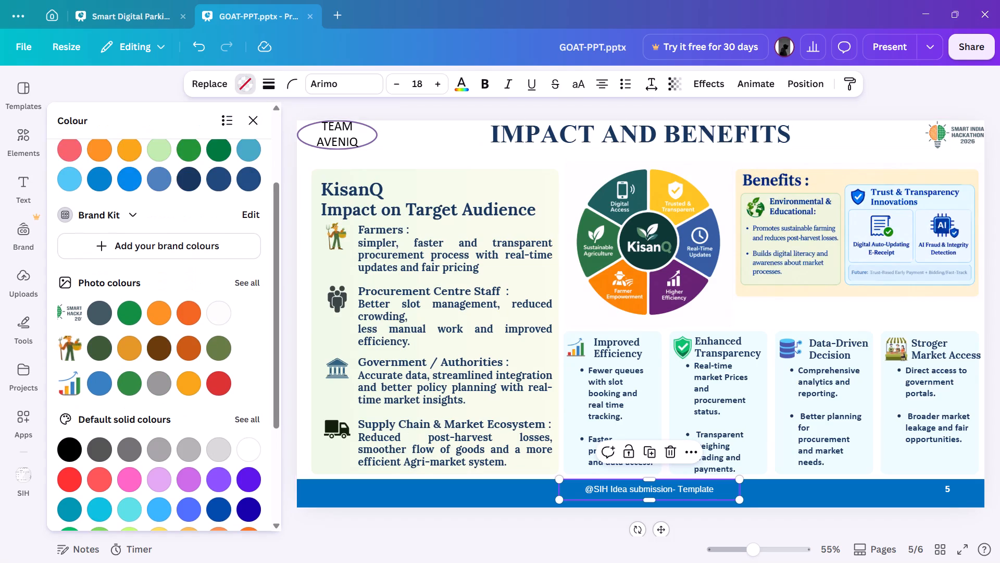
{"action": "key", "text": "ctrl+v"}
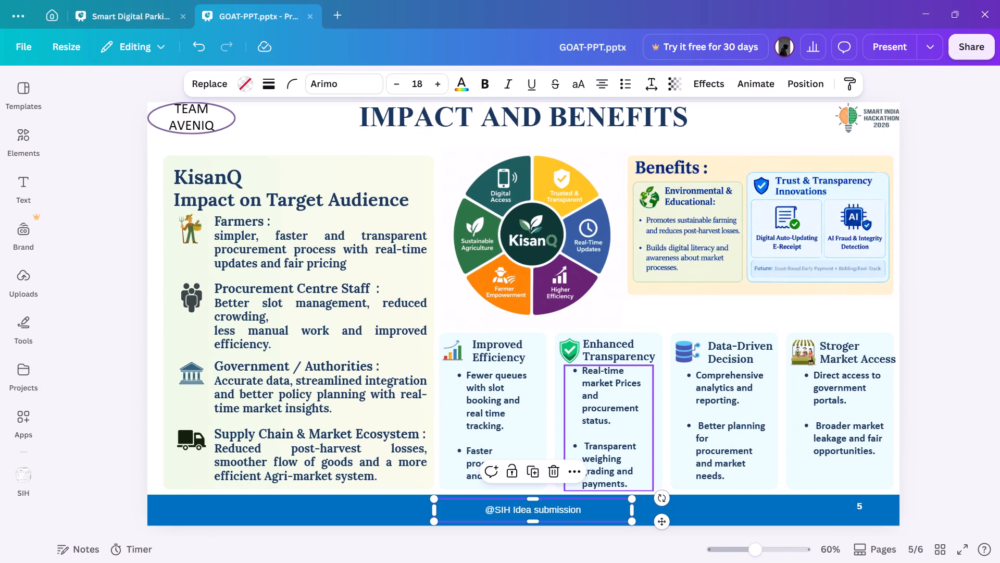
{"action": "key", "text": "Up"}
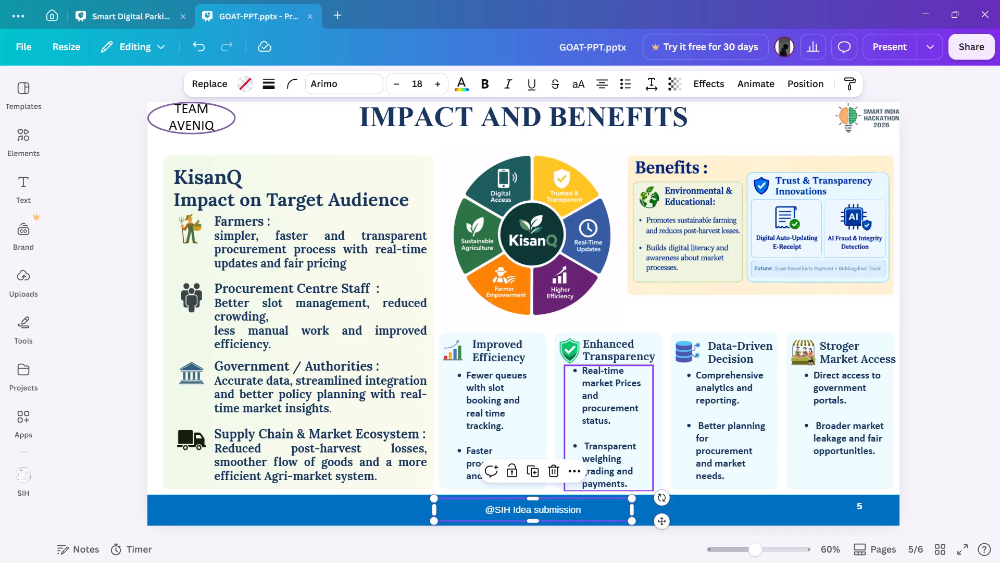
{"action": "key", "text": "Down"}
{"action": "left_click", "coordinate": [927, 446]}
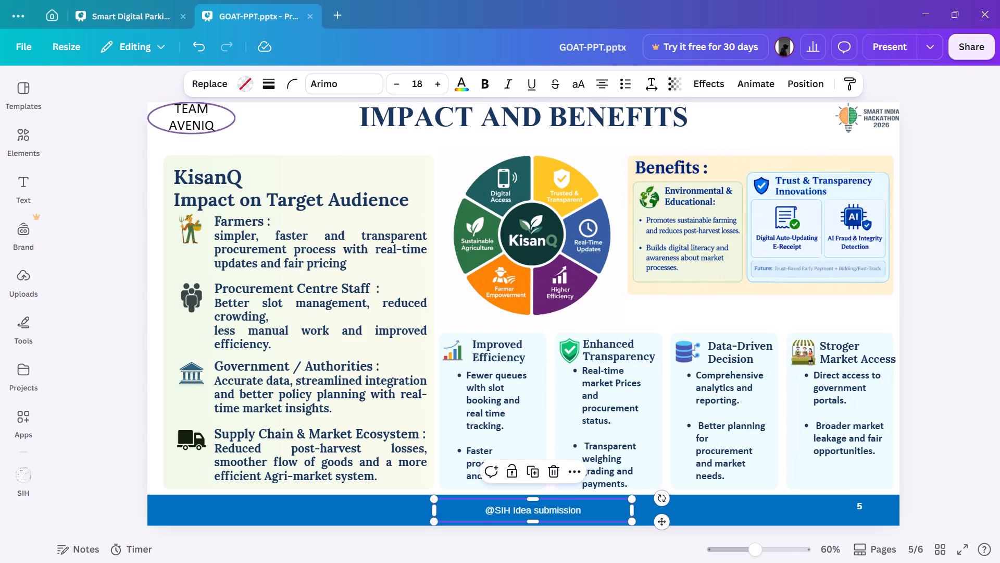
Nudge the page number 5 on Impact and Benefits slightly down to line up with the footer text.
{"action": "left_click", "coordinate": [841, 502]}
{"action": "key", "text": "Down"}
{"action": "key", "text": "Down"}
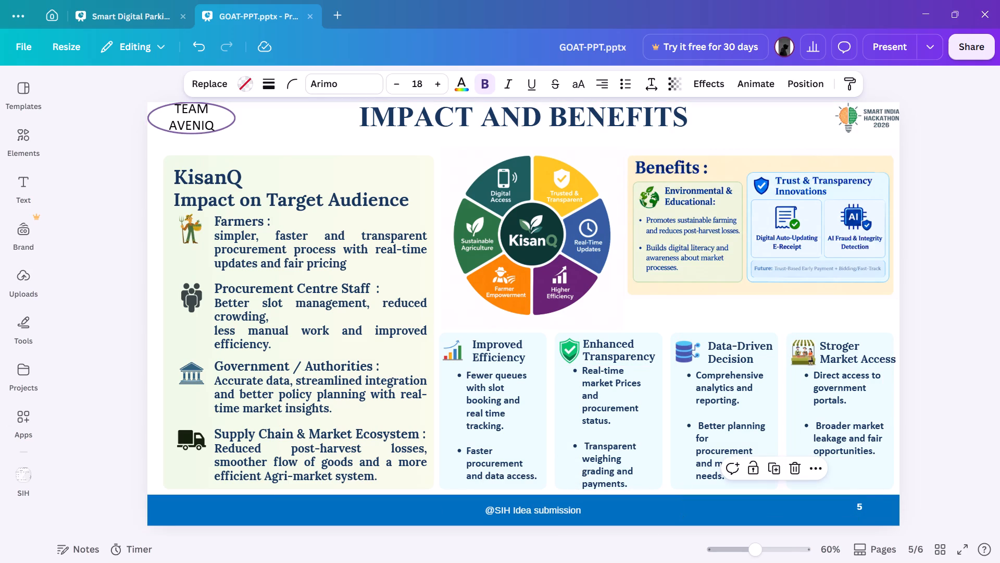
{"action": "key", "text": "Down"}
{"action": "key", "text": "Down"}
{"action": "key", "text": "Down"}
{"action": "key", "text": "Down"}
{"action": "key", "text": "Down"}
{"action": "key", "text": "Down"}
{"action": "key", "text": "Down"}
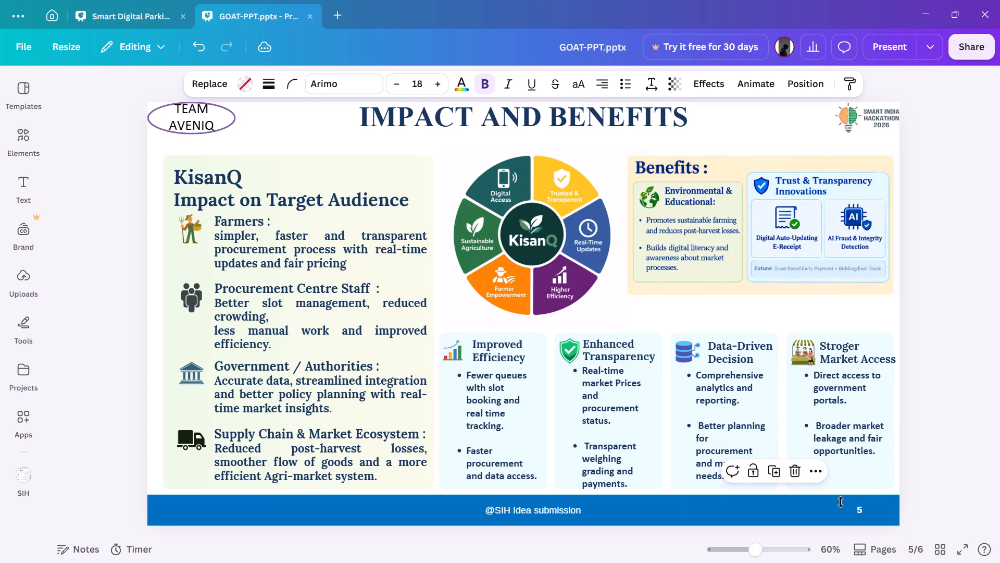
{"action": "key", "text": "Down"}
{"action": "key", "text": "Up"}
{"action": "key", "text": "Up"}
{"action": "key", "text": "Up"}
{"action": "key", "text": "Up"}
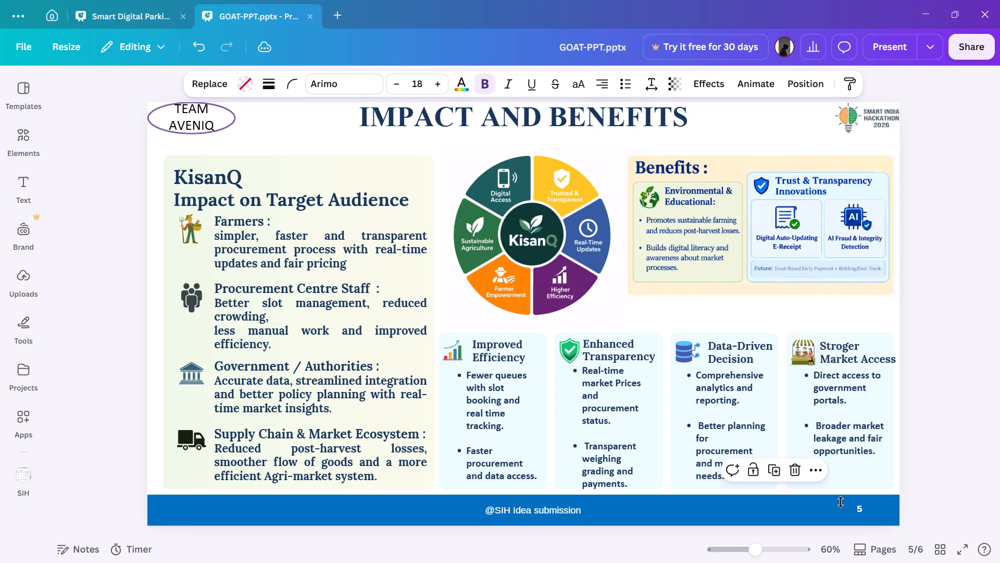
{"action": "key", "text": "Up"}
{"action": "key", "text": "Down"}
{"action": "key", "text": "Down"}
{"action": "key", "text": "Down"}
{"action": "key", "text": "Down"}
{"action": "left_click", "coordinate": [955, 417]}
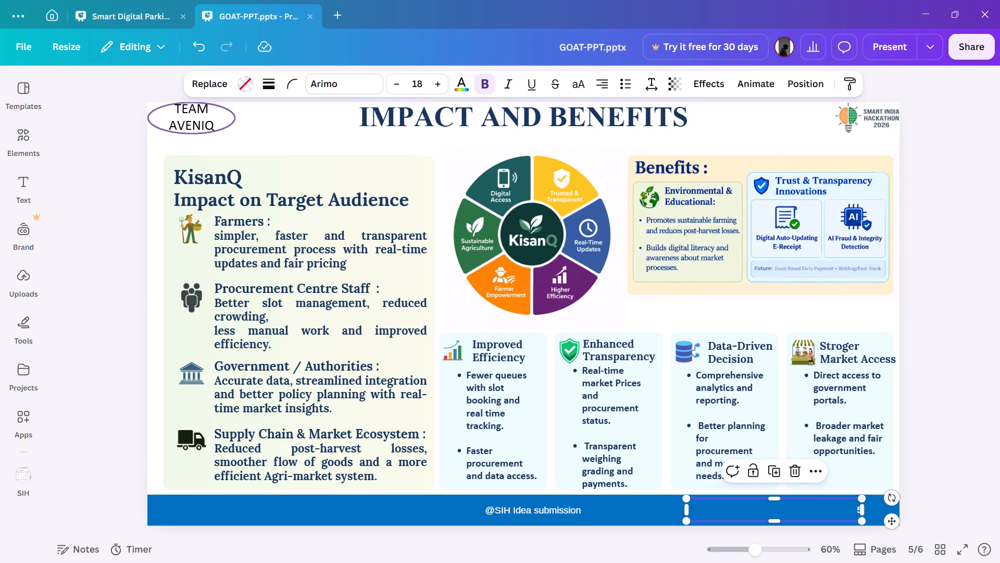
{"action": "key", "text": "Up"}
{"action": "key", "text": "Up"}
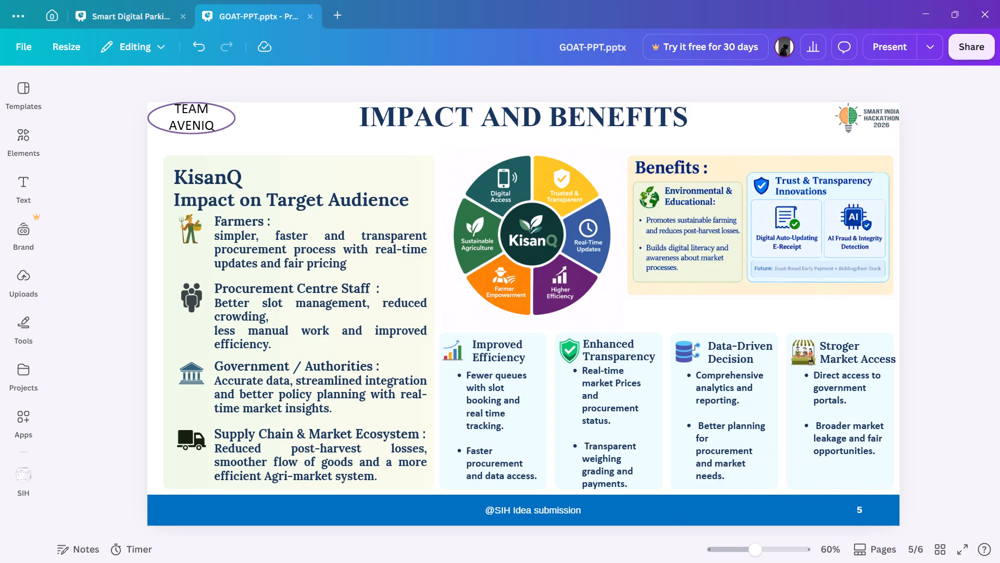
{"action": "key", "text": "Left"}
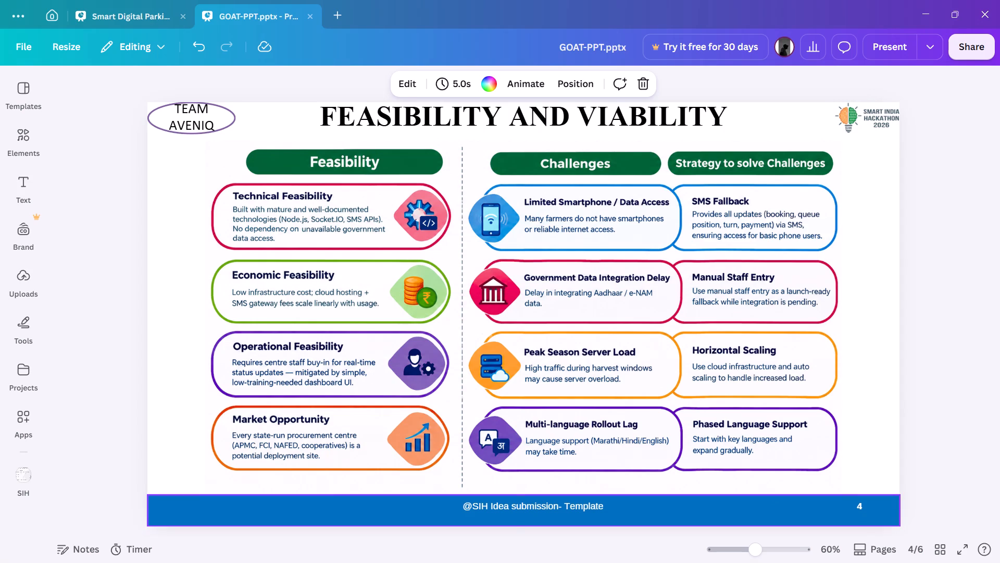
{"action": "left_click", "coordinate": [863, 507]}
{"action": "left_click", "coordinate": [597, 502]}
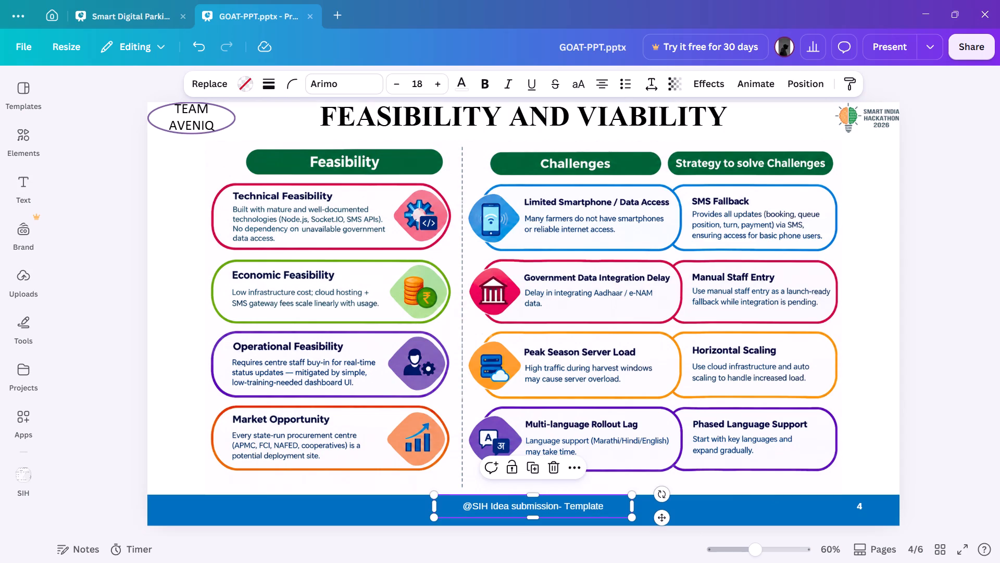
{"action": "key", "text": "Delete"}
{"action": "key", "text": "ctrl+v"}
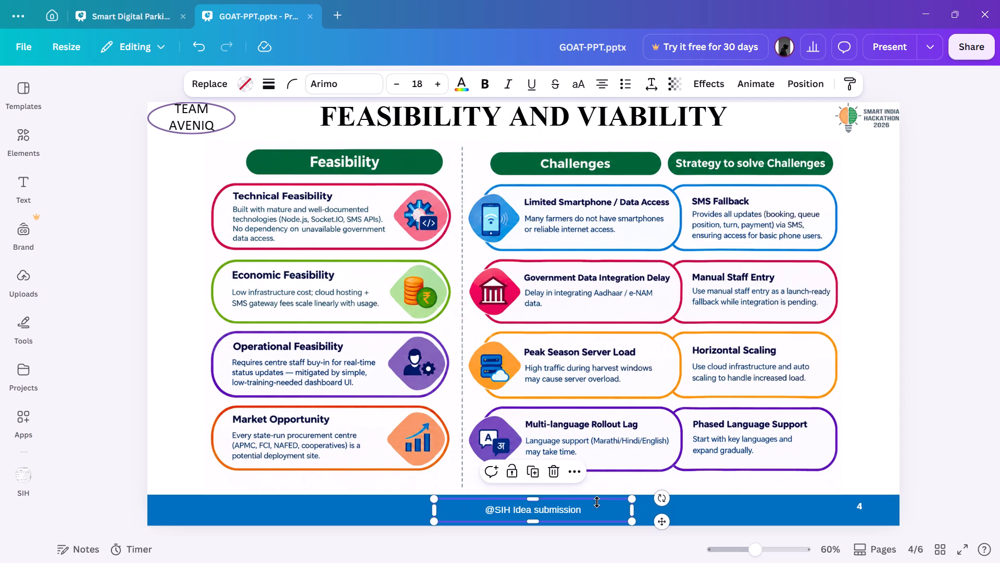
Nudge the page number 4 on Feasibility and Viability slightly down to line up with the footer text.
{"action": "left_click", "coordinate": [854, 502]}
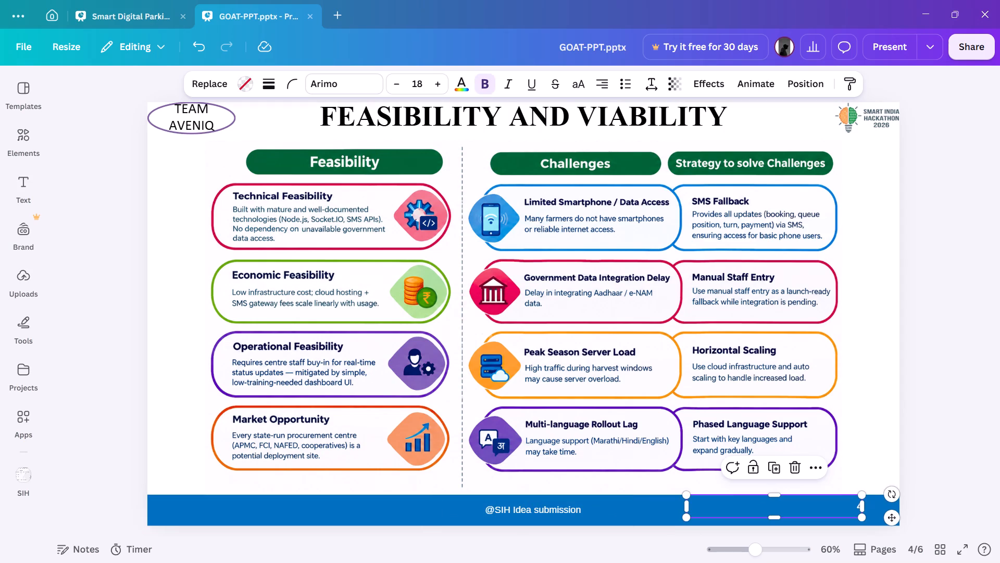
{"action": "key", "text": "Down"}
{"action": "key", "text": "Down"}
{"action": "key", "text": "Down"}
{"action": "key", "text": "Down"}
{"action": "key", "text": "Down"}
{"action": "key", "text": "Down"}
{"action": "key", "text": "Down"}
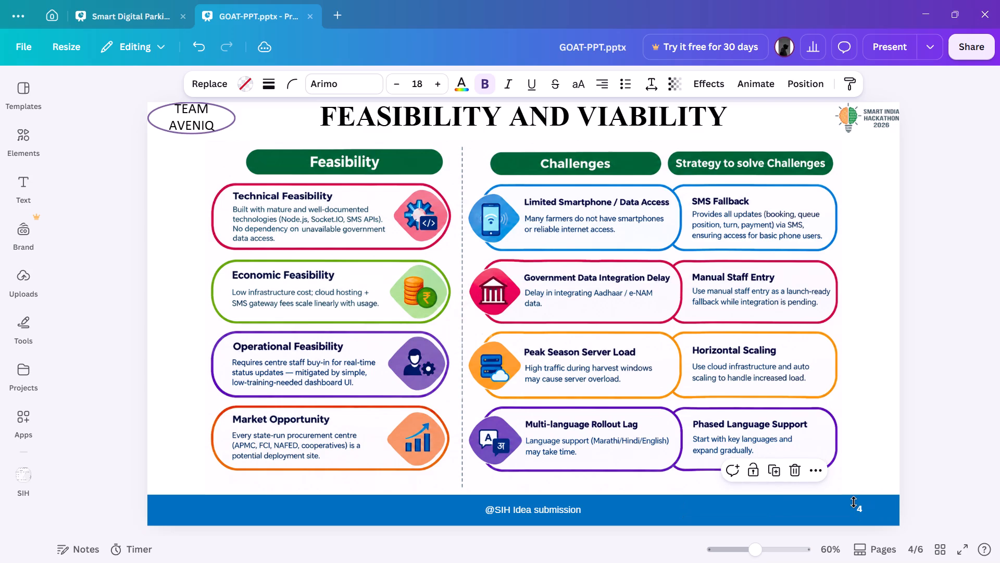
{"action": "key", "text": "Down"}
{"action": "key", "text": "Up"}
{"action": "left_click", "coordinate": [941, 442]}
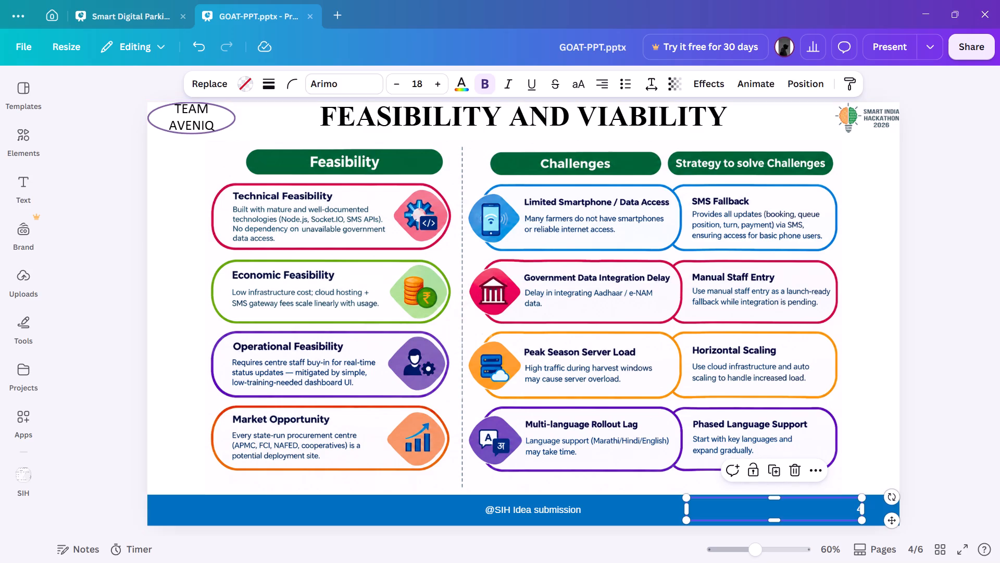
{"action": "key", "text": "Left"}
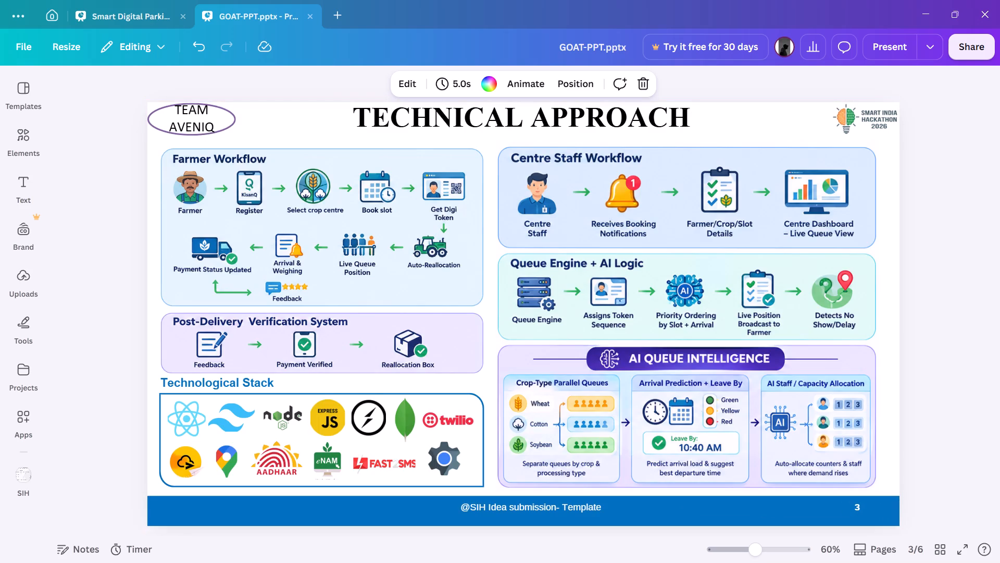
{"action": "left_click", "coordinate": [557, 514]}
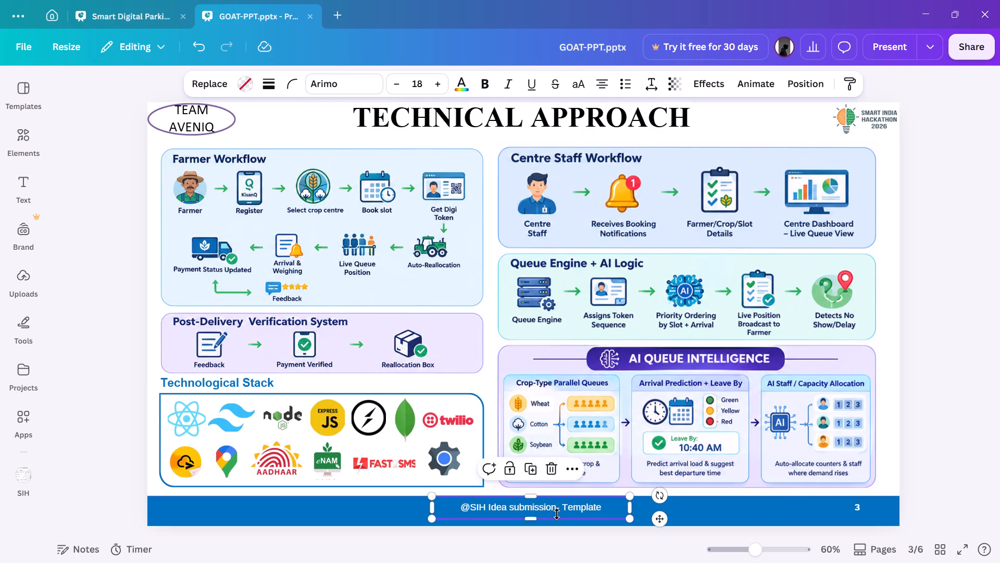
{"action": "key", "text": "Delete"}
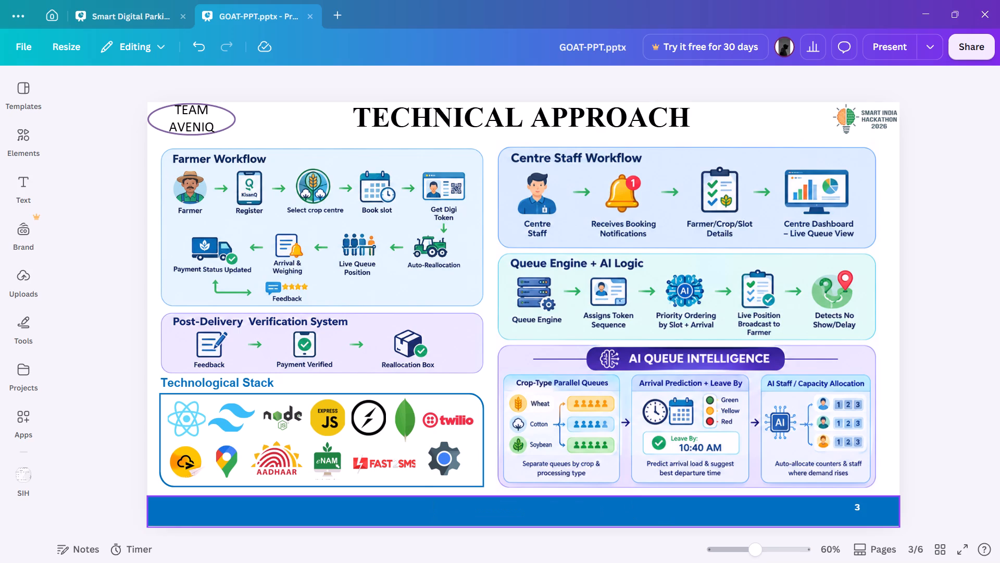
{"action": "key", "text": "ctrl+v"}
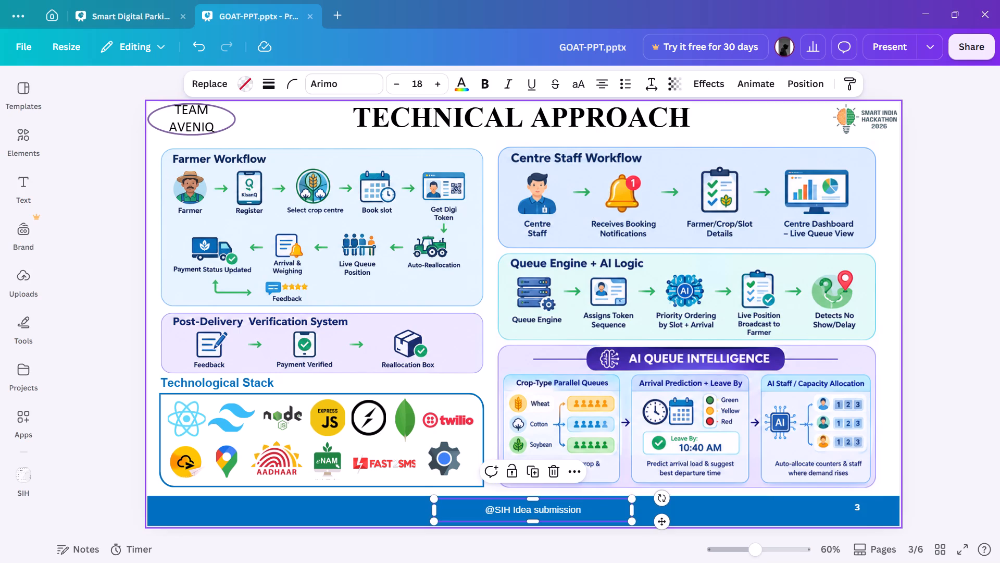
Nudge the page number 3 on Technical Approach slightly down to line up with the footer text.
{"action": "left_click", "coordinate": [823, 509]}
{"action": "key", "text": "Down"}
{"action": "key", "text": "Down"}
{"action": "key", "text": "Down"}
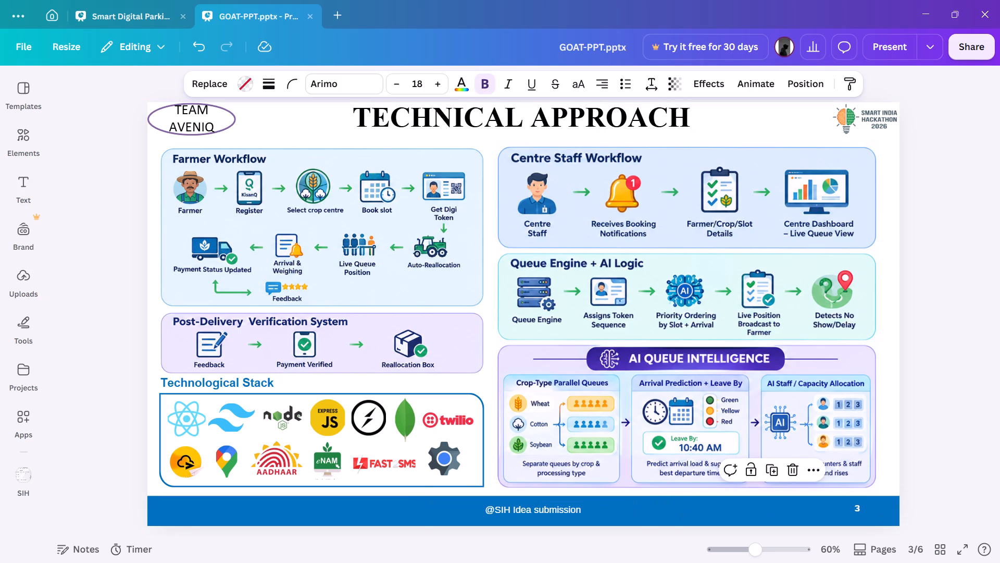
{"action": "key", "text": "Down"}
{"action": "key", "text": "Down"}
{"action": "key", "text": "Down"}
{"action": "key", "text": "Down"}
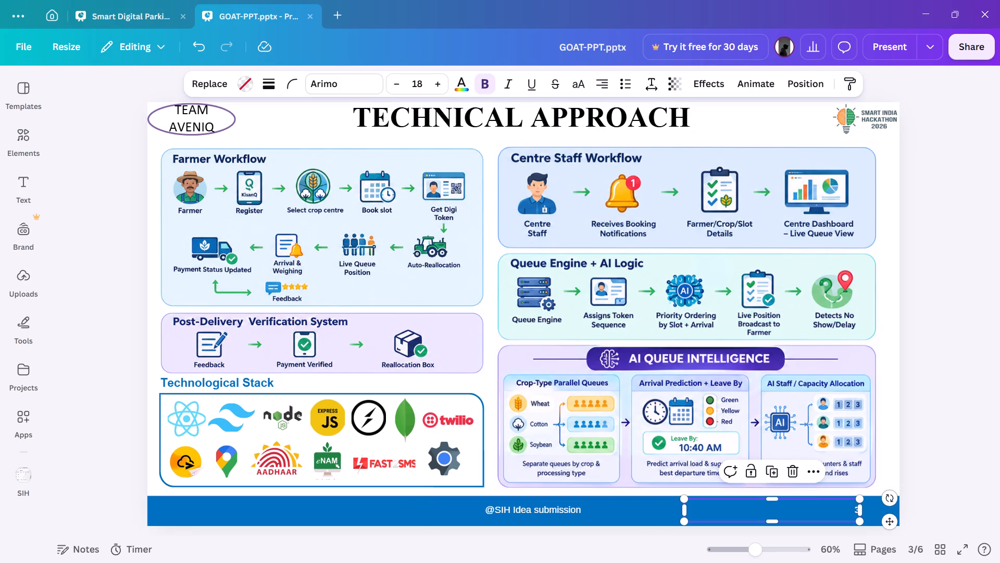
{"action": "left_click", "coordinate": [966, 407]}
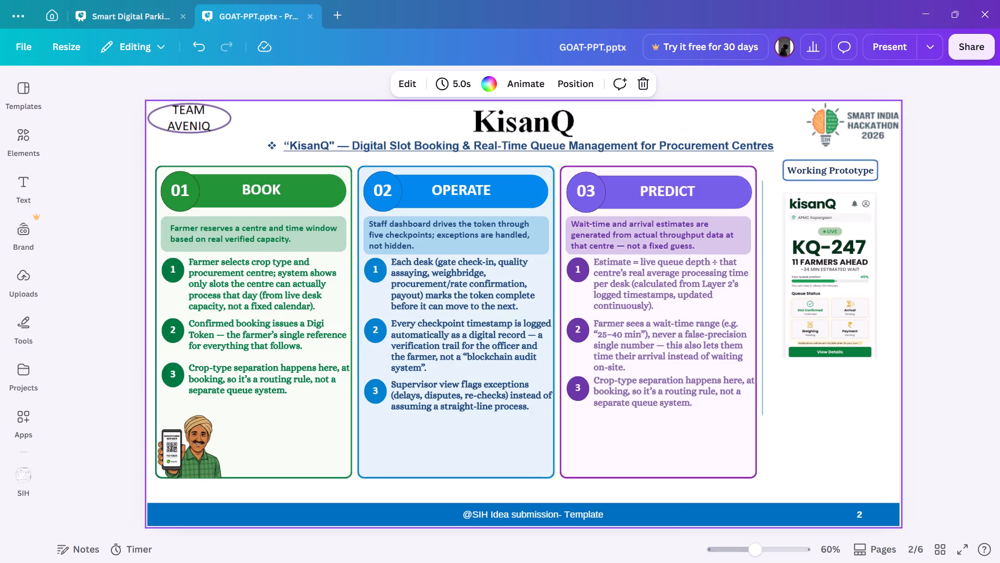
{"action": "left_click", "coordinate": [584, 517]}
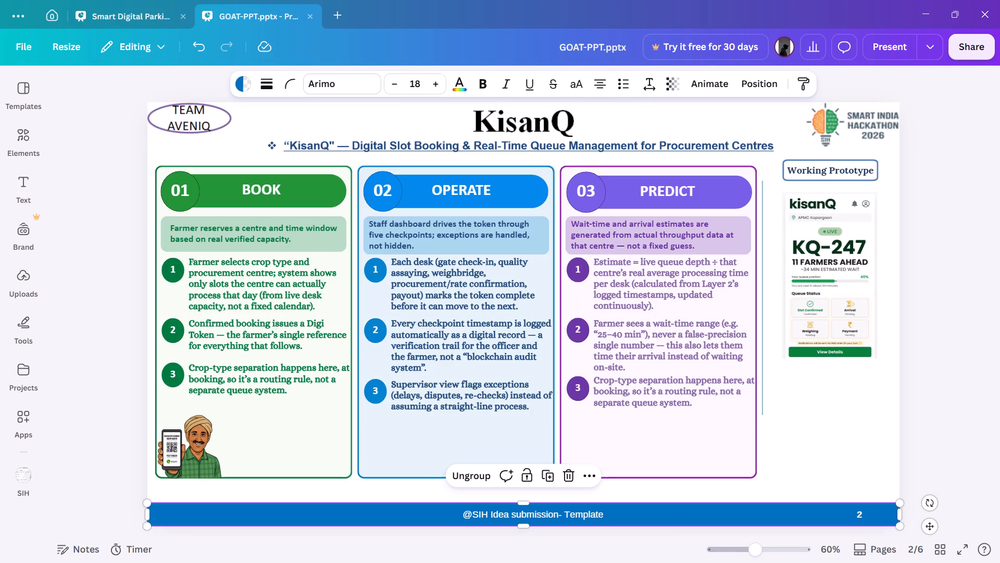
{"action": "left_click", "coordinate": [472, 474]}
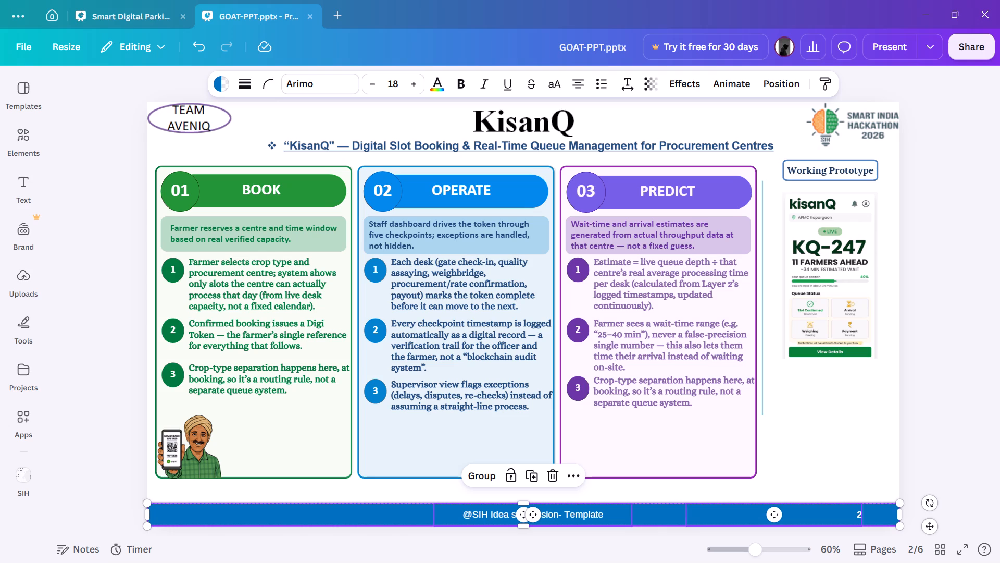
{"action": "left_click", "coordinate": [567, 519]}
{"action": "left_click", "coordinate": [572, 515]}
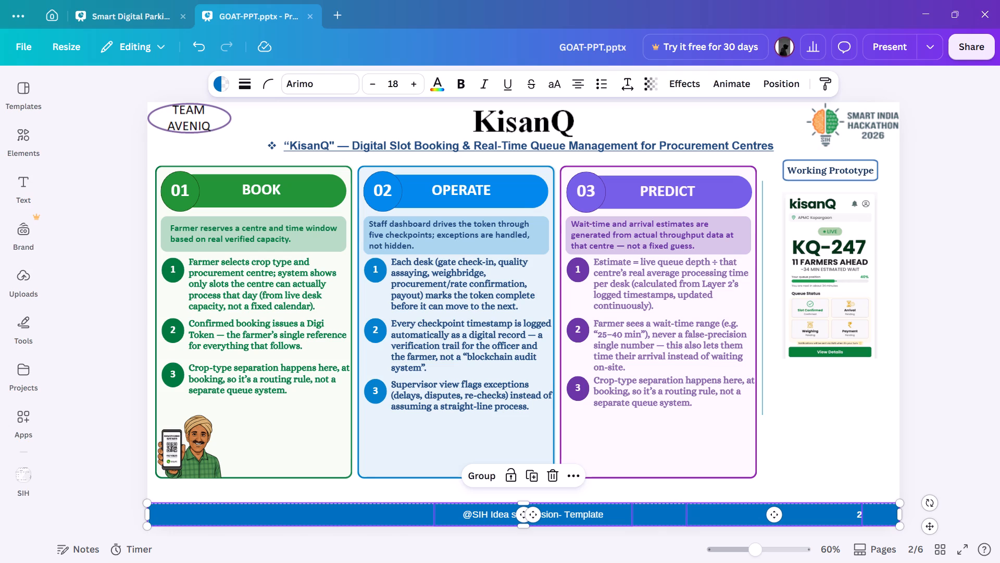
{"action": "left_click", "coordinate": [626, 476]}
{"action": "left_click", "coordinate": [581, 521]}
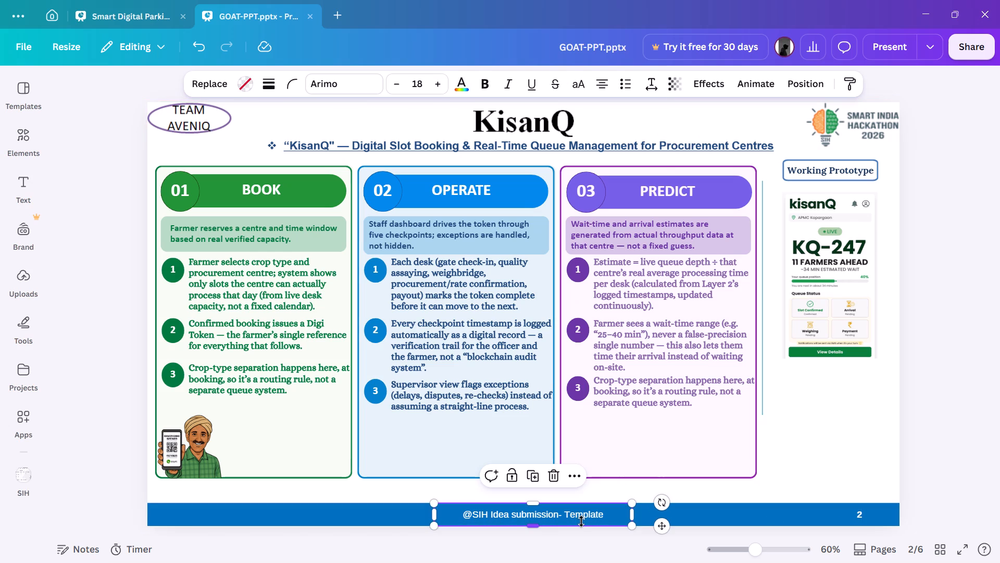
{"action": "key", "text": "Delete"}
{"action": "key", "text": "ctrl+v"}
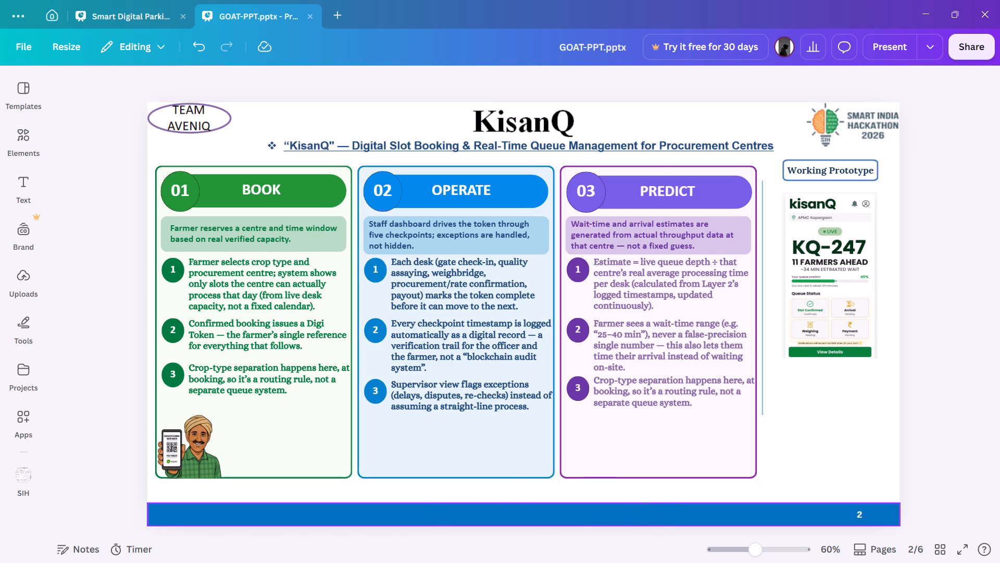
Nudge the blue footer bar on the KisanQ slide slightly up behind the footer text.
{"action": "left_click", "coordinate": [684, 511]}
{"action": "key", "text": "Up"}
{"action": "key", "text": "Up"}
{"action": "key", "text": "Up"}
{"action": "key", "text": "Up"}
{"action": "key", "text": "Up"}
{"action": "key", "text": "Up"}
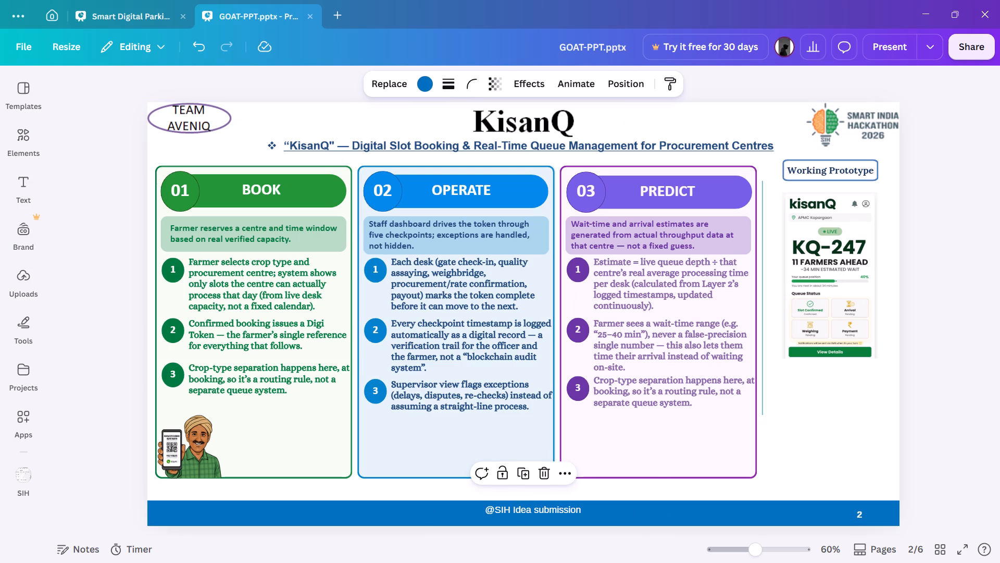
{"action": "left_click", "coordinate": [549, 507]}
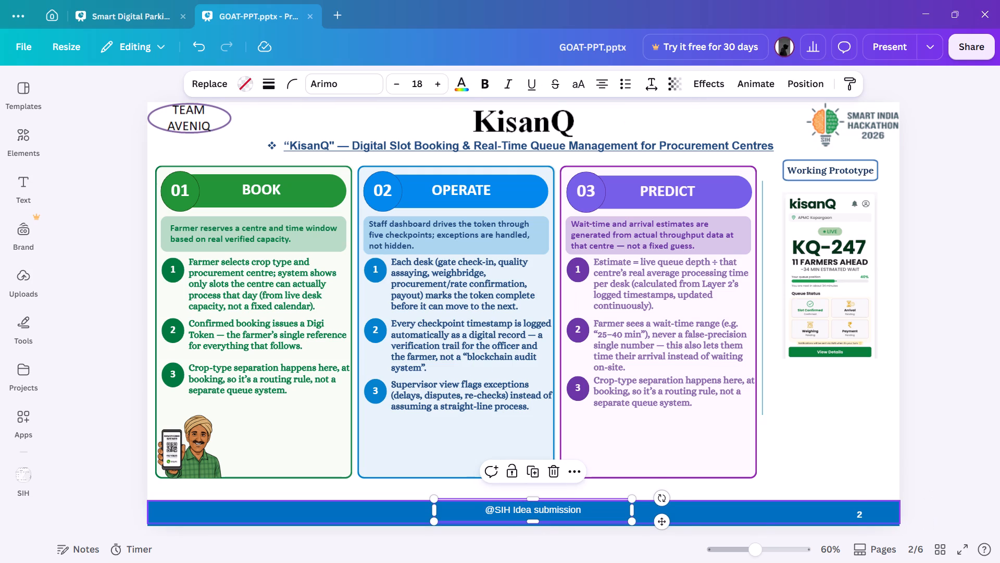
Nudge the page number 2 on the KisanQ slide slightly up within the blue footer bar.
{"action": "left_click", "coordinate": [822, 514]}
{"action": "key", "text": "Up"}
{"action": "key", "text": "Up"}
{"action": "key", "text": "Up"}
{"action": "key", "text": "Up"}
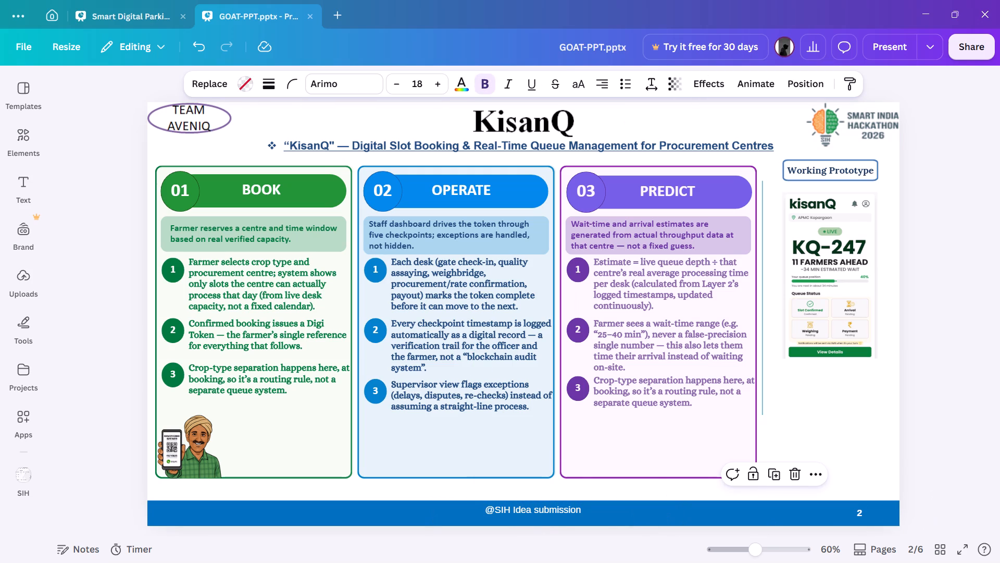
{"action": "key", "text": "Up"}
{"action": "key", "text": "Up"}
{"action": "key", "text": "Up"}
{"action": "key", "text": "Down"}
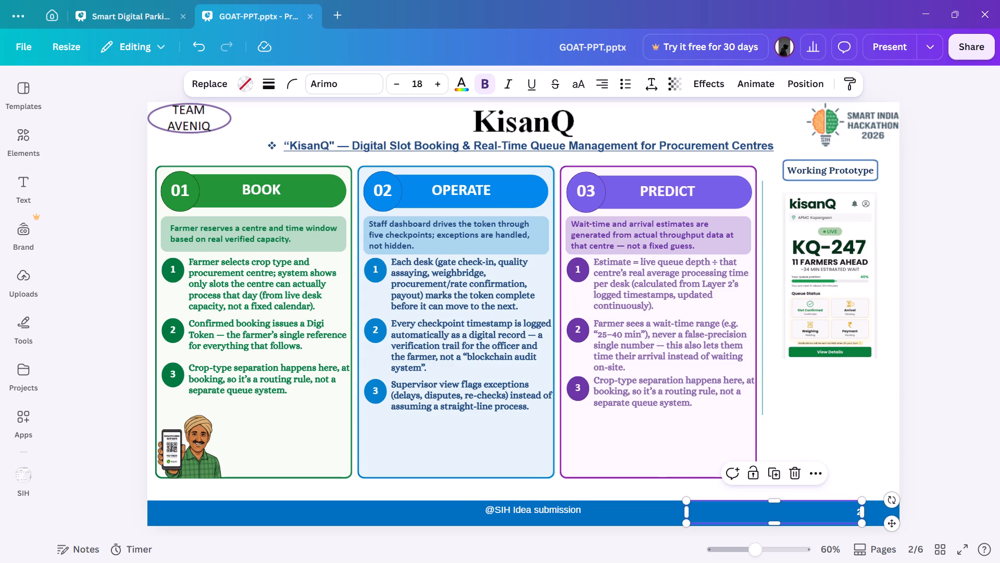
{"action": "key", "text": "Down"}
{"action": "key", "text": "Up"}
{"action": "key", "text": "Up"}
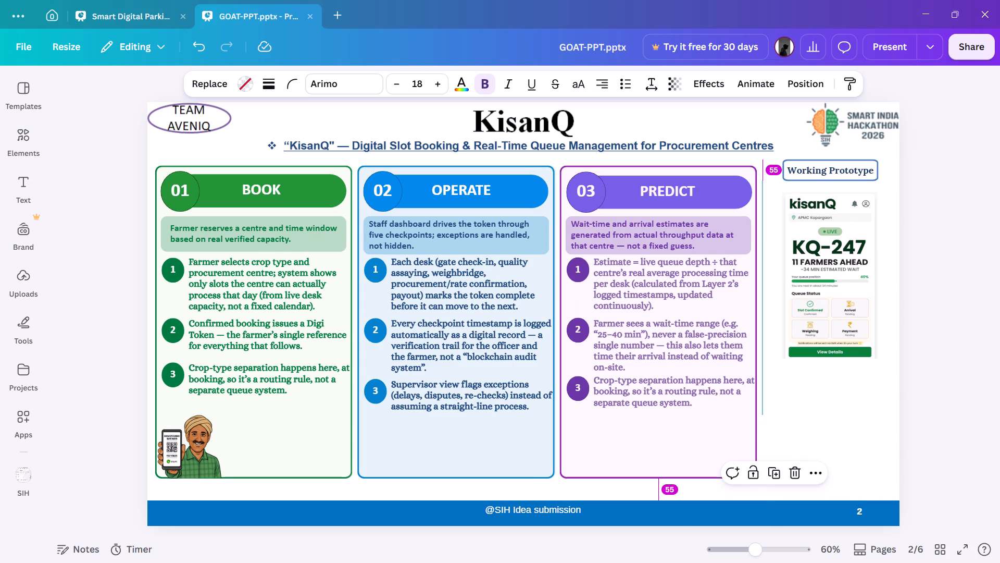
{"action": "key", "text": "Down"}
{"action": "left_click", "coordinate": [824, 449]}
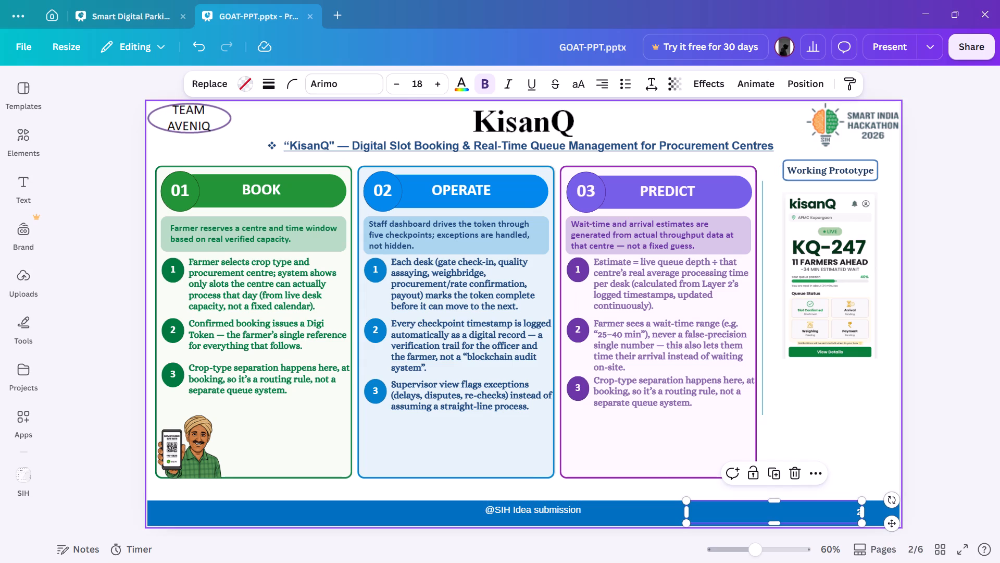
{"action": "left_click", "coordinate": [947, 401]}
Check the Smart India Hackathon 2026 title slide, return to the KisanQ slide and save the presentation.
{"action": "key", "text": "Left"}
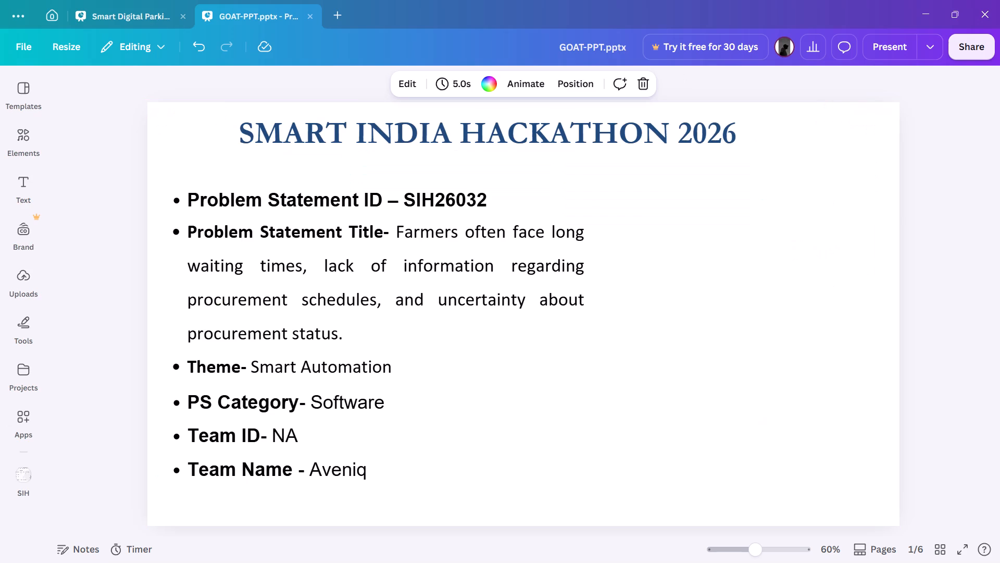
{"action": "key", "text": "Right"}
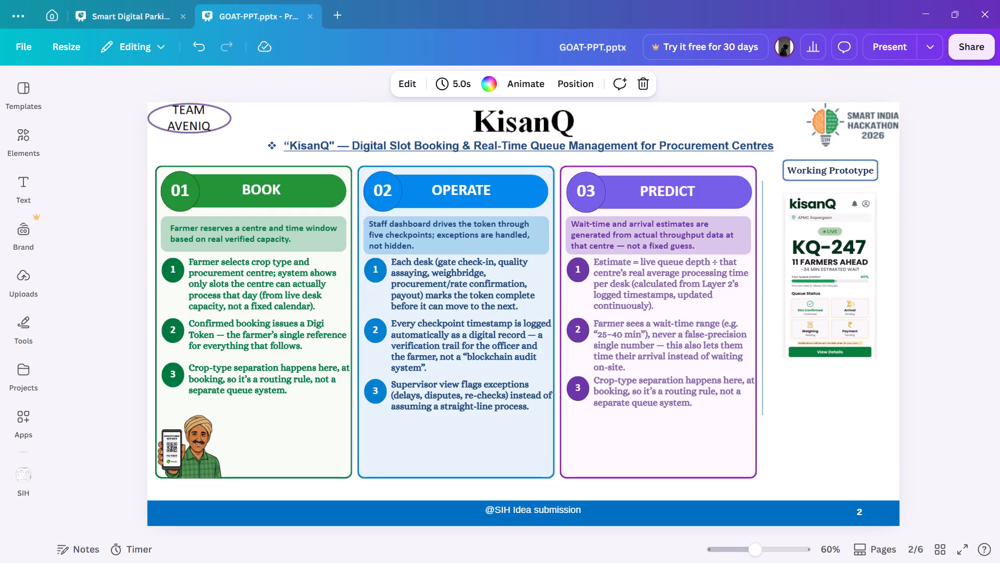
{"action": "key", "text": "ctrl+s"}
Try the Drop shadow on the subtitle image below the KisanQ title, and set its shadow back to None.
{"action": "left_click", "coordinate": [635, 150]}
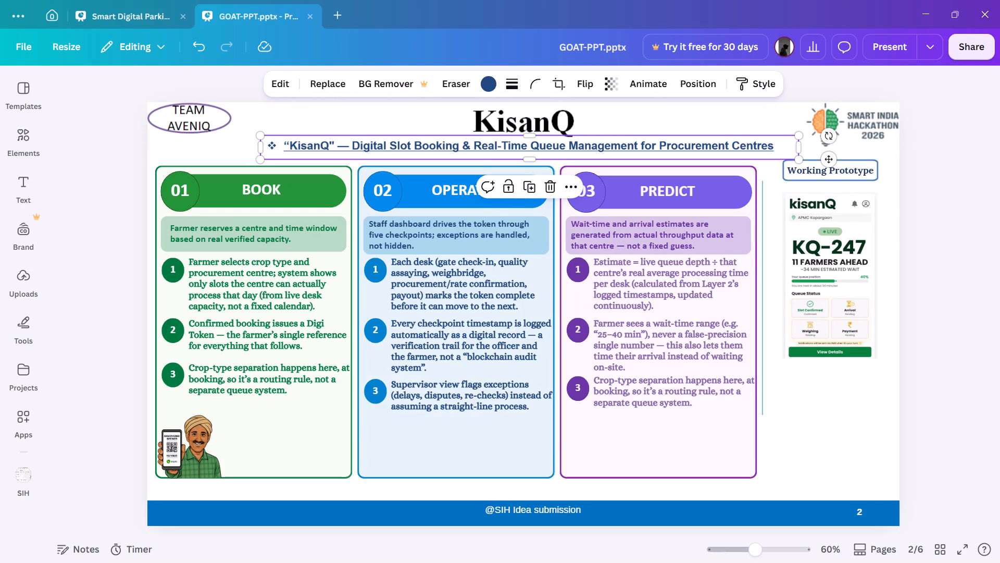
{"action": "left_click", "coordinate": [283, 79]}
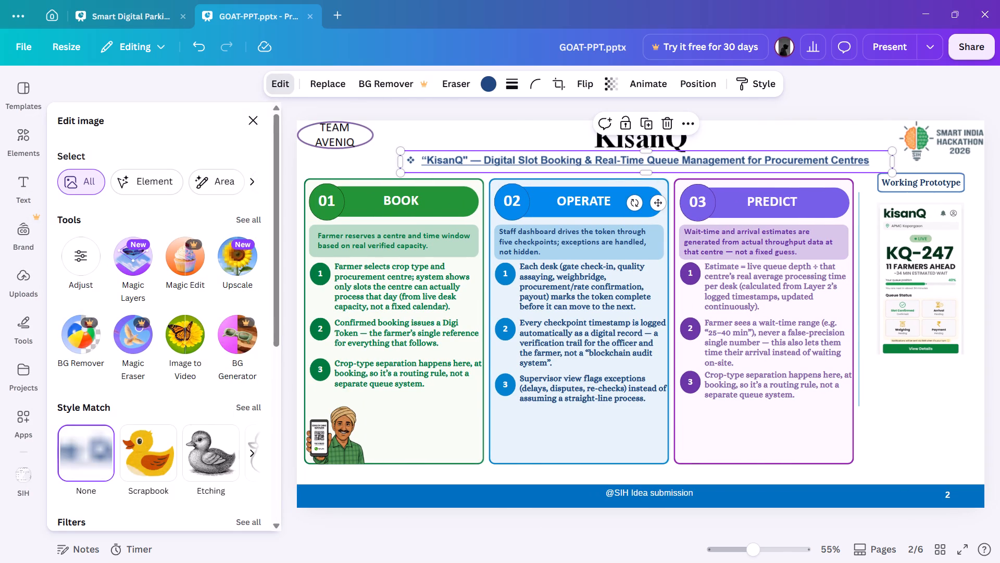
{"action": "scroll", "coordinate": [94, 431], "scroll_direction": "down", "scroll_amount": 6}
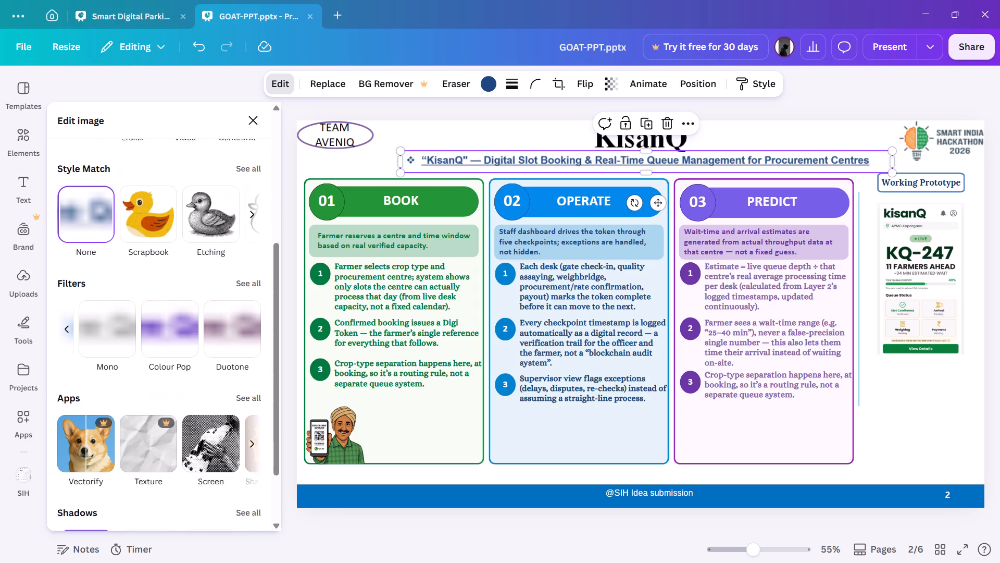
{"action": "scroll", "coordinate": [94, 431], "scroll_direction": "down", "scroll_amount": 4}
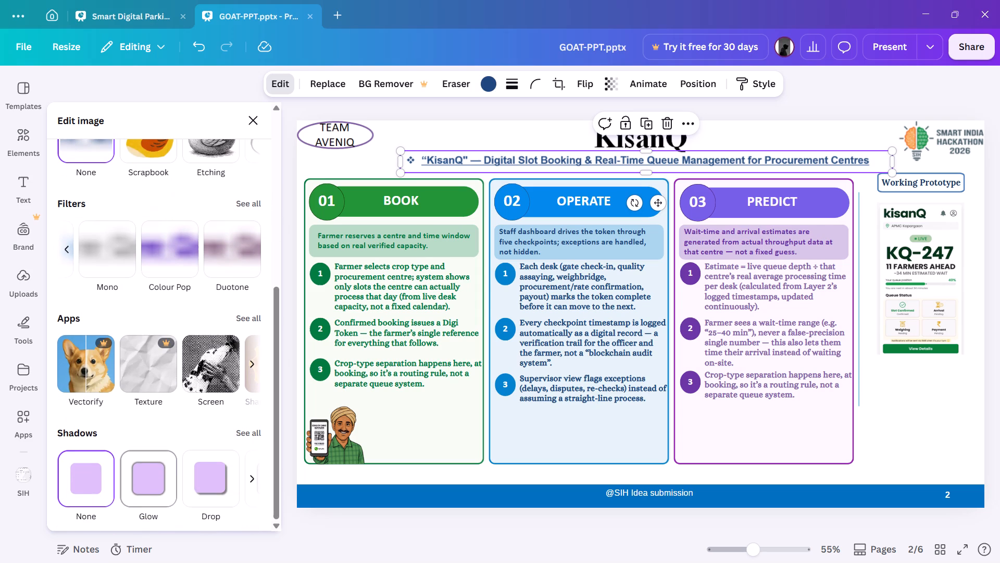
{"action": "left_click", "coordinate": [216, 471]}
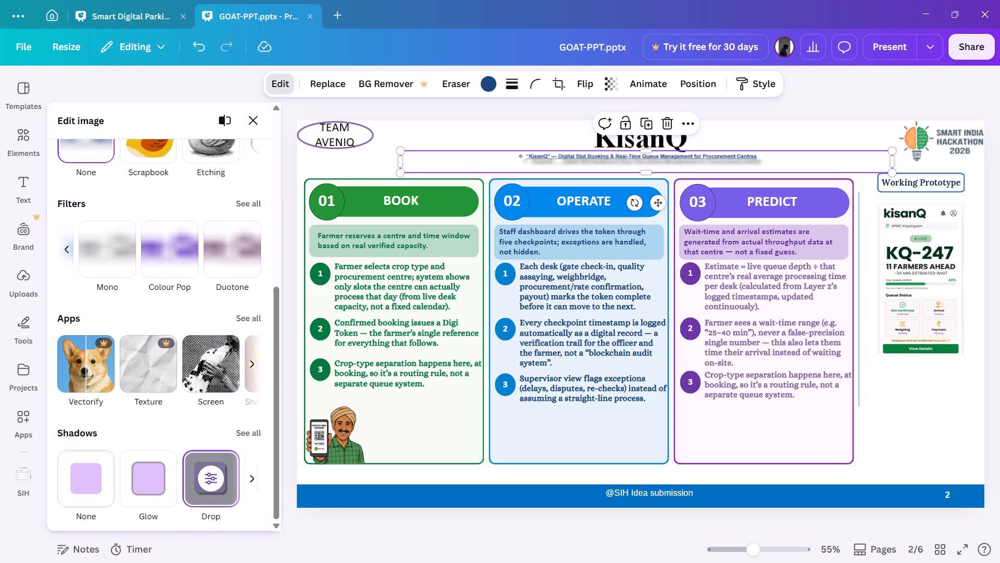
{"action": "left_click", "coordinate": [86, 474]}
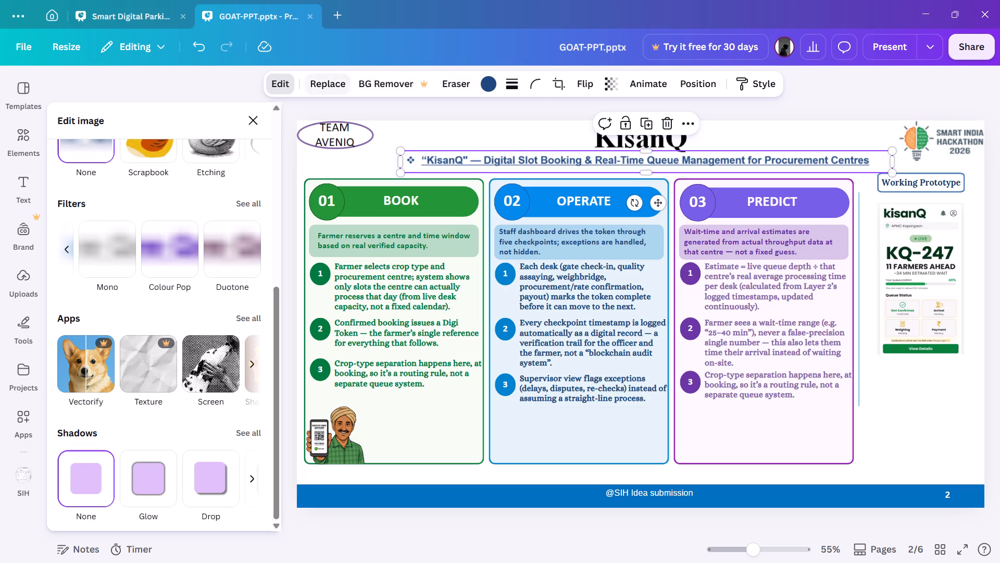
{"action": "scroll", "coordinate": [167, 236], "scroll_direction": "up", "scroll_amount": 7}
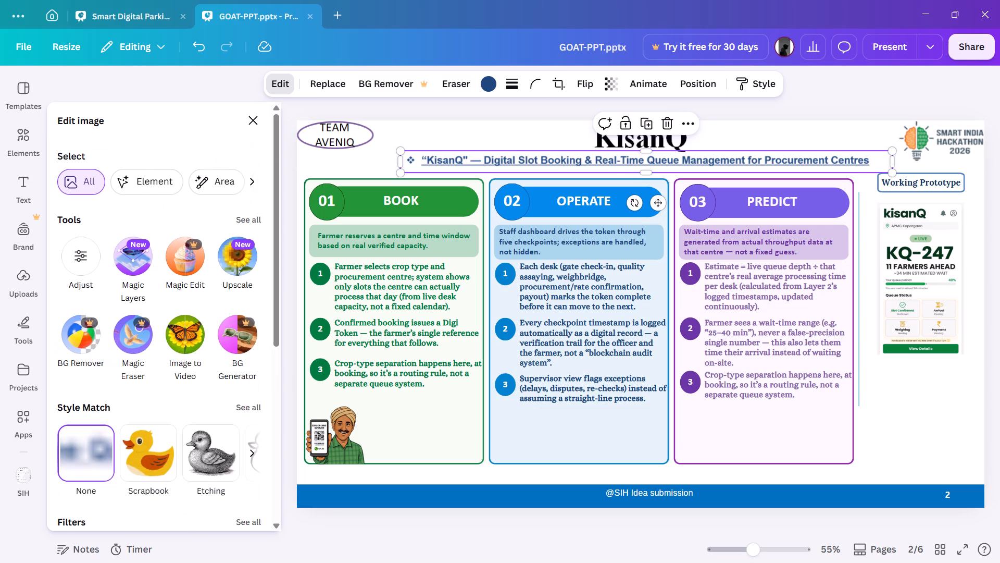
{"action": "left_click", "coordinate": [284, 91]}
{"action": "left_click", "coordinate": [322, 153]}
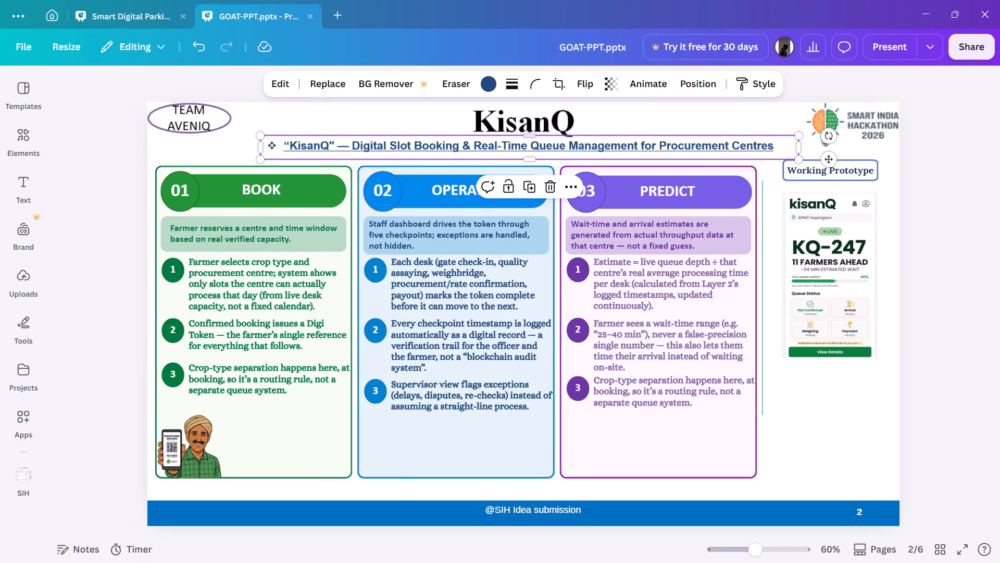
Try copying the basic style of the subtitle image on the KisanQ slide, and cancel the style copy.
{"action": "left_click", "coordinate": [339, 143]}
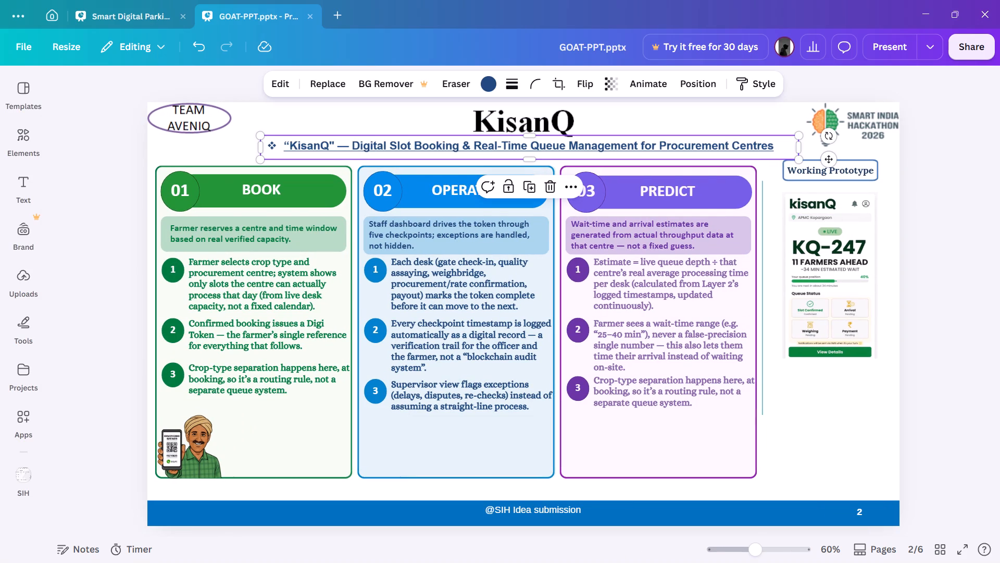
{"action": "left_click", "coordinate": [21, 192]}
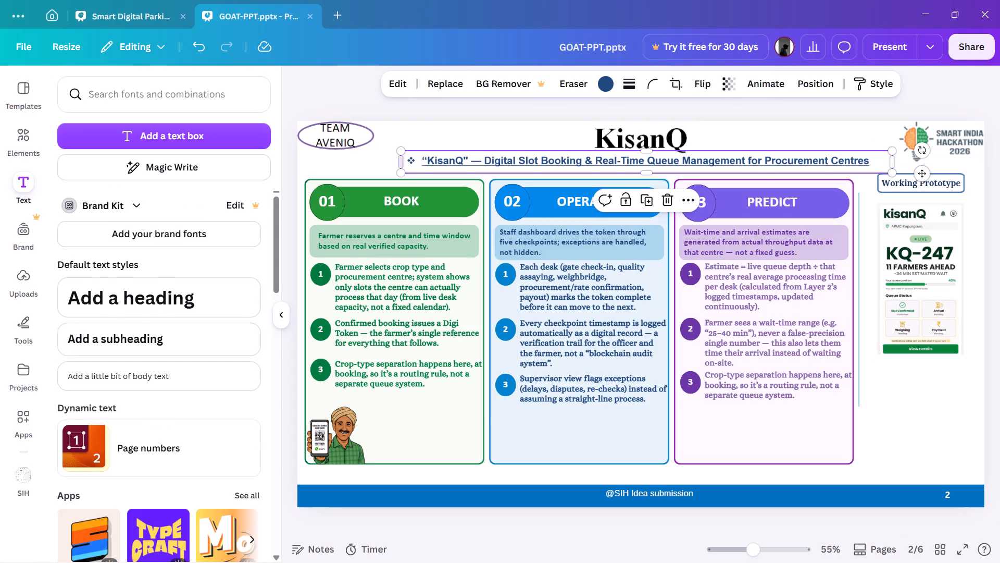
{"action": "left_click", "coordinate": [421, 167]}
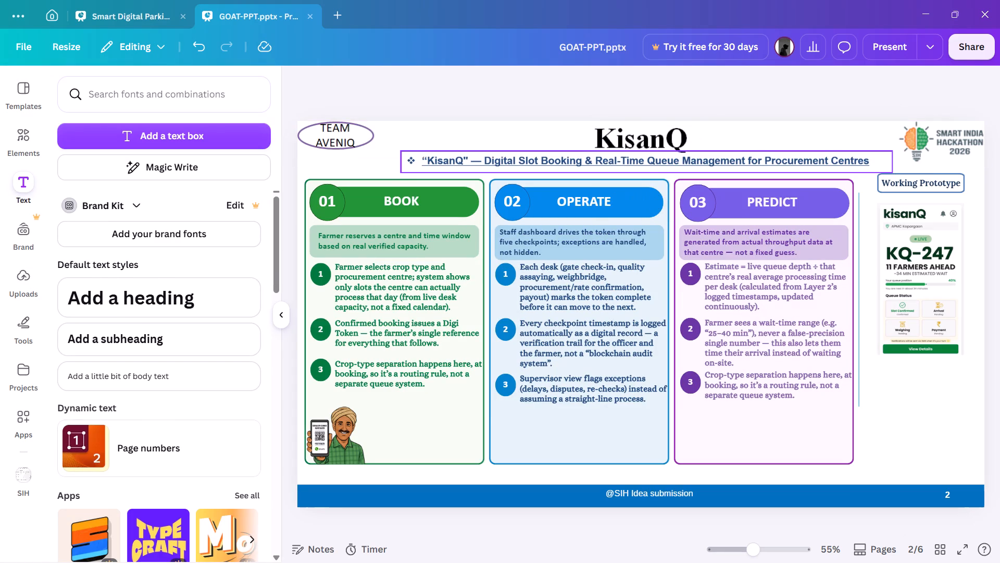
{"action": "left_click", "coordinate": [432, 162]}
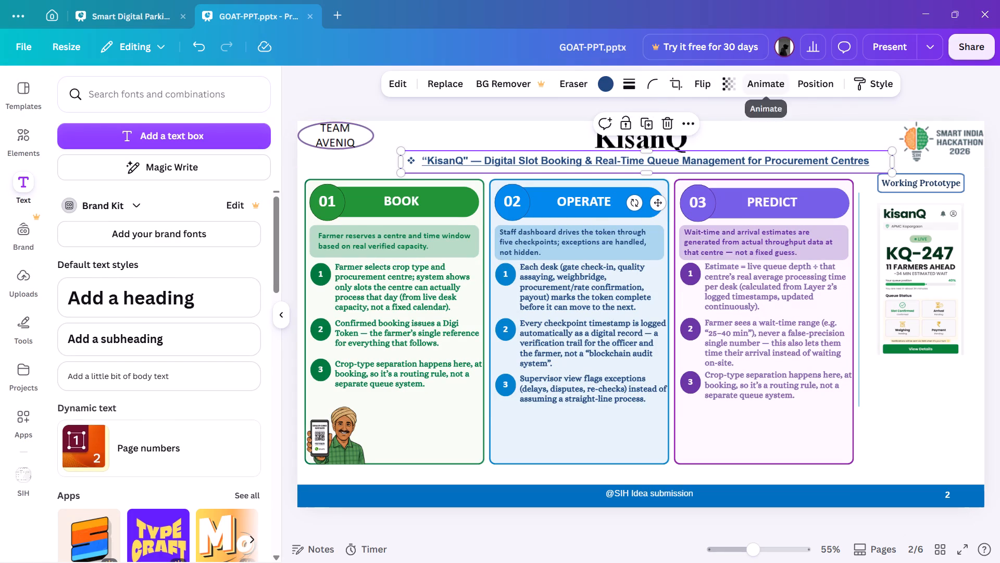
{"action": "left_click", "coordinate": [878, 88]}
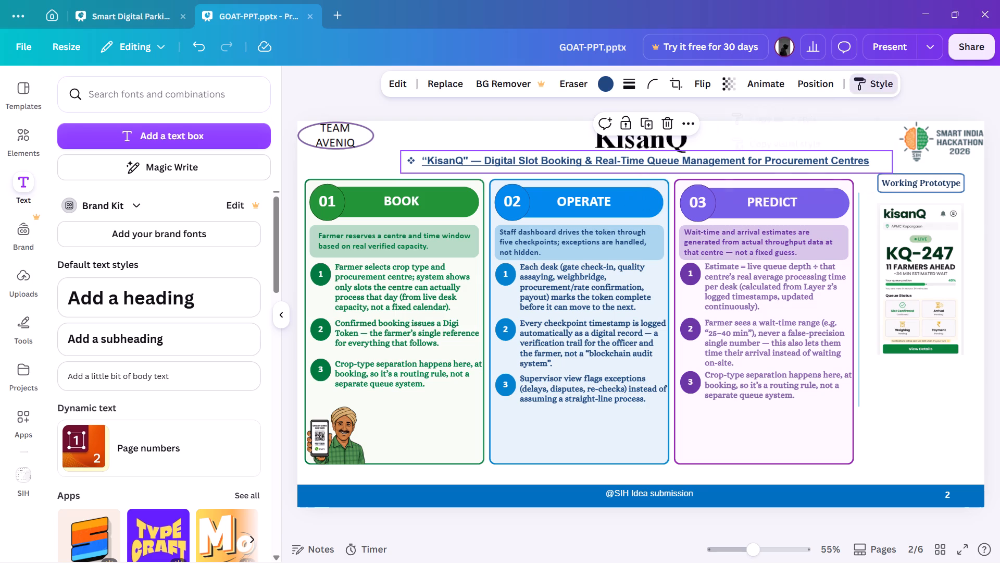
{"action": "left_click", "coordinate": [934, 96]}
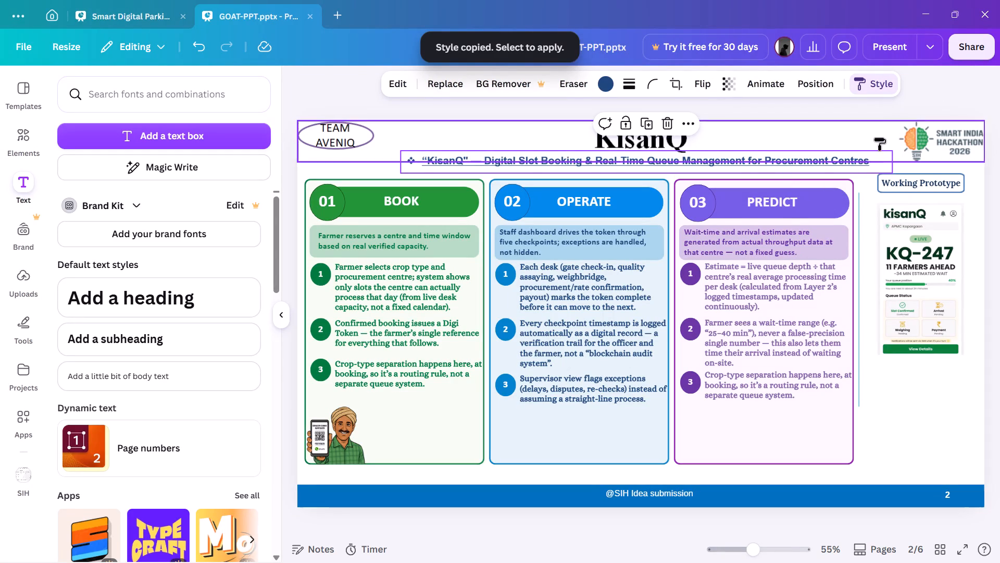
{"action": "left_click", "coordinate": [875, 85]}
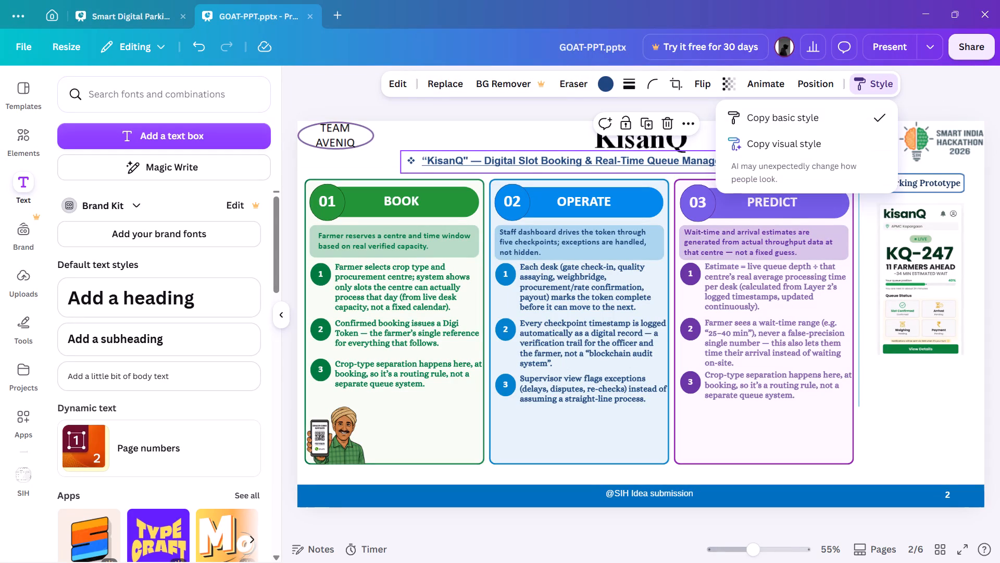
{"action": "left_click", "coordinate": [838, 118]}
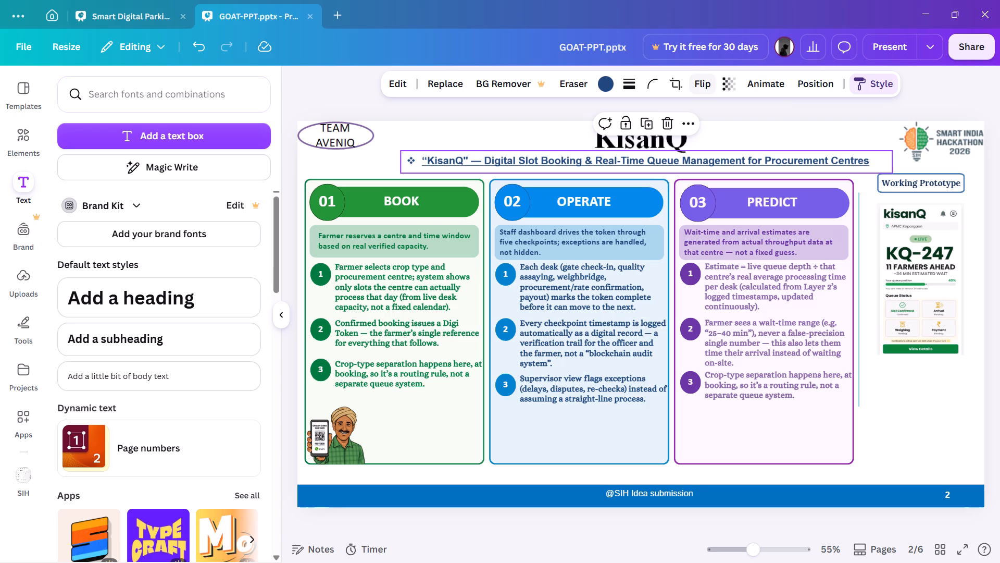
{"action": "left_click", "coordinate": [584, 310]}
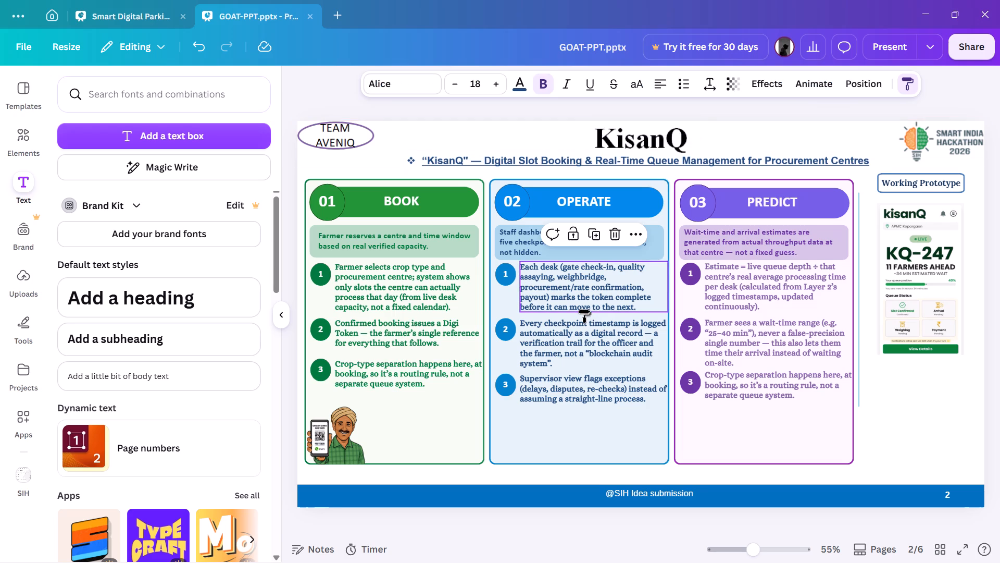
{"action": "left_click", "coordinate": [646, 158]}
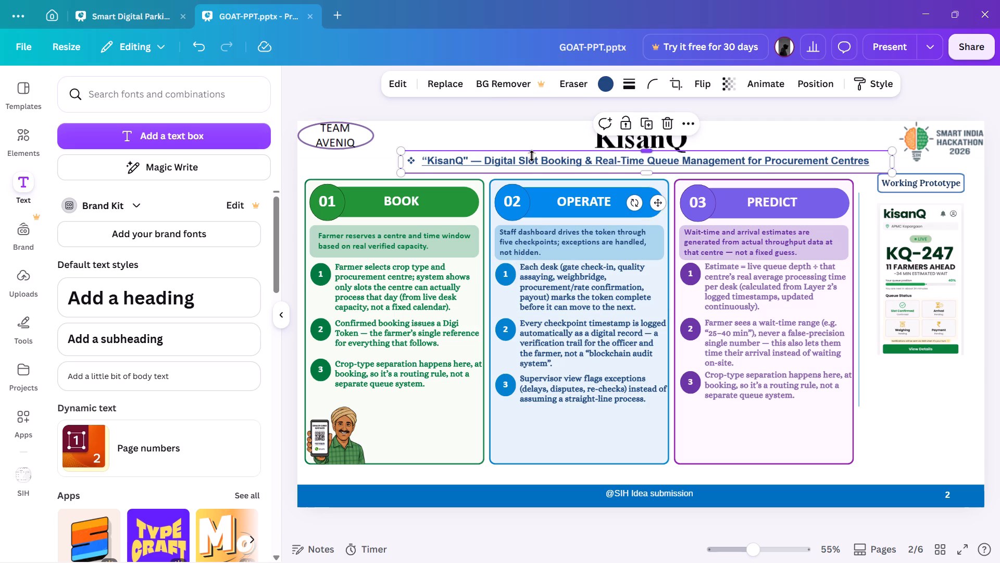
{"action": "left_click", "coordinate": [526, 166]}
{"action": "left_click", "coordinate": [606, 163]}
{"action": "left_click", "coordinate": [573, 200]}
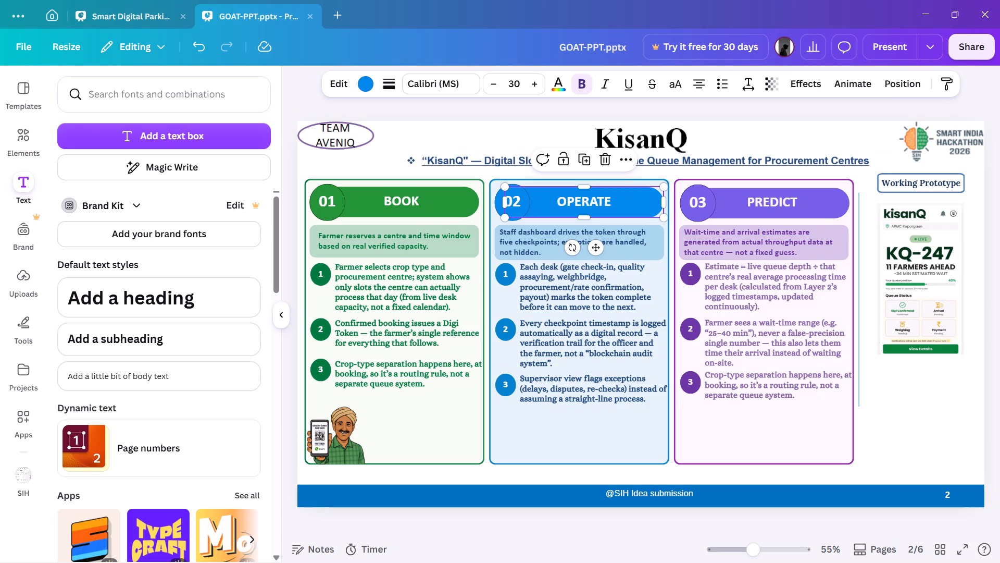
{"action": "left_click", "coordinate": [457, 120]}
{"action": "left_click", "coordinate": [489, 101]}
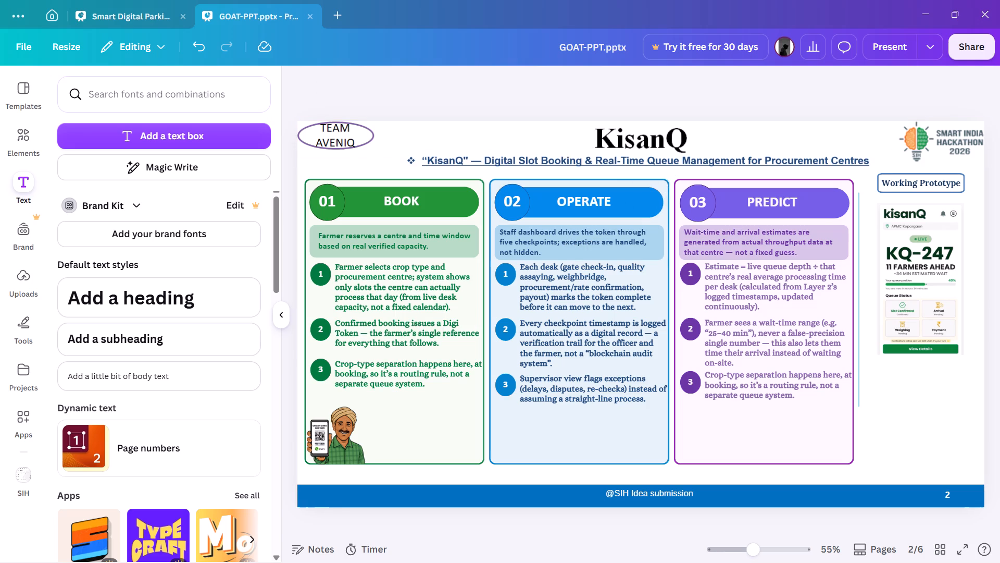
Save the GOAT-PPT.pptx presentation.
{"action": "key", "text": "ctrl+s"}
Review the slides of GOAT-PPT.pptx through Research and References, and return to the Smart India Hackathon 2026 title slide.
{"action": "key", "text": "Left"}
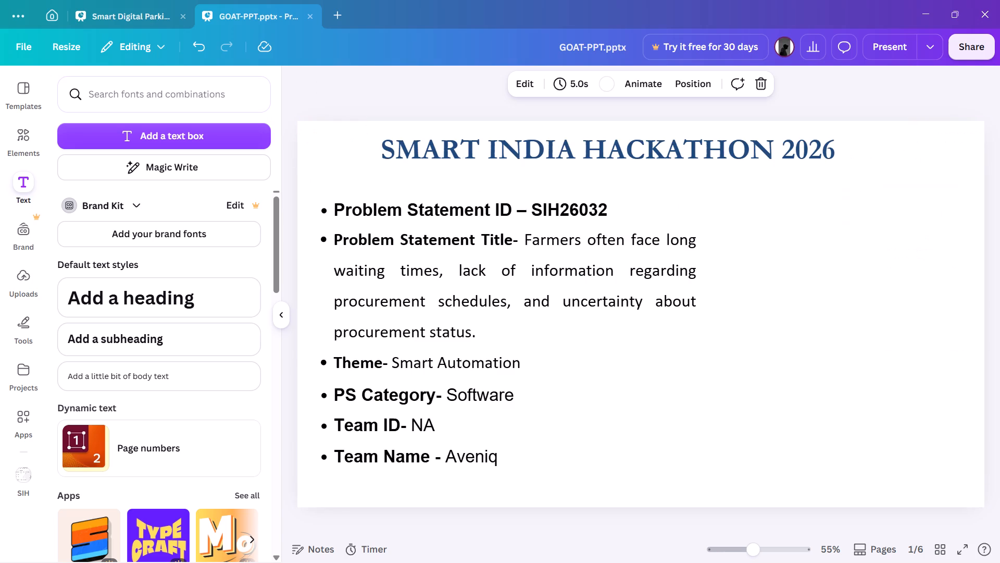
{"action": "key", "text": "Right"}
{"action": "key", "text": "Right"}
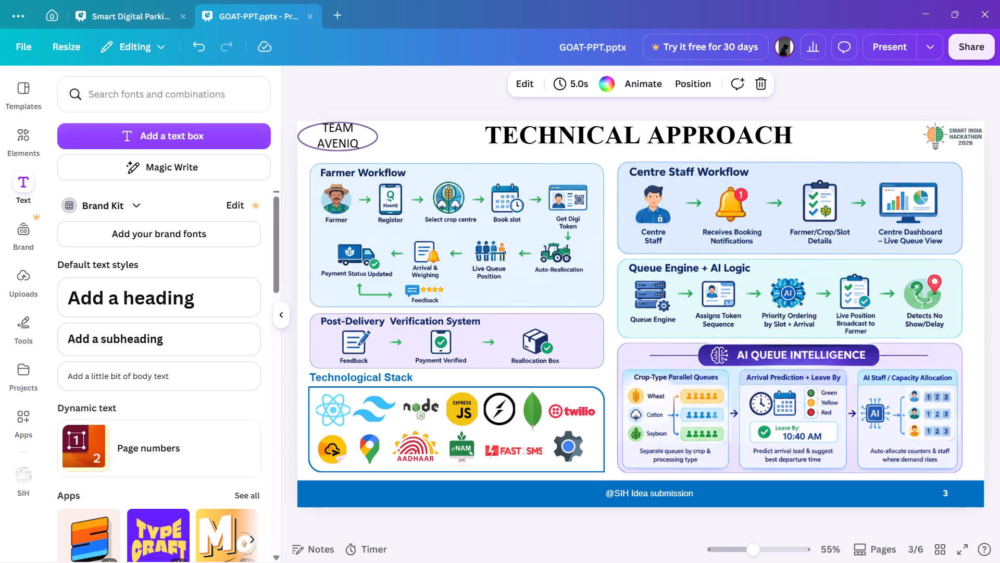
{"action": "key", "text": "Right"}
{"action": "key", "text": "Right"}
{"action": "key", "text": "Right"}
{"action": "key", "text": "Right"}
{"action": "key", "text": "Right"}
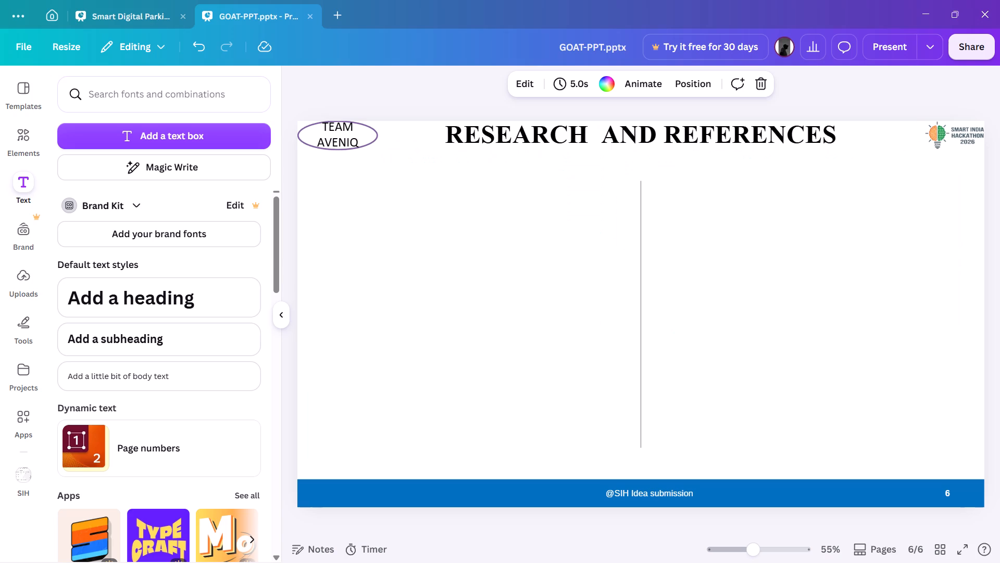
{"action": "key", "text": "Left"}
{"action": "key", "text": "Right"}
{"action": "key", "text": "Left"}
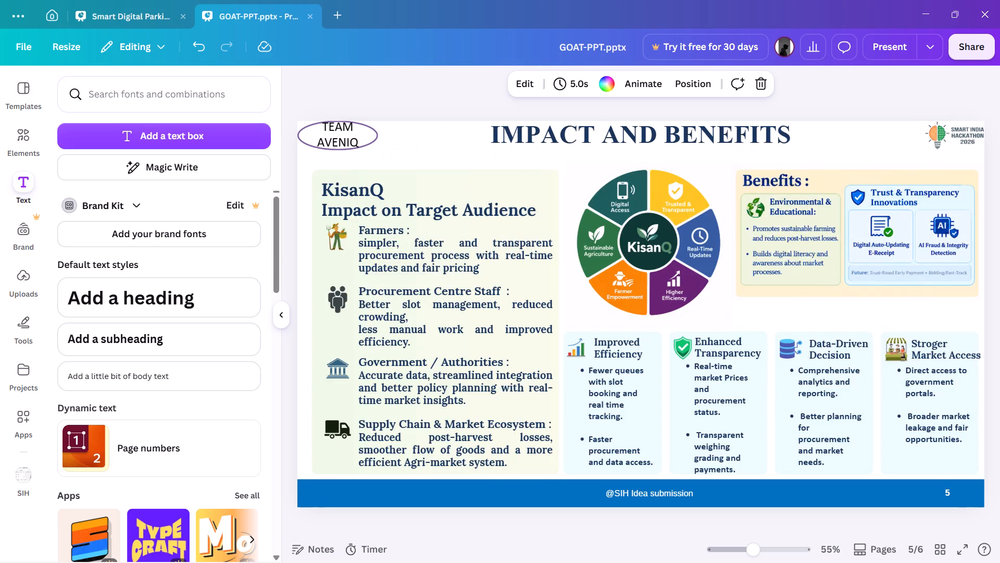
{"action": "key", "text": "Left"}
{"action": "key", "text": "Left"}
{"action": "key", "text": "Left"}
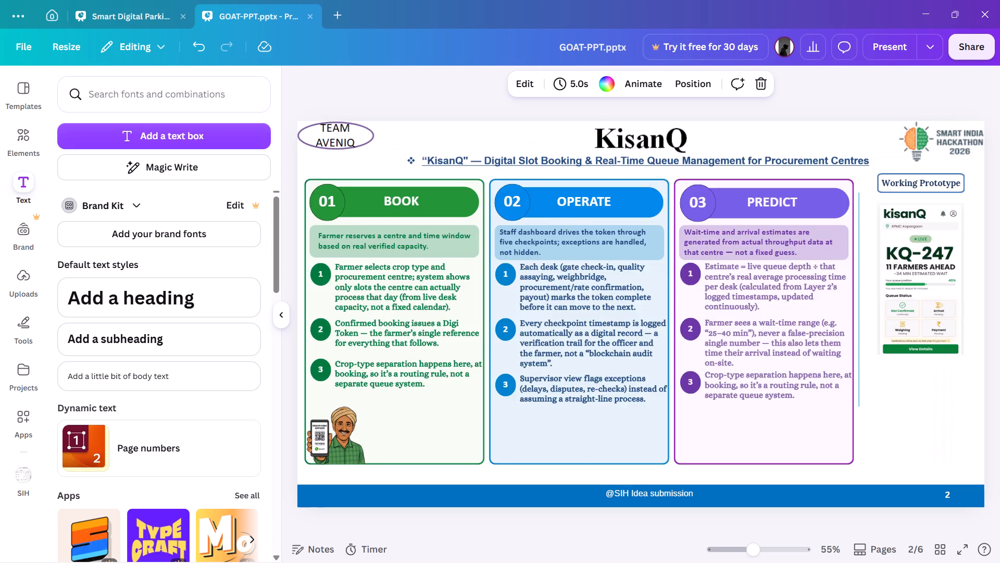
{"action": "key", "text": "Left"}
{"action": "key", "text": "Left"}
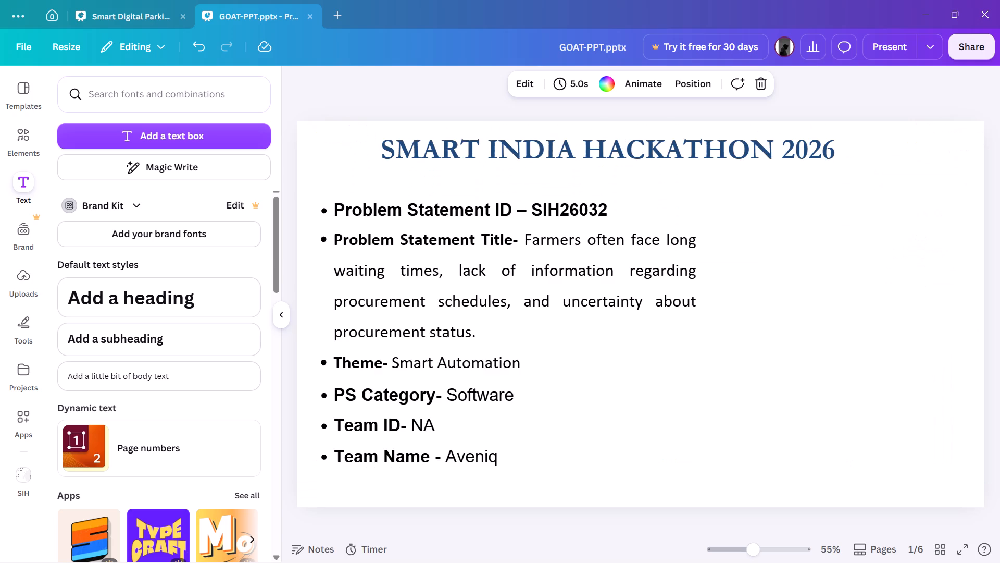
Switch to the Smart Digital Parking System presentation and view its title slide.
{"action": "left_click", "coordinate": [153, 17]}
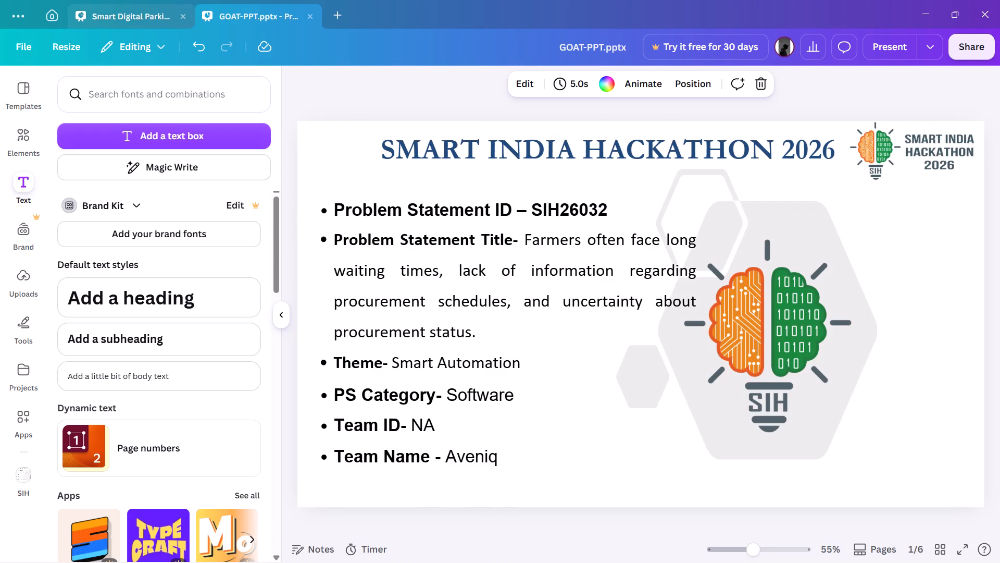
{"action": "left_click", "coordinate": [142, 191]}
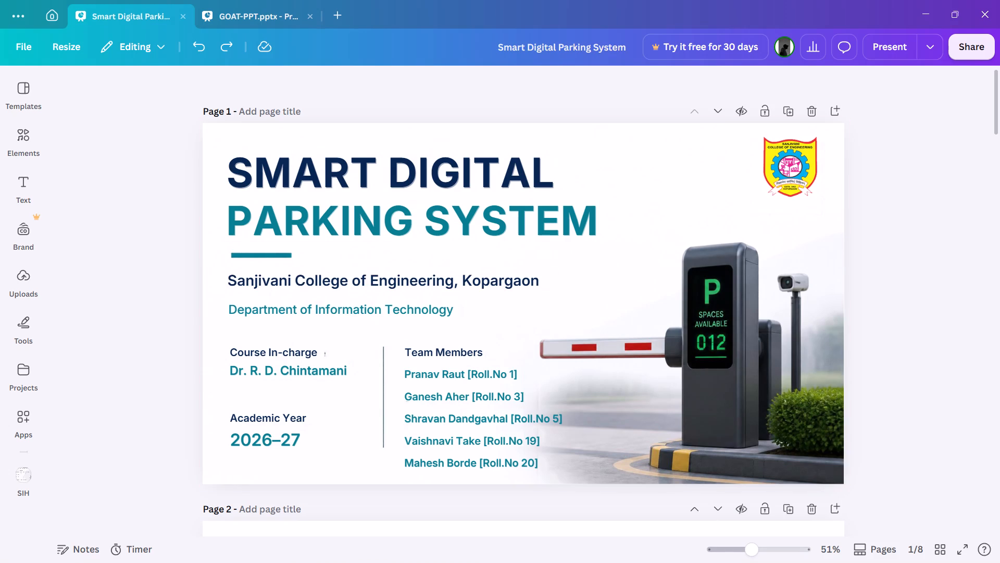
Go to the home page, dismiss the Canva Business trial offer and open the recent Linear Congruences presentation.
{"action": "left_click", "coordinate": [55, 12]}
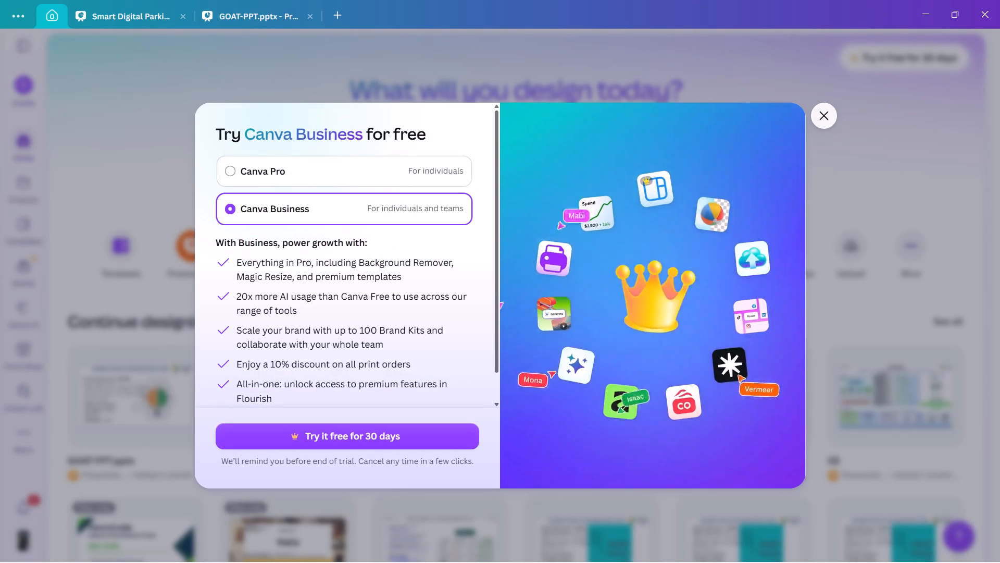
{"action": "left_click", "coordinate": [823, 110]}
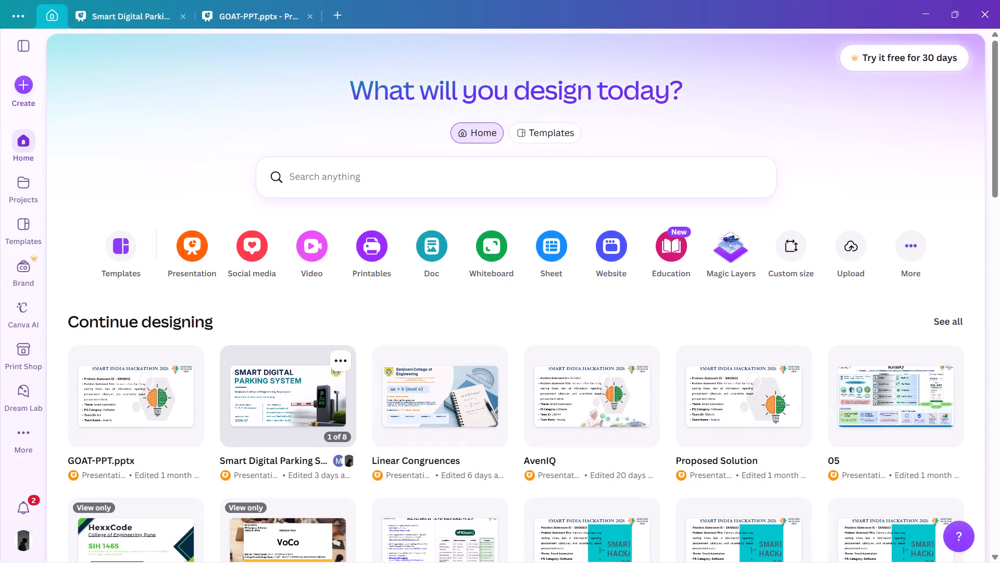
{"action": "double_click", "coordinate": [443, 418]}
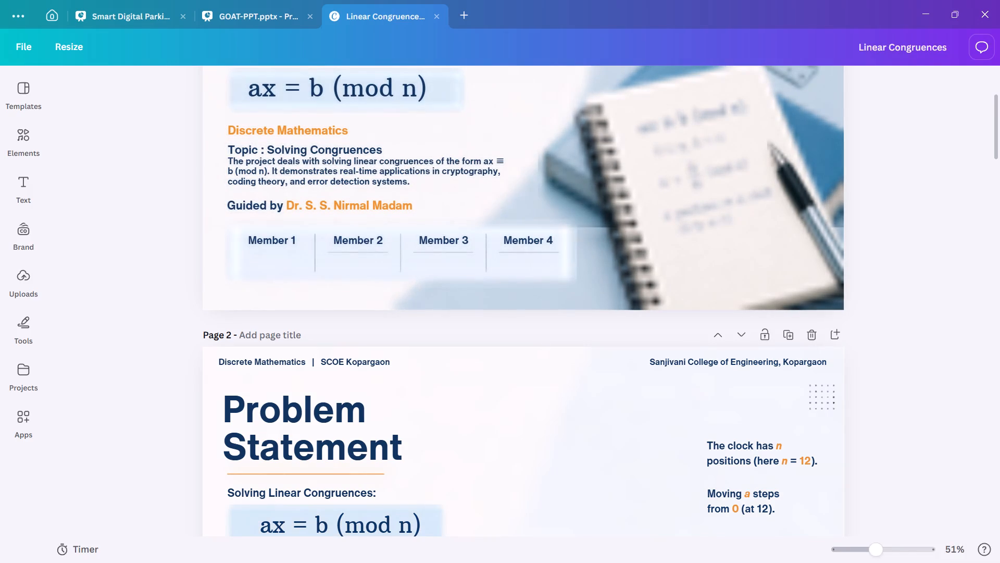
{"action": "left_click", "coordinate": [116, 280]}
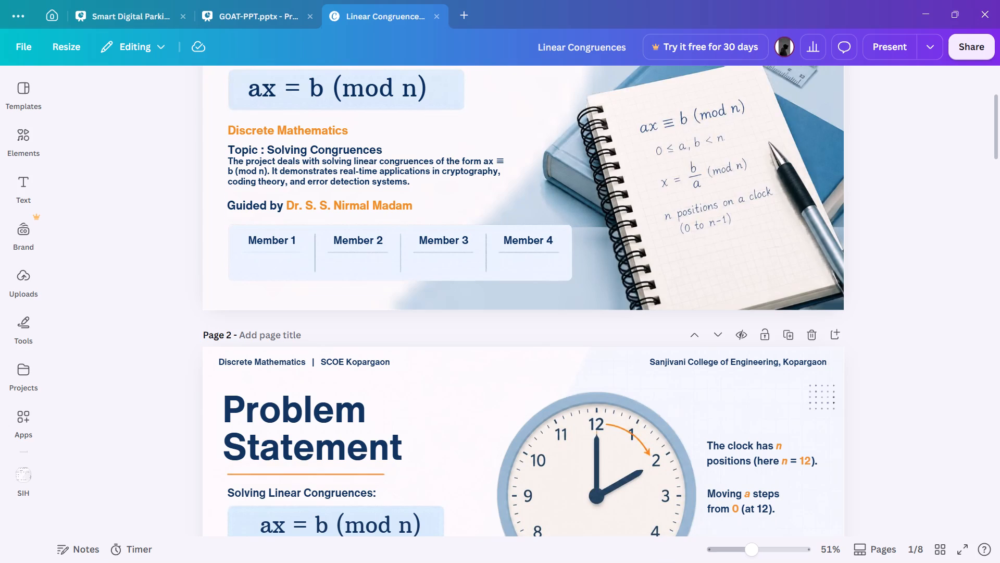
Duplicate the Member 1 label on the title slide and place the copy directly below the original in the members box.
{"action": "scroll", "coordinate": [116, 280], "scroll_direction": "up", "scroll_amount": 5}
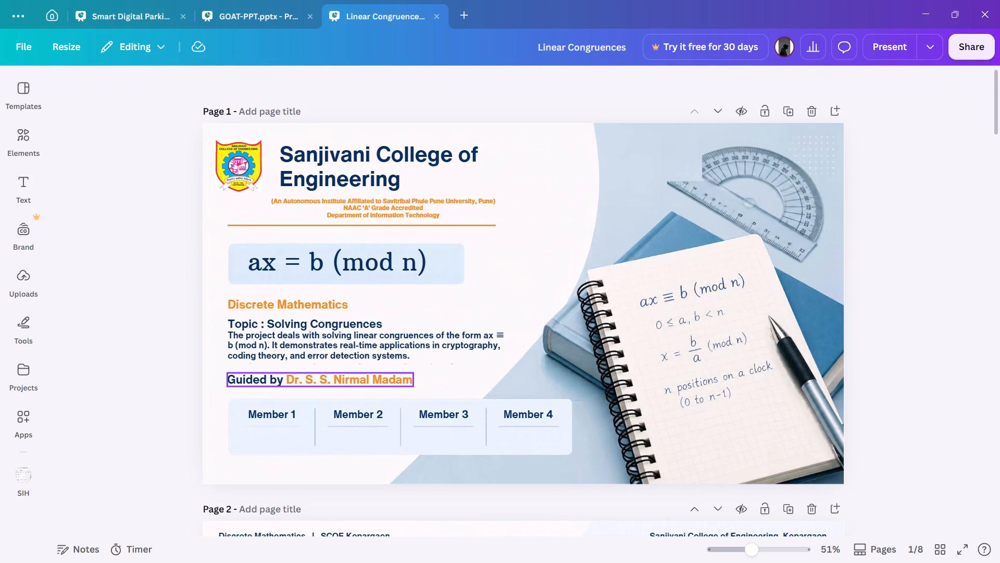
{"action": "left_click", "coordinate": [273, 411]}
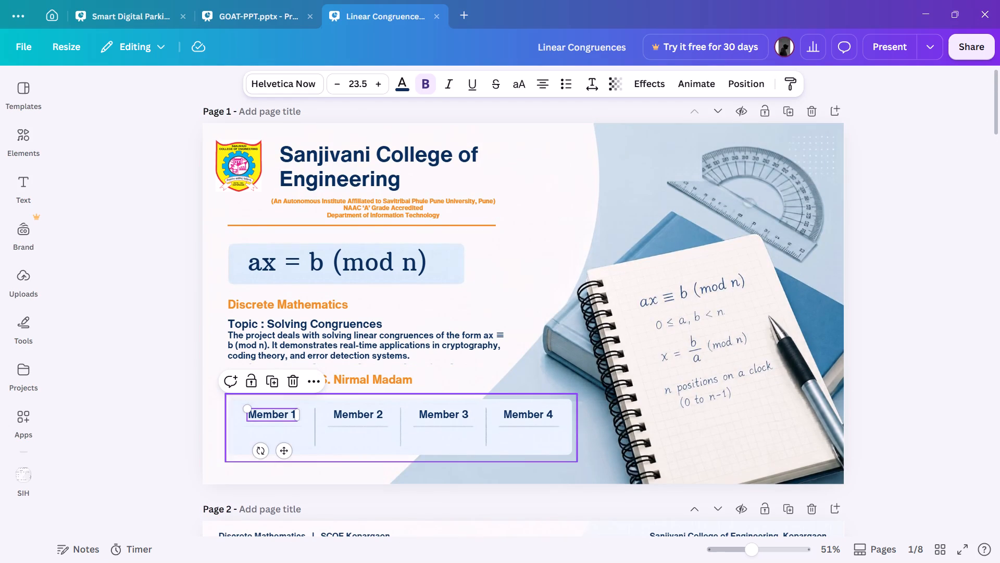
{"action": "left_click", "coordinate": [277, 384]}
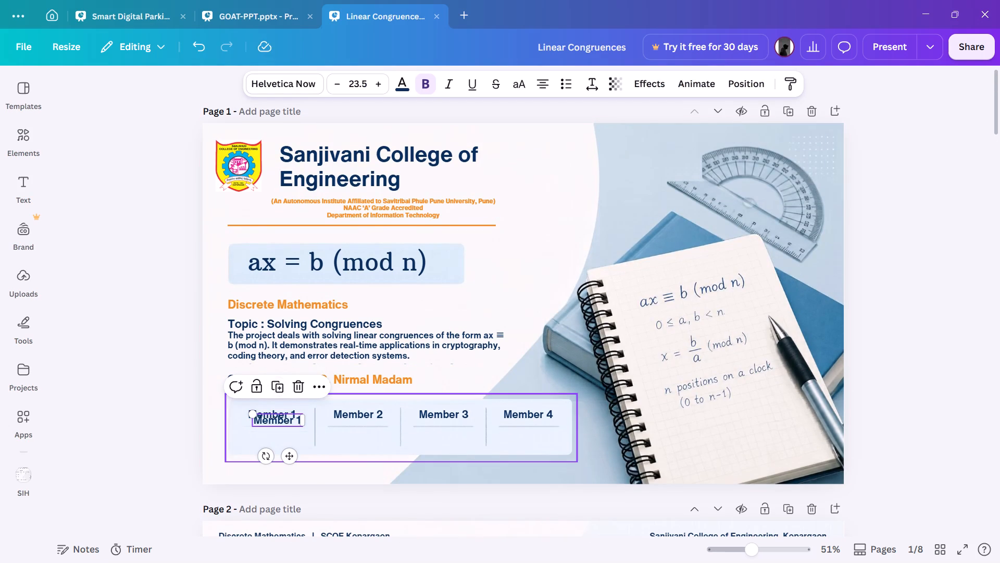
{"action": "left_click_drag", "start_coordinate": [272, 420], "coordinate": [267, 436]}
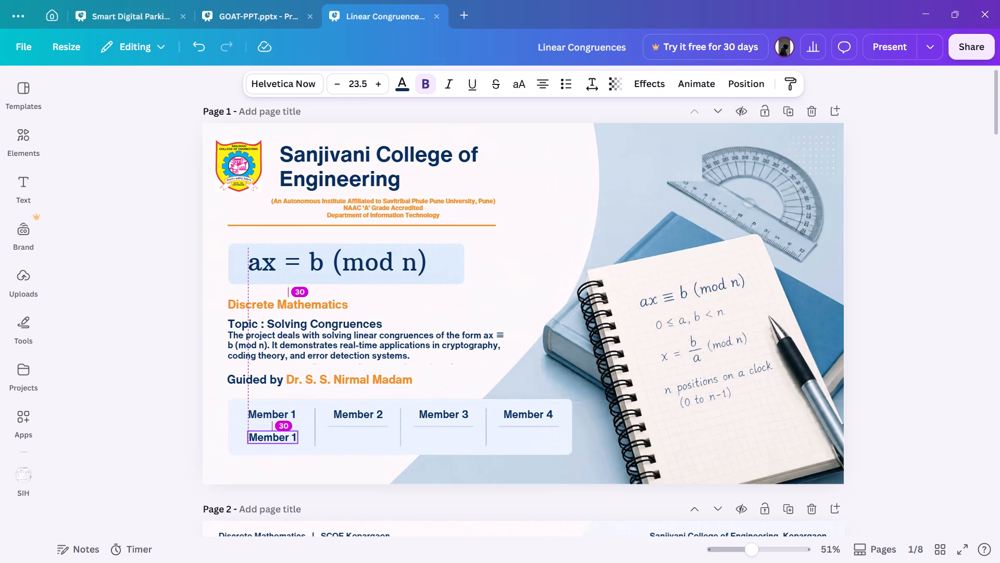
{"action": "left_click_drag", "start_coordinate": [267, 436], "coordinate": [267, 434]}
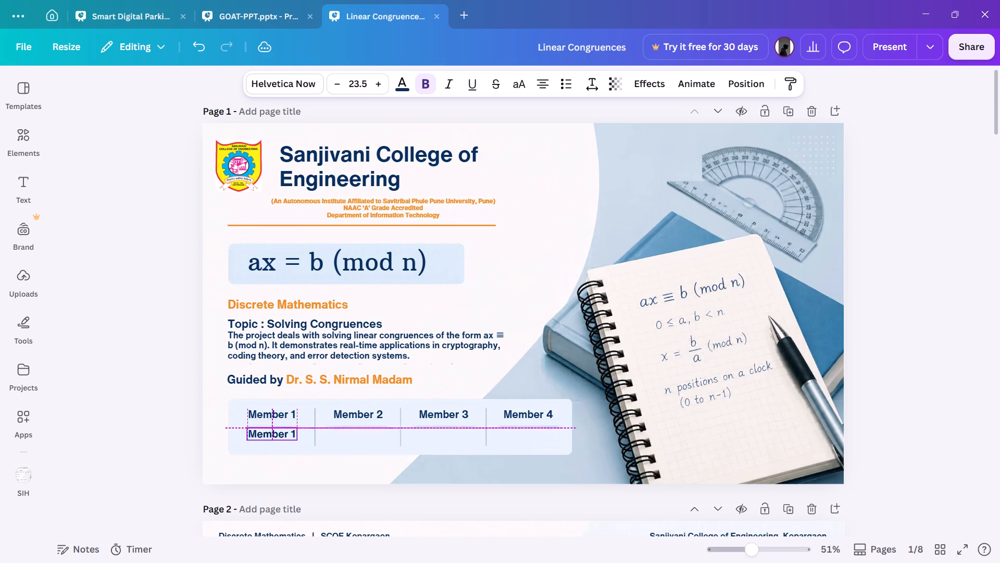
{"action": "left_click_drag", "start_coordinate": [267, 434], "coordinate": [267, 433]}
{"action": "left_click", "coordinate": [267, 433]}
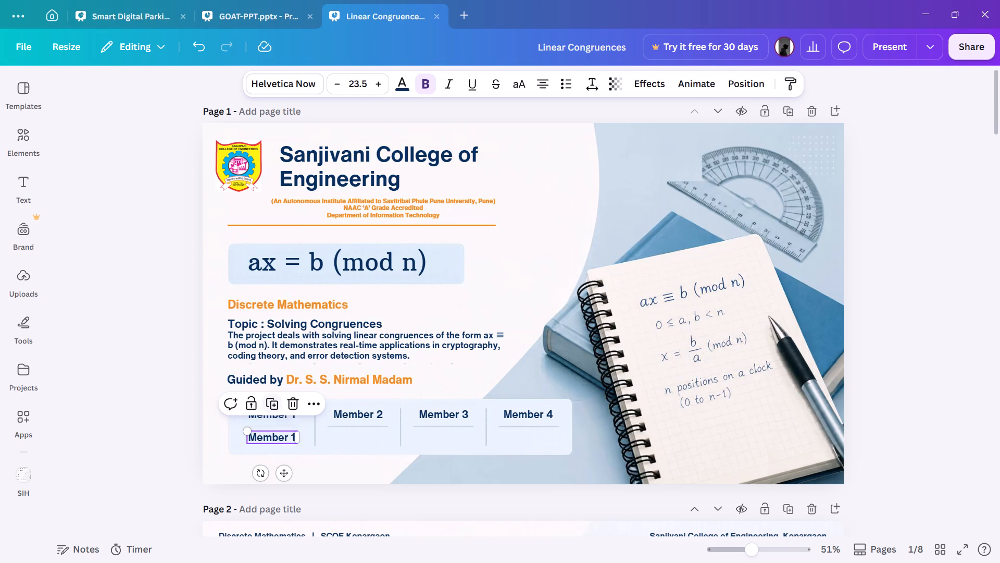
Duplicate the lower Member 1 label three times, placing the copies in a row beneath Member 2, Member 3 and Member 4.
{"action": "left_click", "coordinate": [273, 408]}
{"action": "left_click_drag", "start_coordinate": [274, 459], "coordinate": [357, 438]}
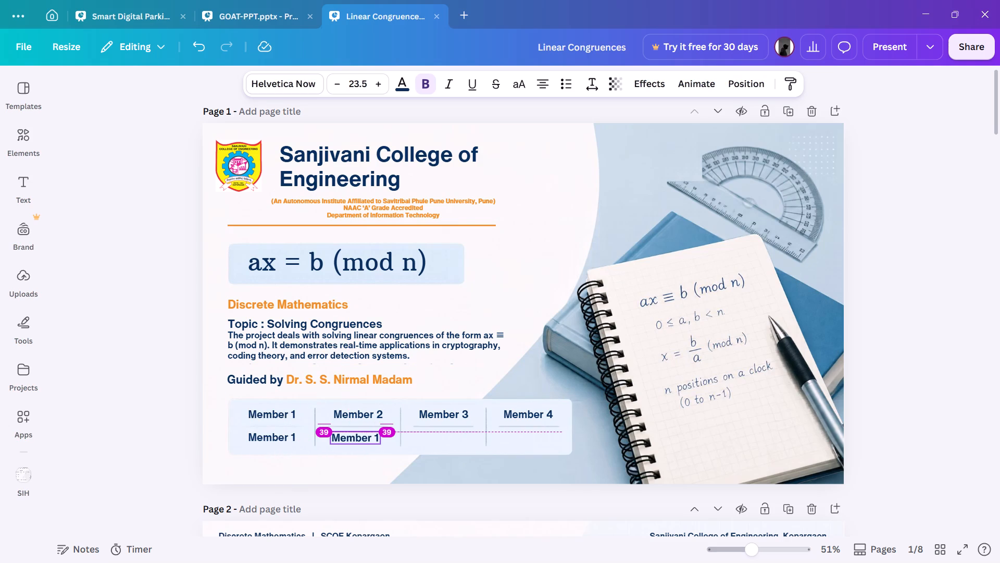
{"action": "left_click_drag", "start_coordinate": [357, 438], "coordinate": [357, 438]}
{"action": "left_click_drag", "start_coordinate": [357, 438], "coordinate": [357, 436]}
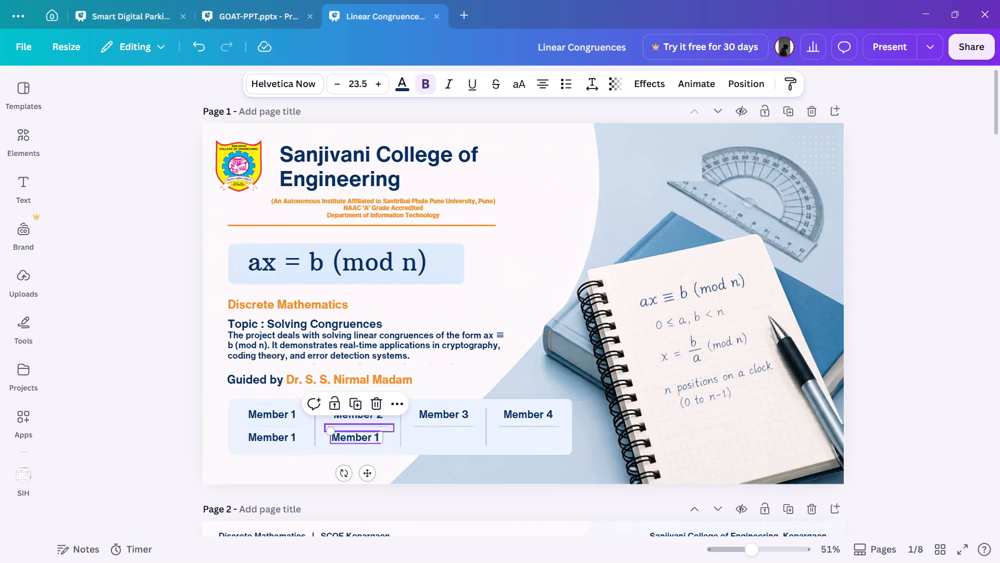
{"action": "left_click", "coordinate": [356, 405]}
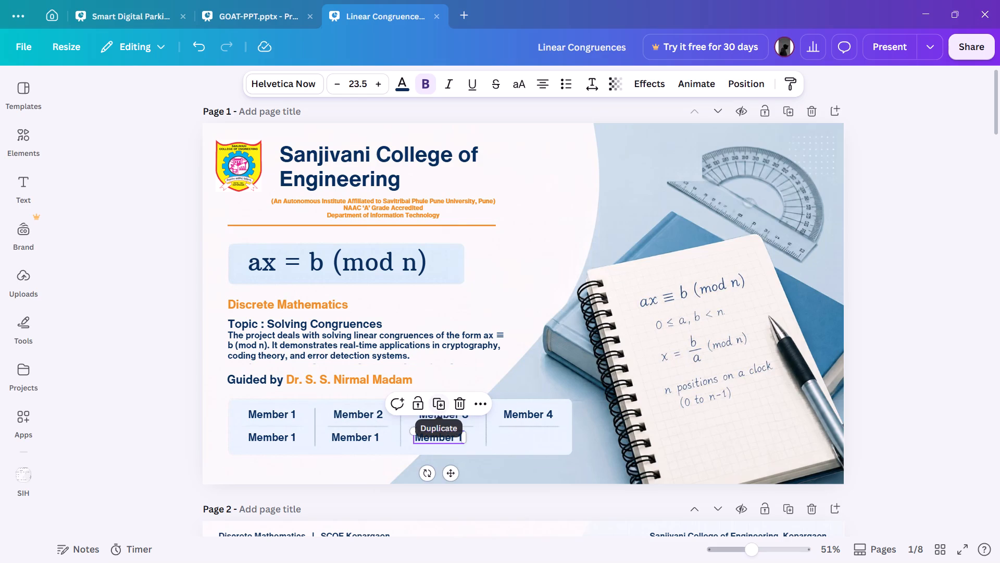
{"action": "left_click", "coordinate": [441, 402]}
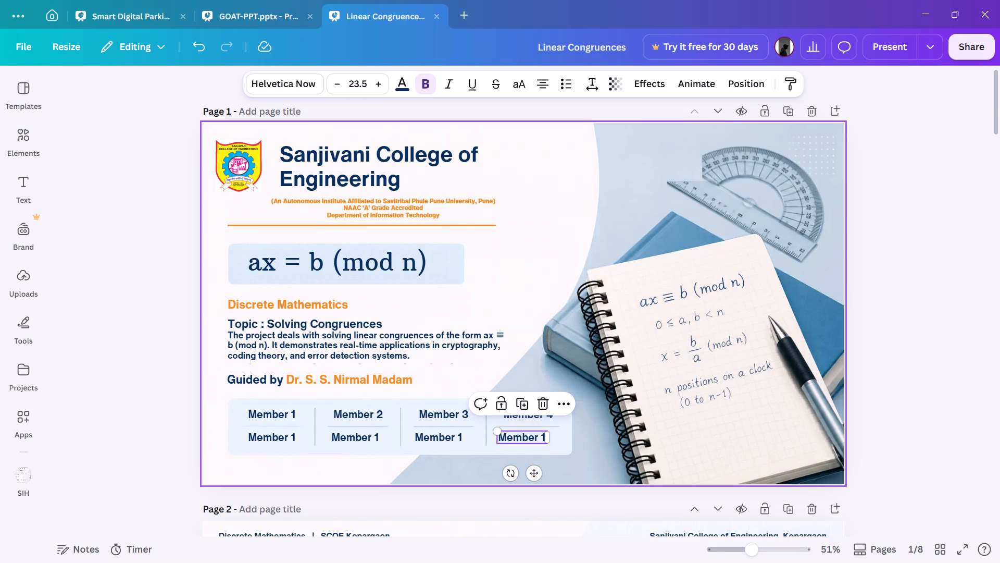
{"action": "left_click", "coordinate": [934, 290]}
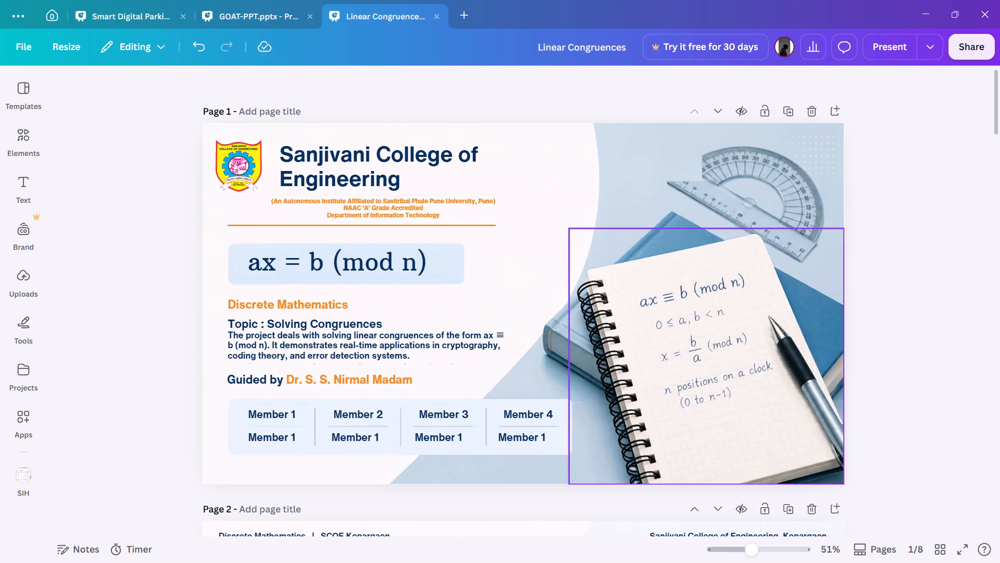
Centre the duplicated labels under the Member 3 and Member 4 headings, keeping them in line with the row.
{"action": "left_click_drag", "start_coordinate": [430, 437], "coordinate": [435, 437]}
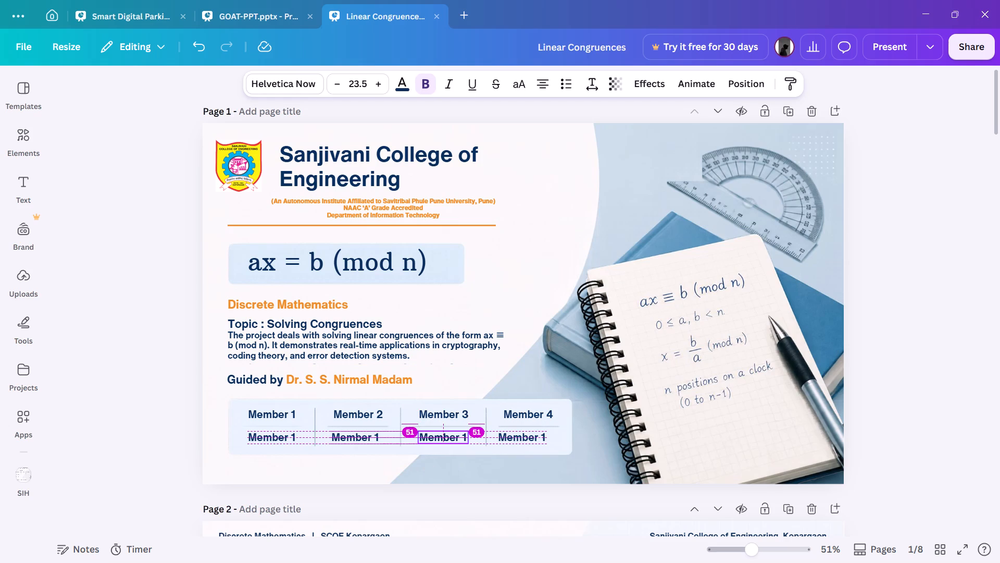
{"action": "left_click_drag", "start_coordinate": [435, 437], "coordinate": [435, 437]}
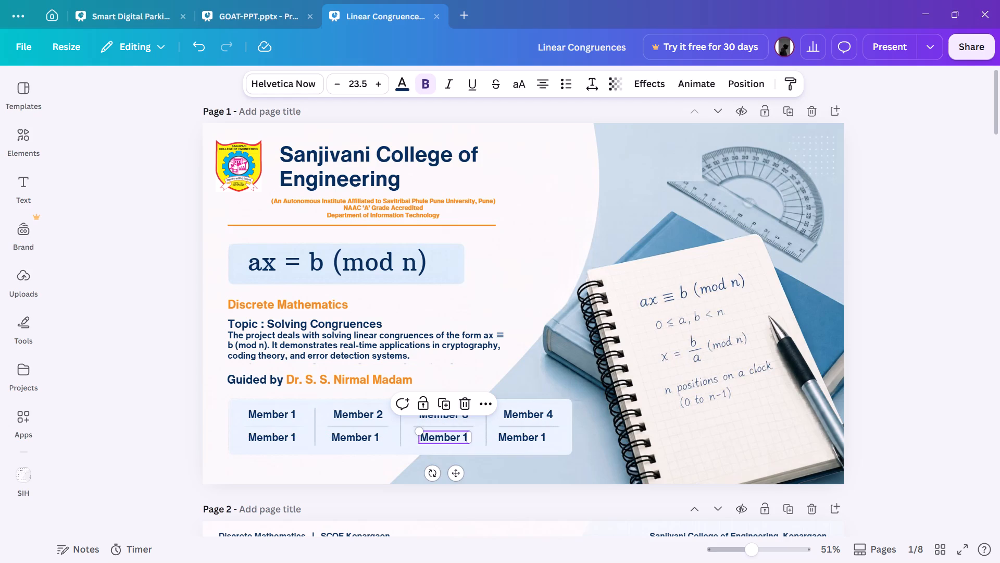
{"action": "left_click_drag", "start_coordinate": [529, 433], "coordinate": [534, 433]}
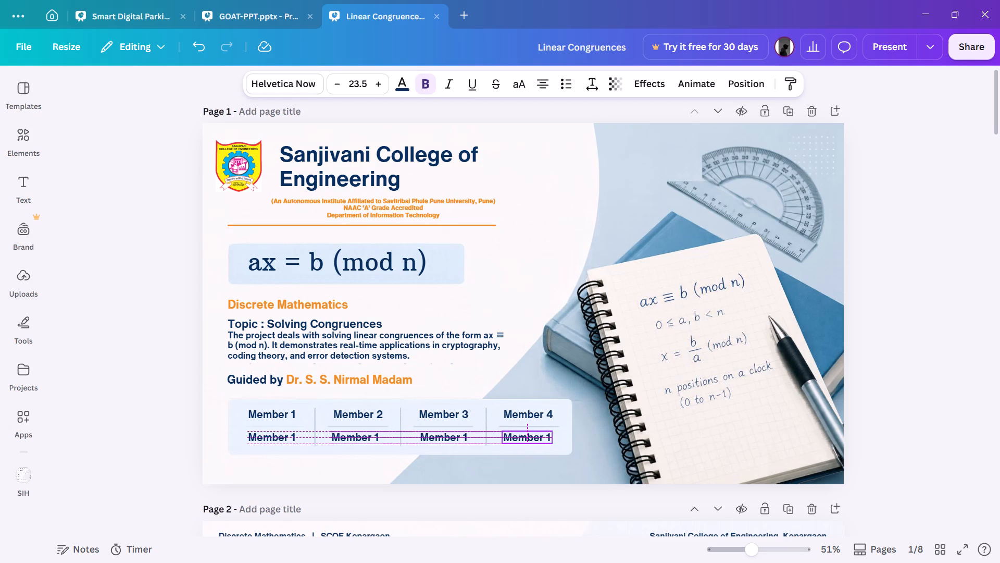
{"action": "left_click_drag", "start_coordinate": [534, 433], "coordinate": [534, 433]}
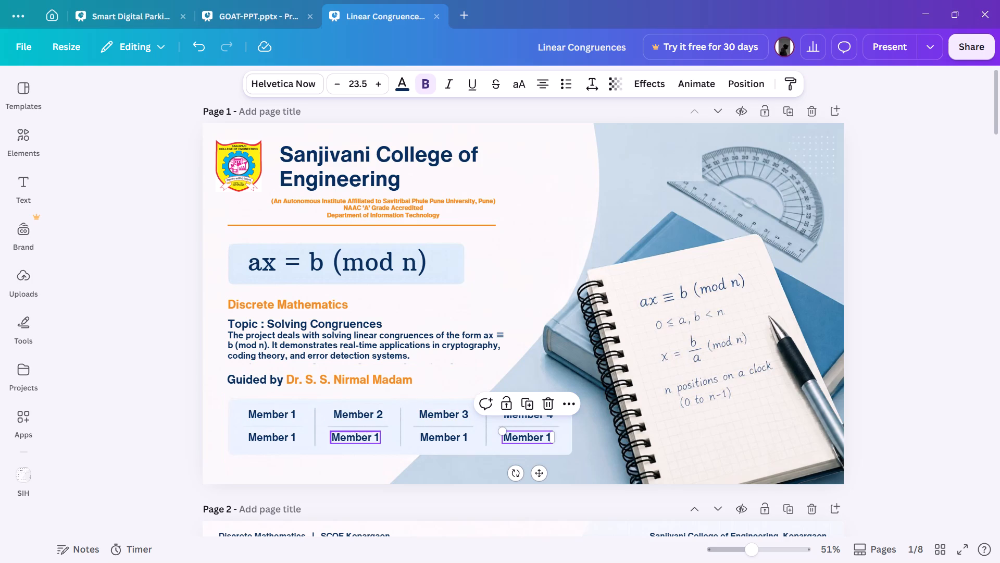
Replace the placeholder text under Member 1 with Shreya and under Member 2 with Shravan, both with a capital initial.
{"action": "double_click", "coordinate": [268, 439]}
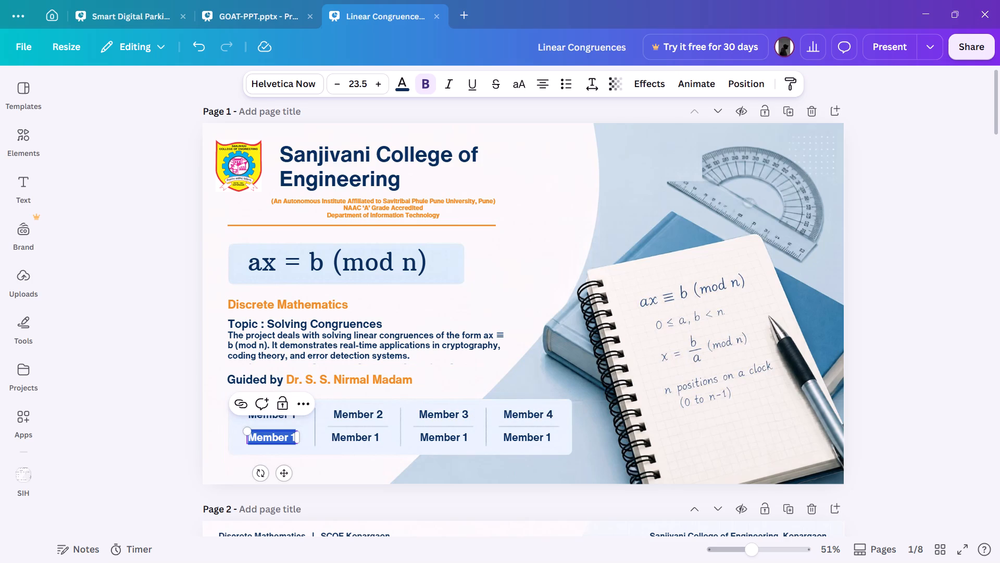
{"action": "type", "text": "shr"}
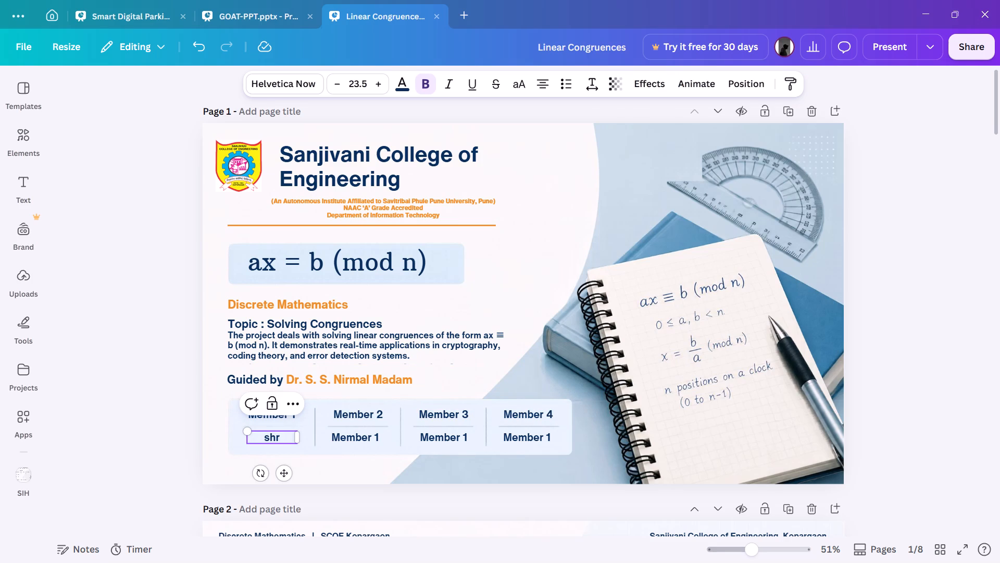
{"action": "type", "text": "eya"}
{"action": "left_click", "coordinate": [361, 432]}
{"action": "left_click", "coordinate": [358, 437]}
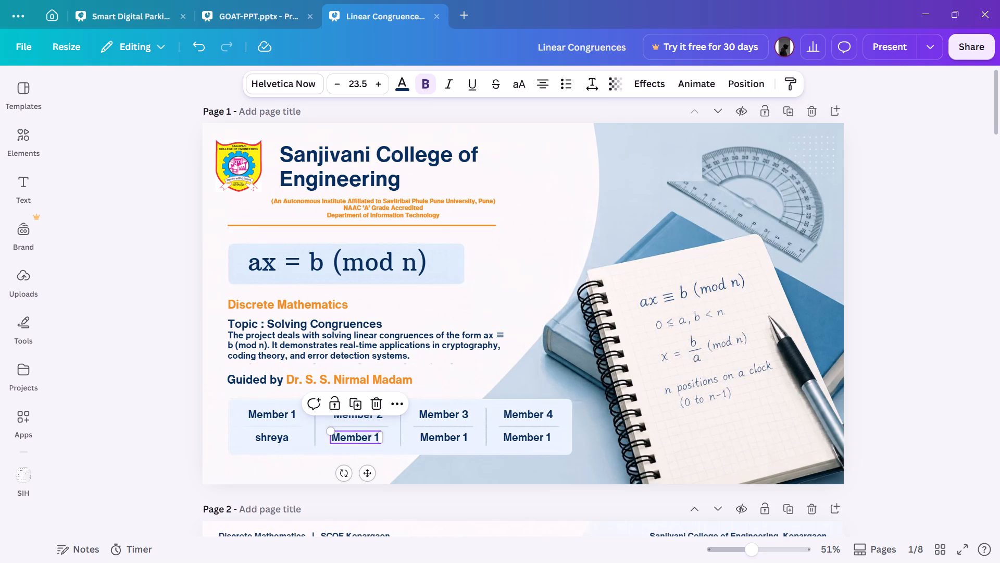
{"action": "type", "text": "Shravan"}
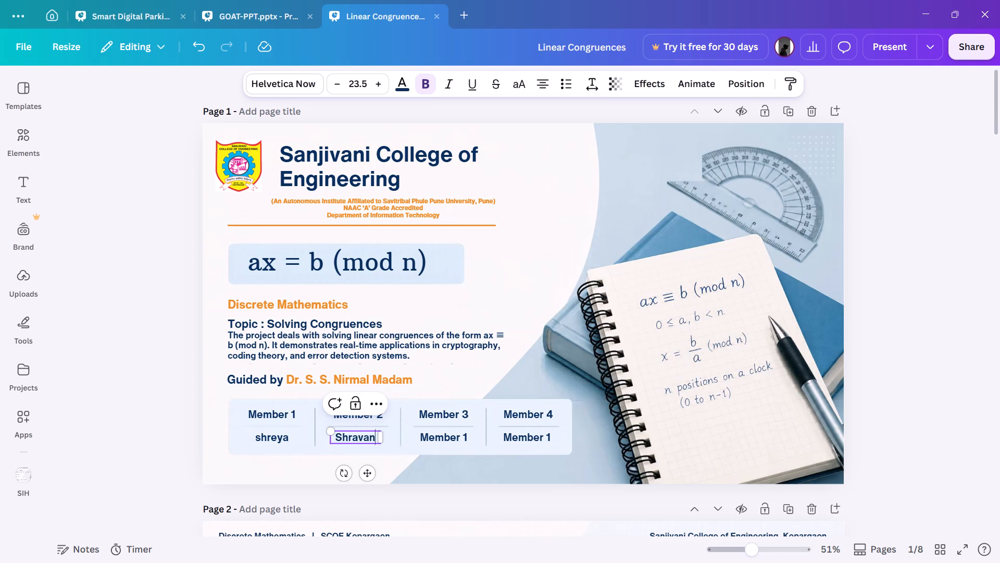
{"action": "left_click", "coordinate": [256, 433]}
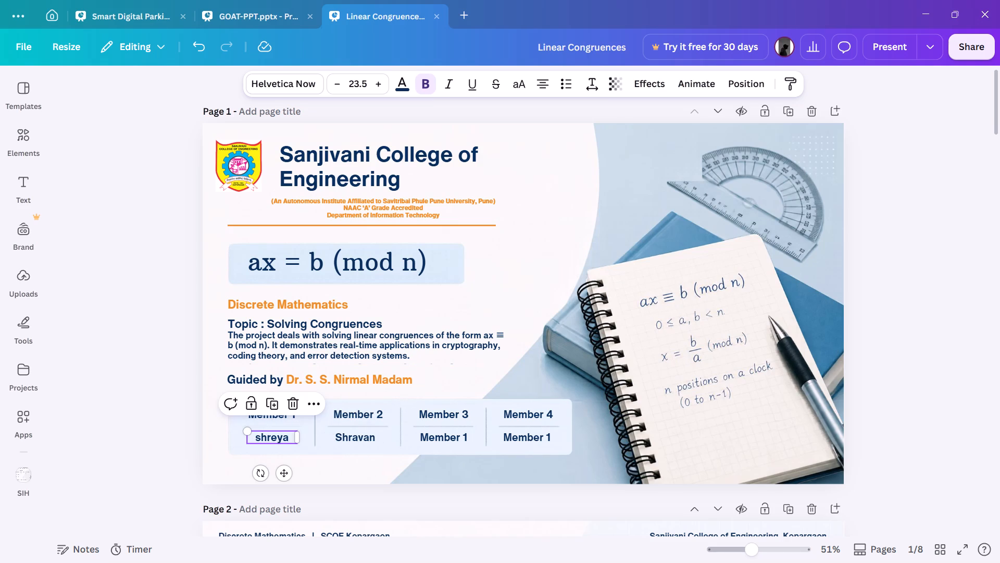
{"action": "left_click", "coordinate": [261, 433]}
{"action": "key", "text": "BackSpace"}
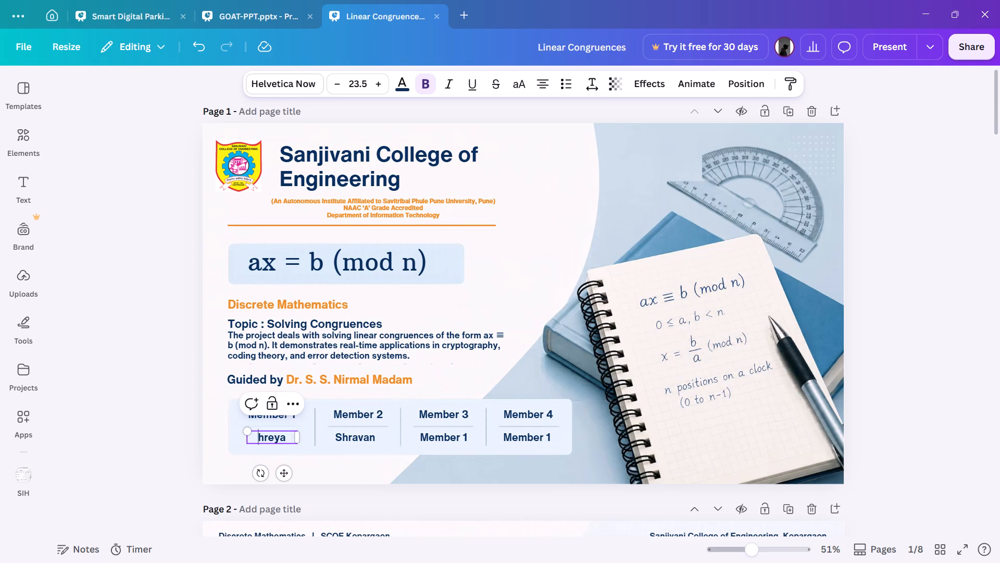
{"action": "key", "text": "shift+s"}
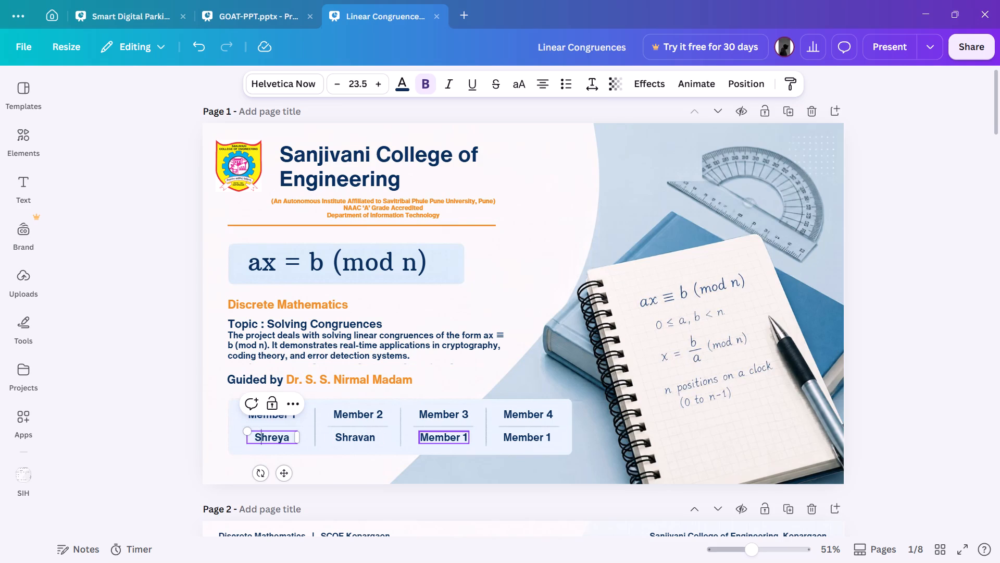
Replace the placeholder text under Member 3 with Vaishnavi and under Member 4 with Mahesh.
{"action": "left_click", "coordinate": [440, 436]}
{"action": "left_click", "coordinate": [440, 436]}
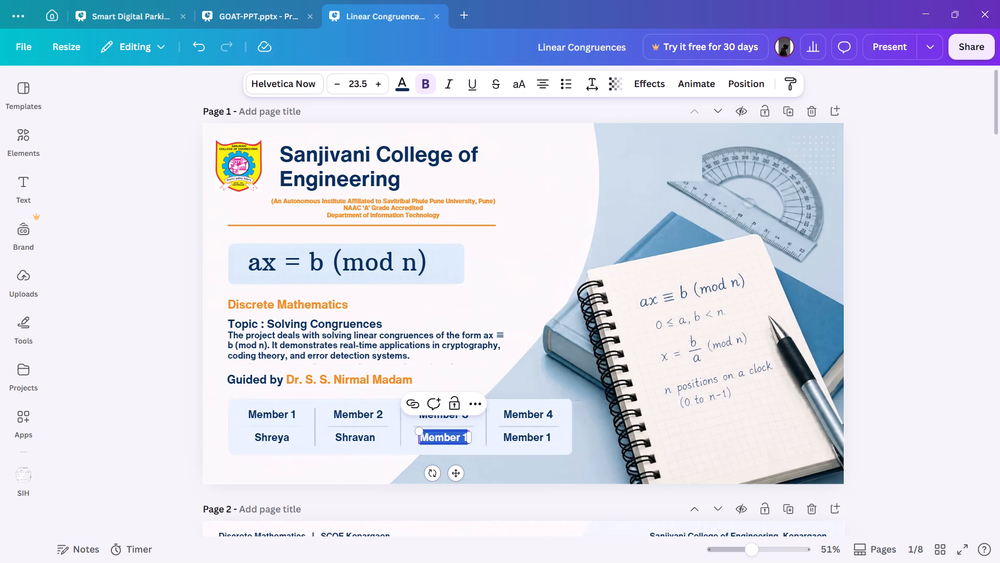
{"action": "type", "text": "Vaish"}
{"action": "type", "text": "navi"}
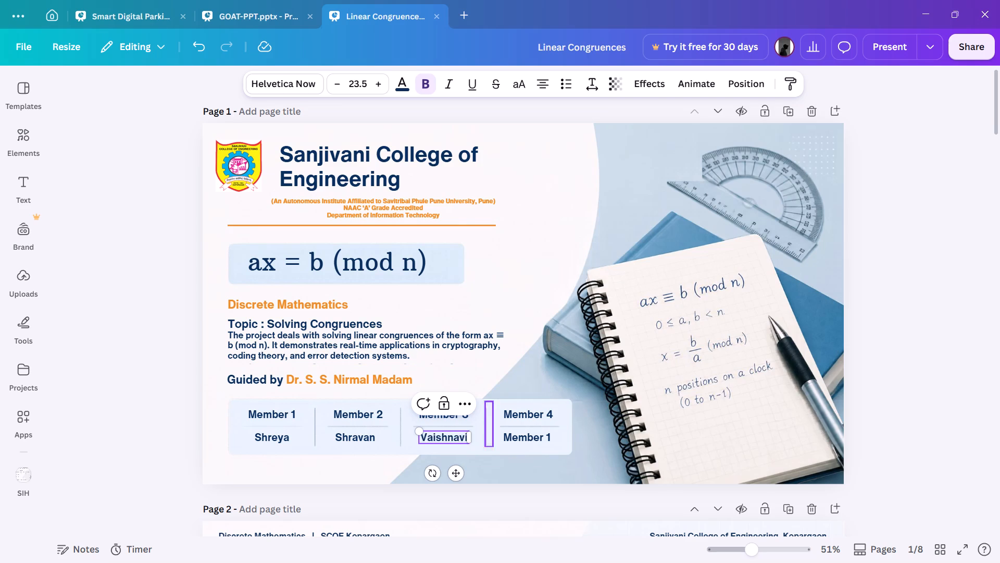
{"action": "left_click", "coordinate": [513, 436]}
{"action": "left_click", "coordinate": [513, 436]}
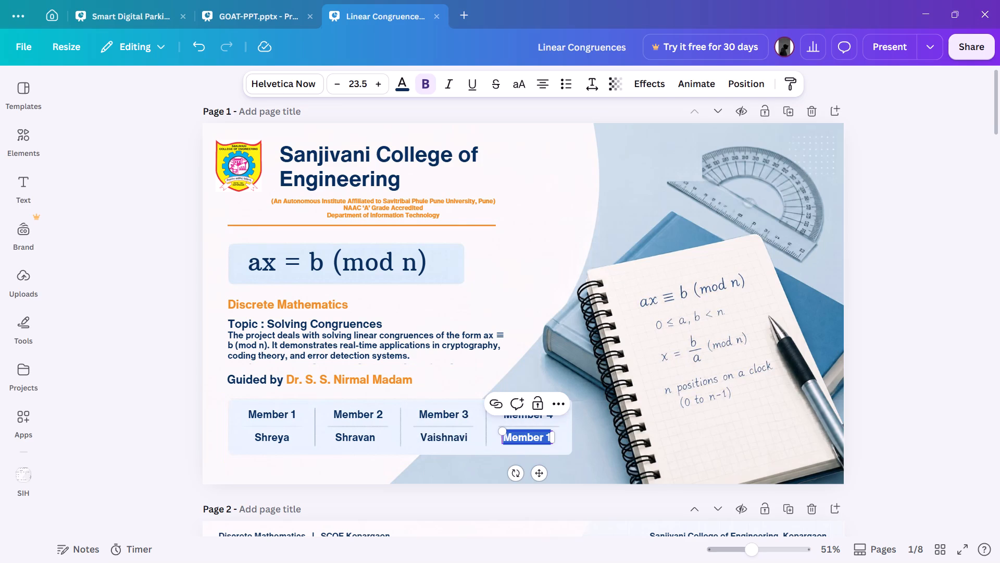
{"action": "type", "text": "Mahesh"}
{"action": "left_click", "coordinate": [905, 373]}
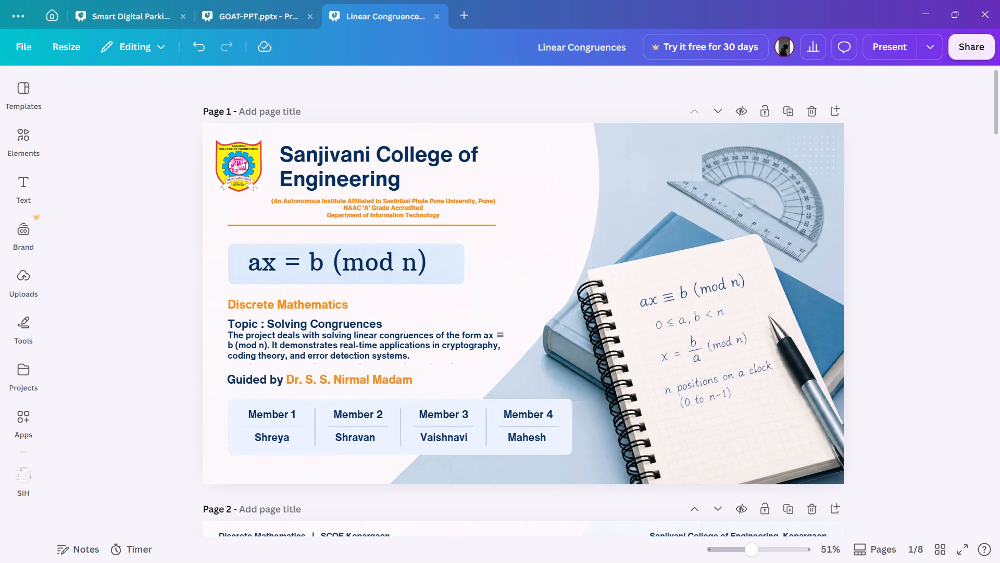
Save the Linear Congruences presentation.
{"action": "key", "text": "ctrl+s"}
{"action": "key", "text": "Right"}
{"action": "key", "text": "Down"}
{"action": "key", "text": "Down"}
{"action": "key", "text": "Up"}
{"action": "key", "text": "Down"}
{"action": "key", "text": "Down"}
In the Problem Statement page's footer, replace Member 1 with Shreya and Member 2 with Shravan.
{"action": "scroll", "coordinate": [836, 363], "scroll_direction": "down", "scroll_amount": 1}
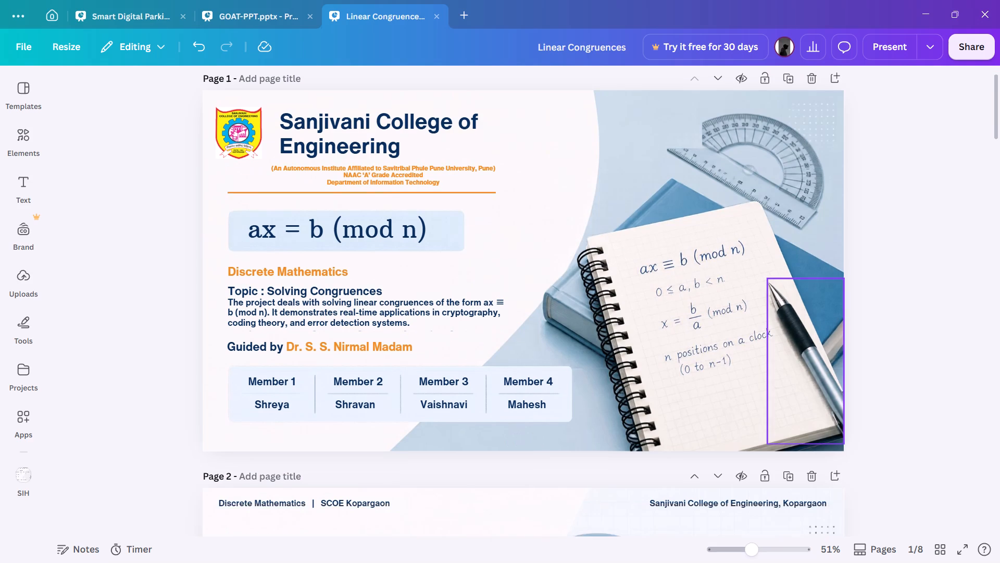
{"action": "scroll", "coordinate": [836, 363], "scroll_direction": "down", "scroll_amount": 1}
{"action": "left_click", "coordinate": [919, 316]}
{"action": "scroll", "coordinate": [919, 316], "scroll_direction": "down", "scroll_amount": 4}
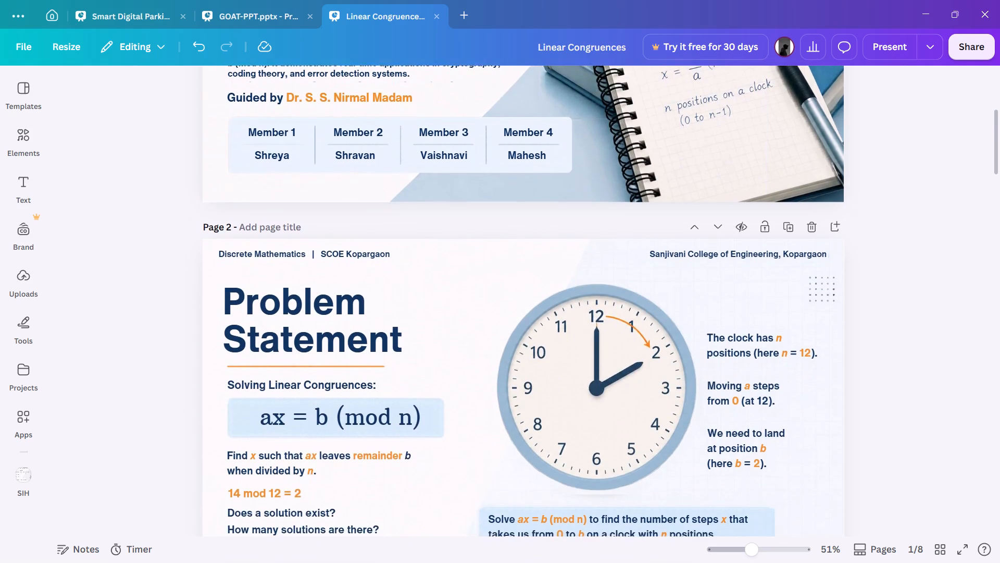
{"action": "scroll", "coordinate": [919, 316], "scroll_direction": "down", "scroll_amount": 1}
{"action": "left_click", "coordinate": [898, 250]}
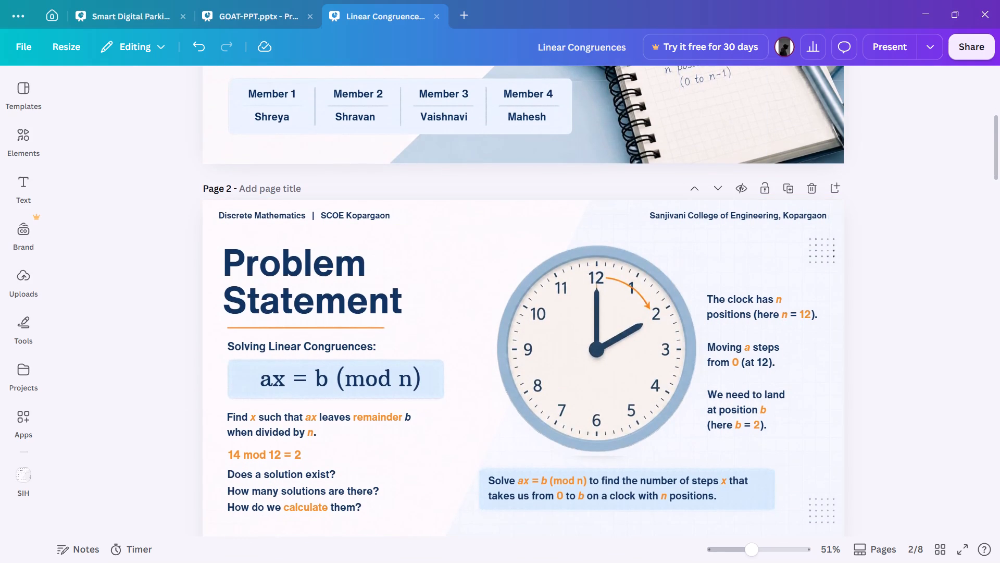
{"action": "scroll", "coordinate": [898, 250], "scroll_direction": "down", "scroll_amount": 3}
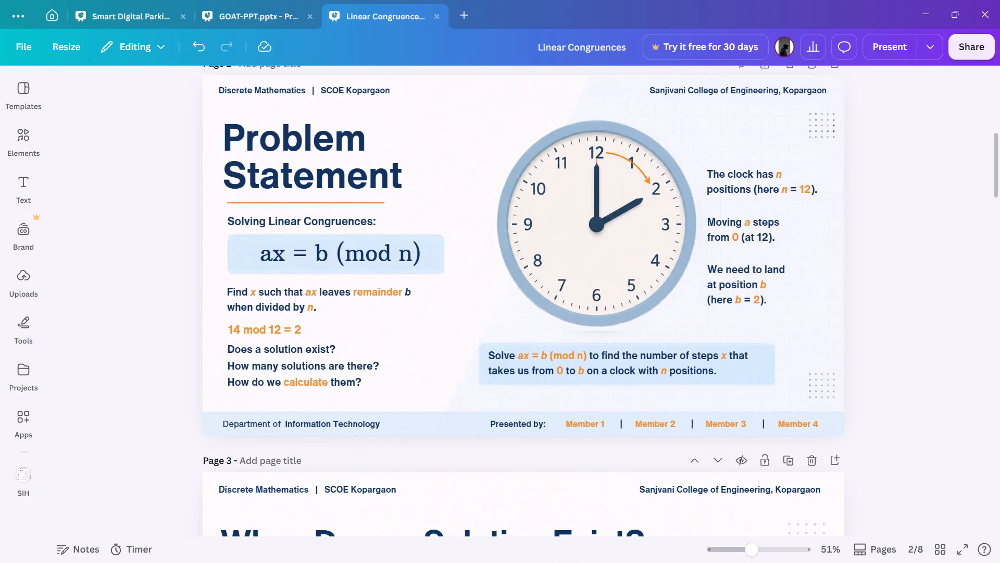
{"action": "left_click", "coordinate": [595, 424]}
{"action": "double_click", "coordinate": [590, 422]}
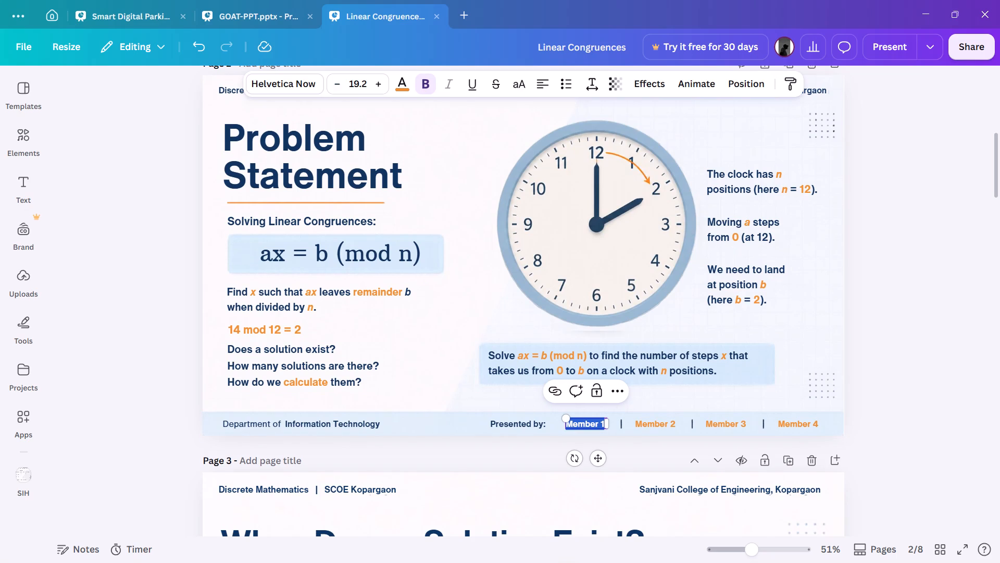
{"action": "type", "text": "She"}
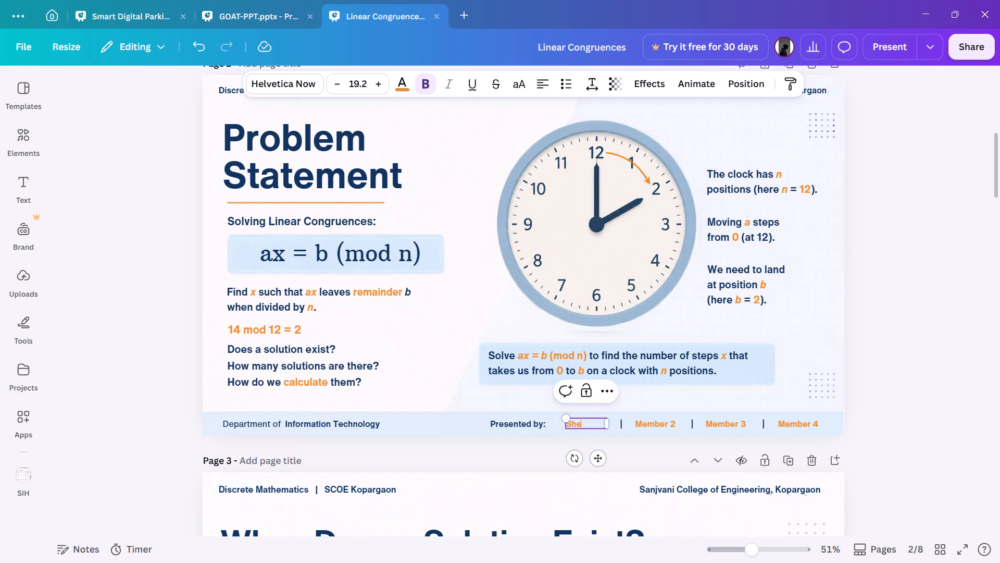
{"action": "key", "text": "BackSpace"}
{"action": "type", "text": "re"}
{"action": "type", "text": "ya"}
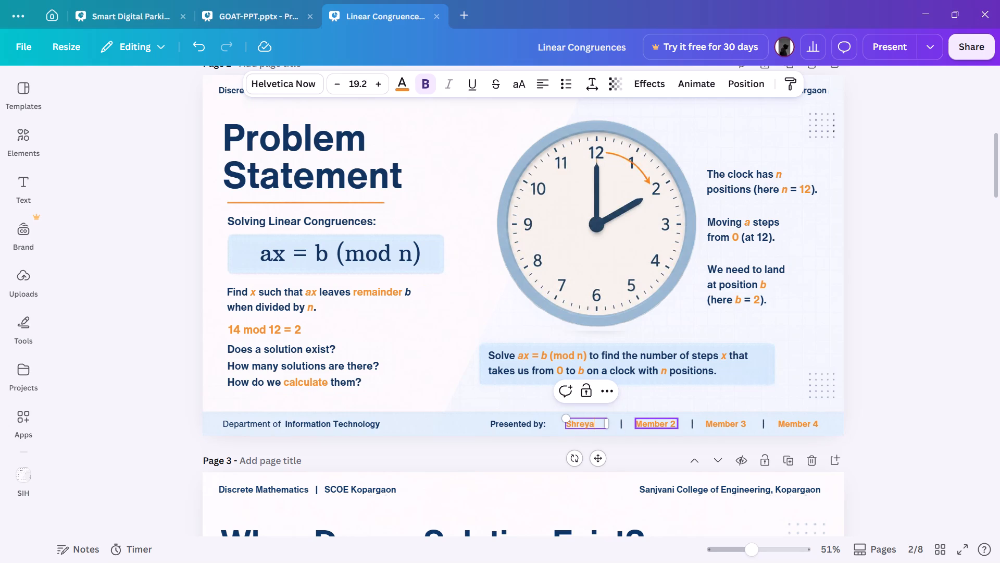
{"action": "double_click", "coordinate": [647, 424]}
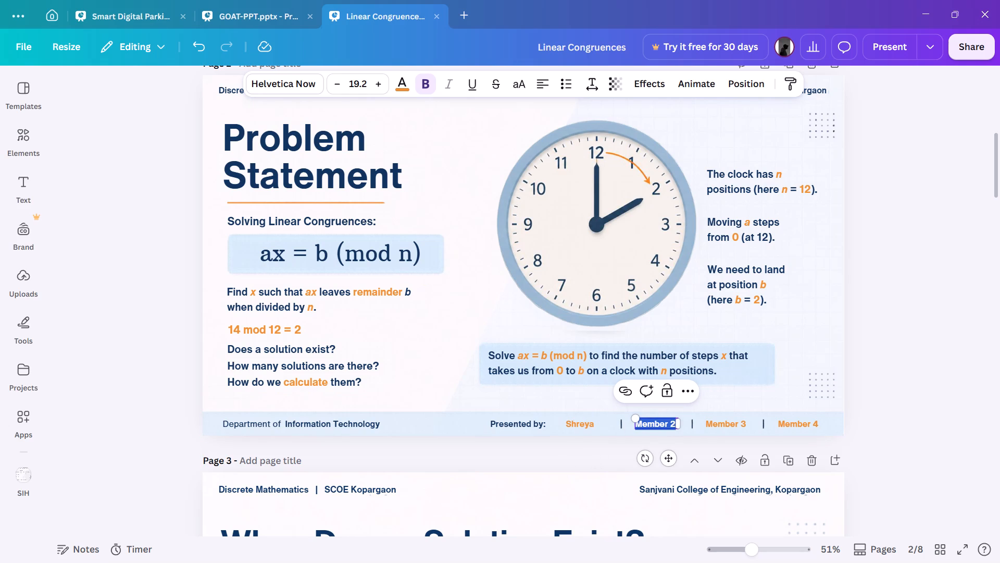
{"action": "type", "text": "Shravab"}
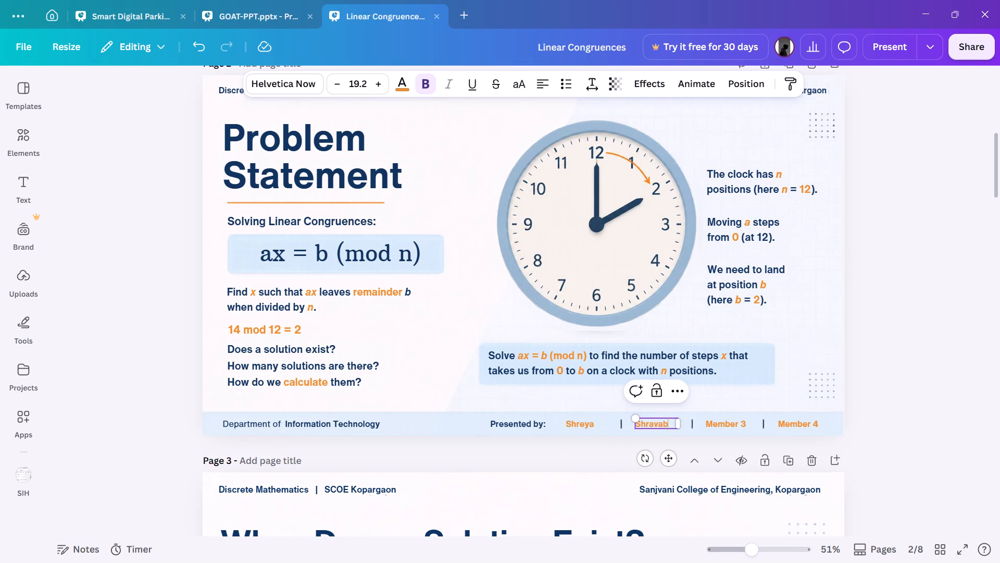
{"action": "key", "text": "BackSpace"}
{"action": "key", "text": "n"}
In the Problem Statement page's footer, replace Member 3 with Vaishnavi and Member 4 with Mahesh.
{"action": "double_click", "coordinate": [731, 422]}
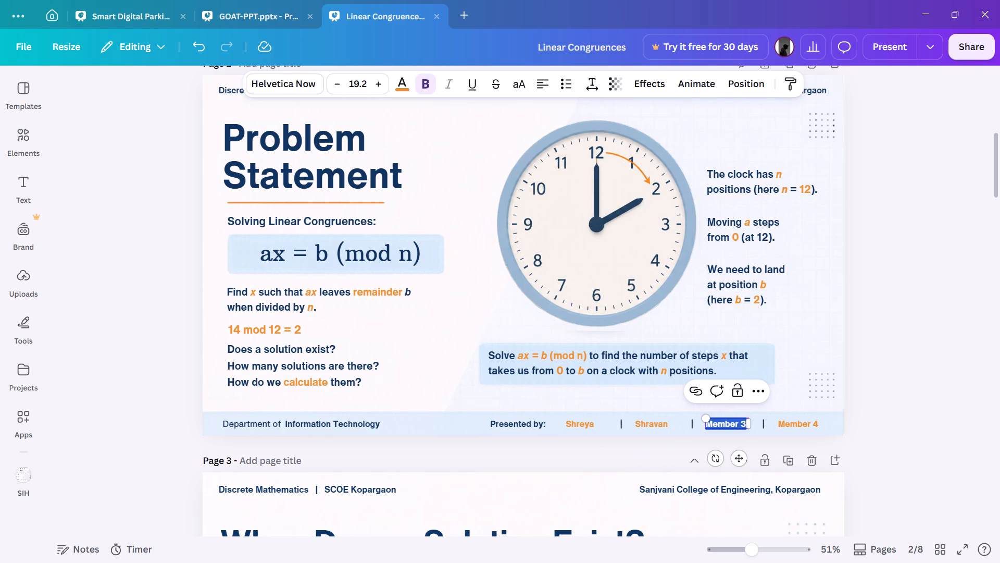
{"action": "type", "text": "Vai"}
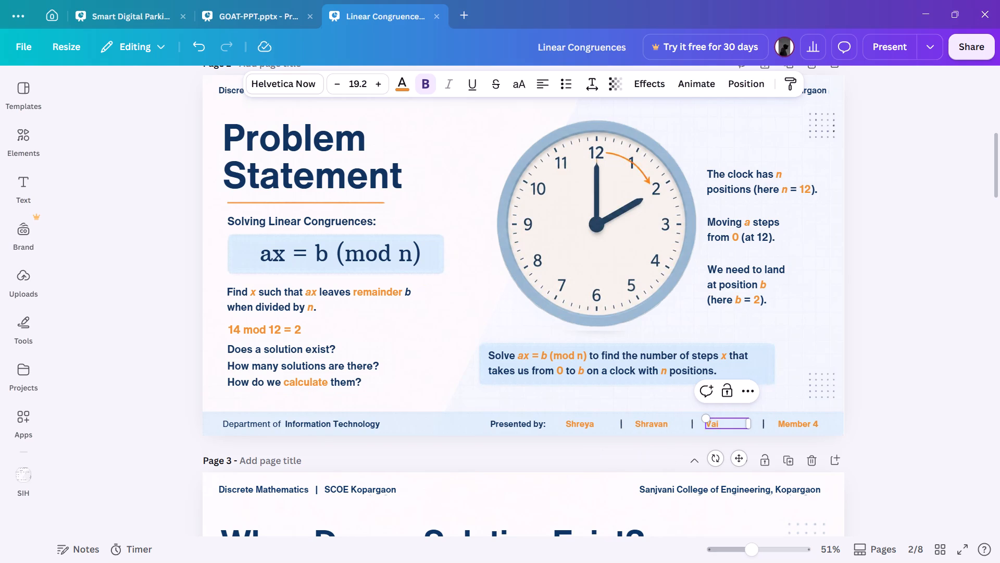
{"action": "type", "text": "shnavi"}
{"action": "double_click", "coordinate": [794, 424]}
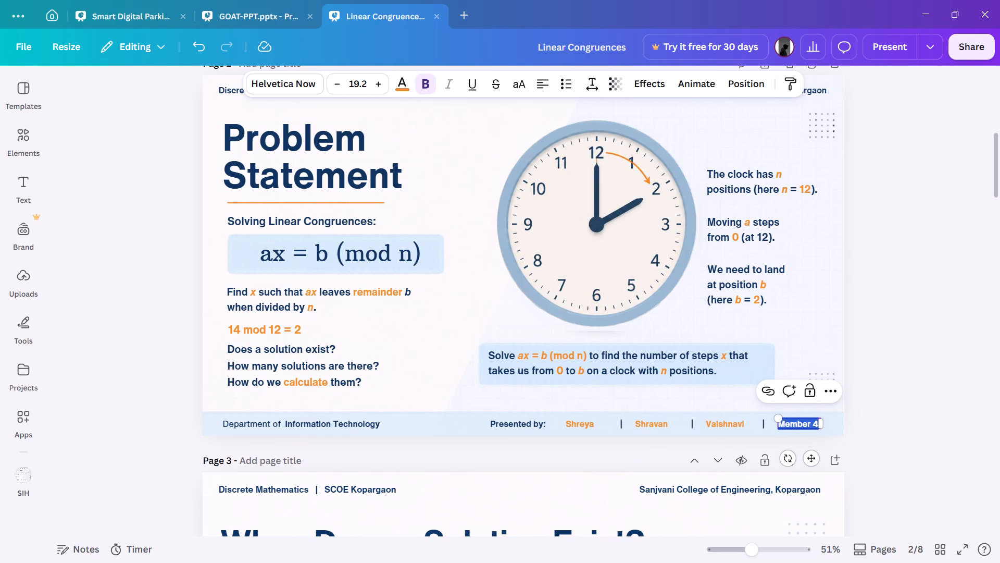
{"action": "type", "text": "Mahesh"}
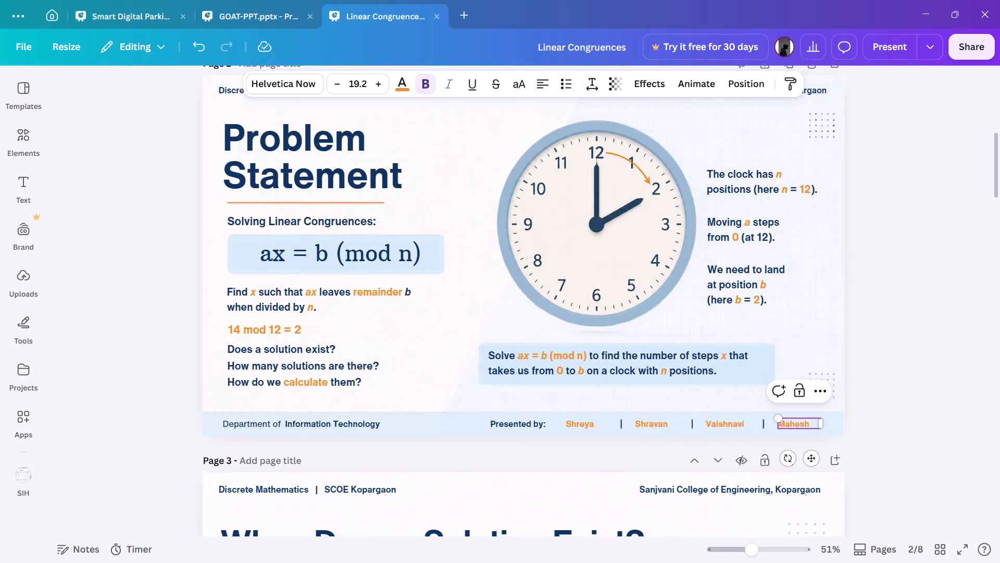
{"action": "left_click", "coordinate": [898, 411]}
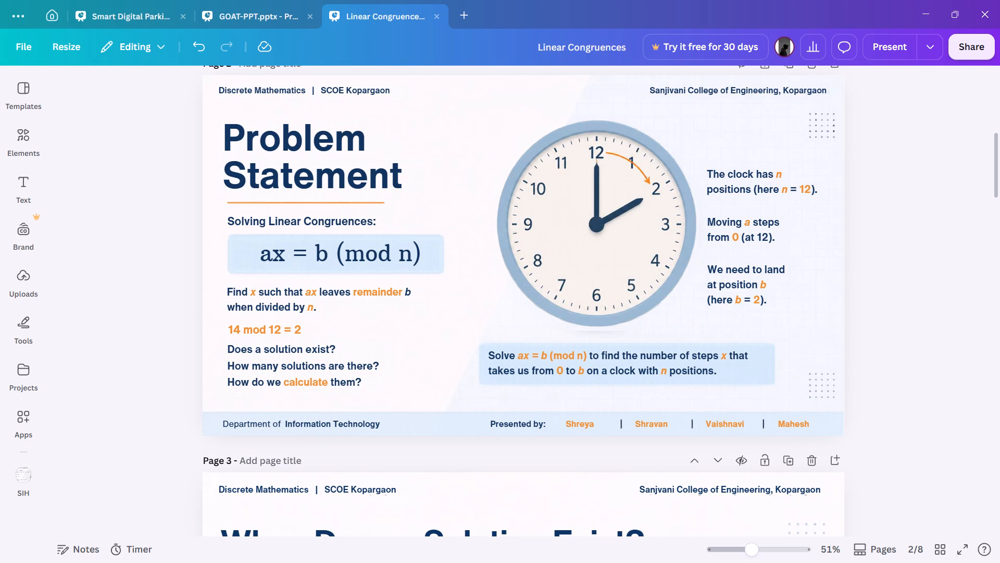
In the footer of page 3, When Does a Solution Exist?, replace Member 1 with Shreya and Member 2 with Shravan.
{"action": "scroll", "coordinate": [898, 411], "scroll_direction": "down", "scroll_amount": 5}
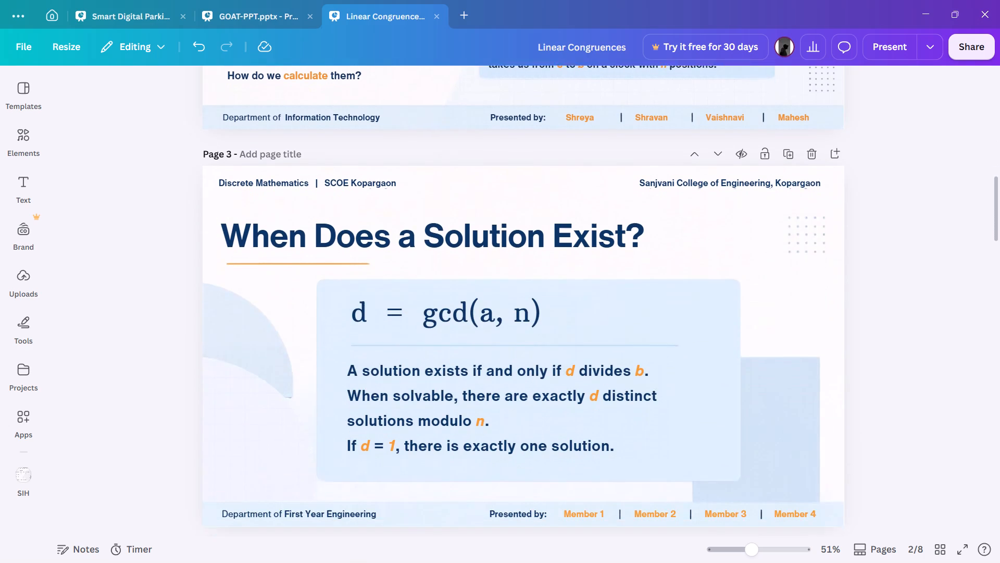
{"action": "scroll", "coordinate": [898, 411], "scroll_direction": "down", "scroll_amount": 3}
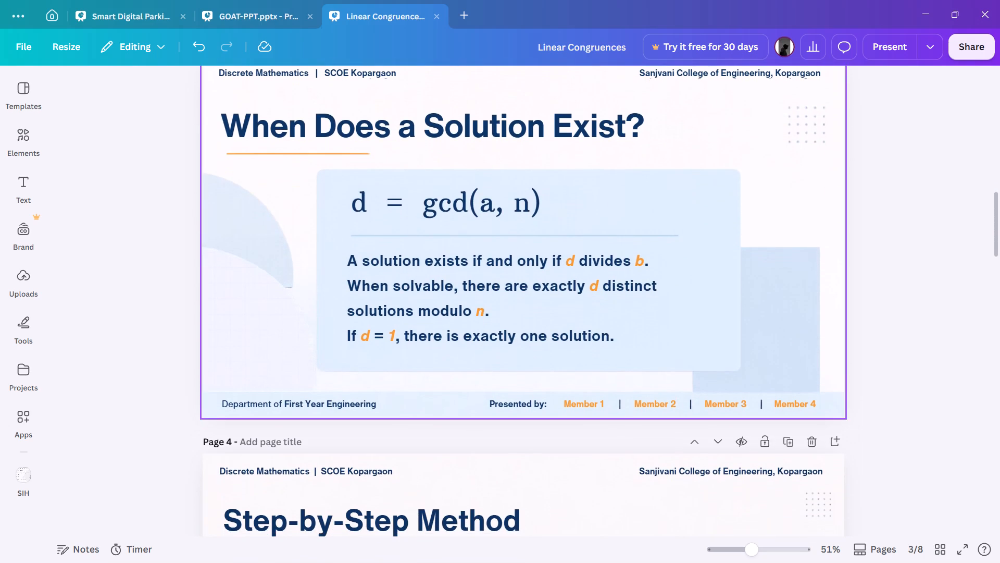
{"action": "double_click", "coordinate": [585, 404]}
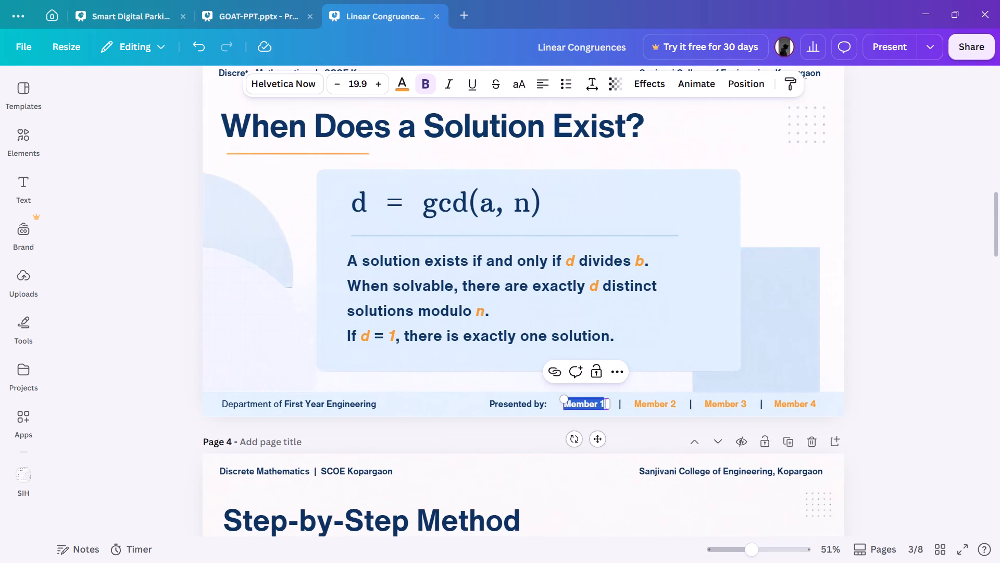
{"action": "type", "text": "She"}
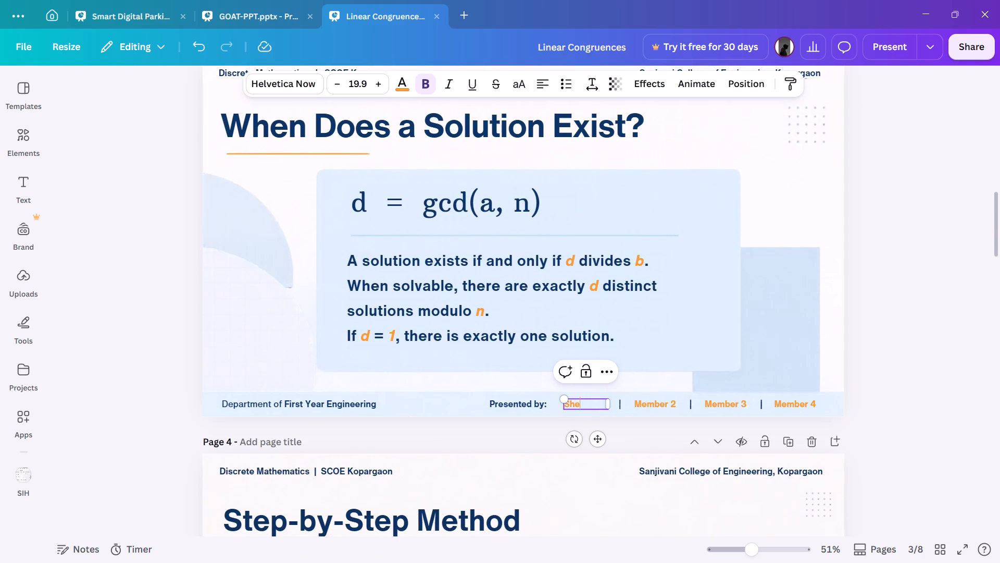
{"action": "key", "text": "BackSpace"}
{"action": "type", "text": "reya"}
{"action": "double_click", "coordinate": [647, 403]}
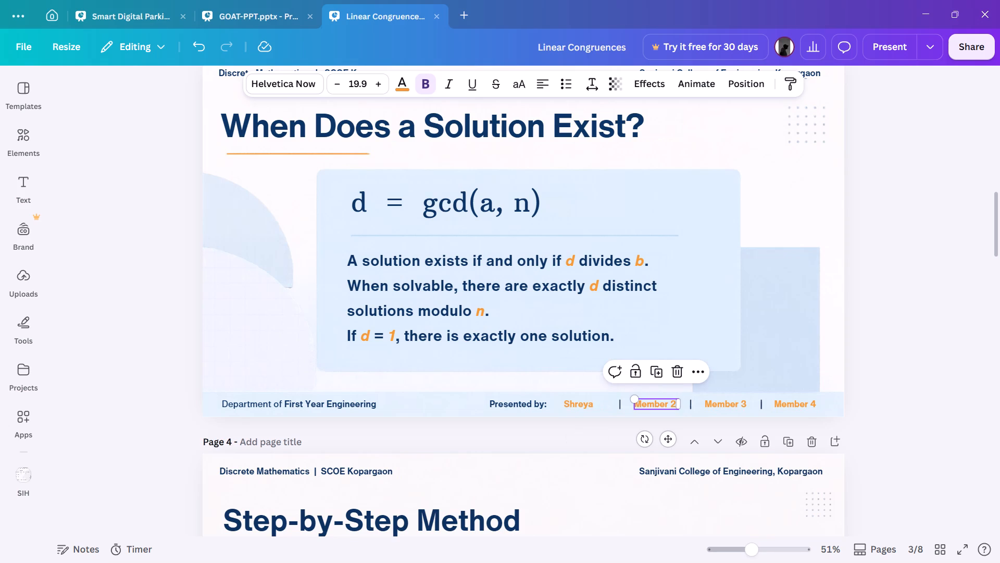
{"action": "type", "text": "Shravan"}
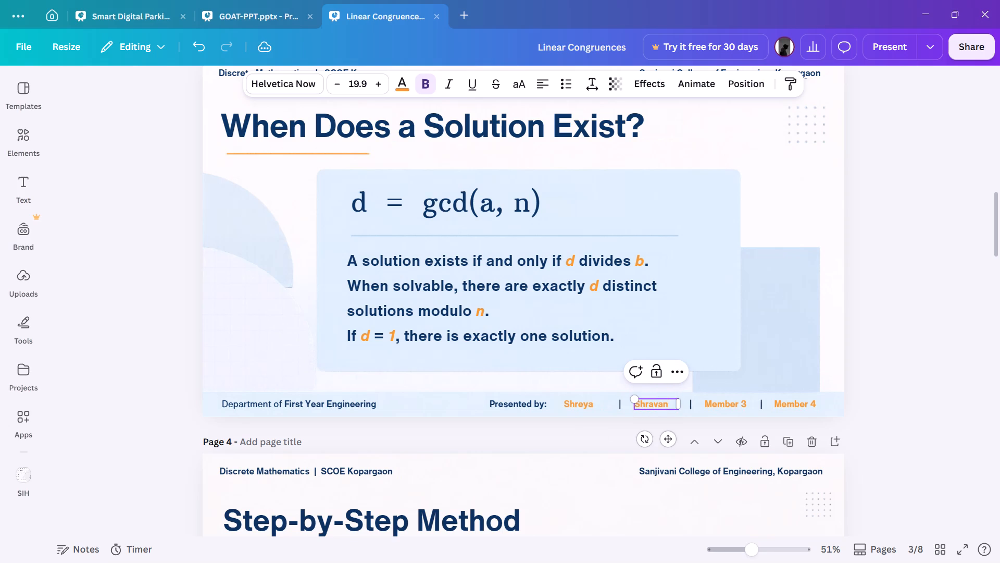
In the page 3 footer, replace Member 3 with Vaishnavi and Member 4 with Mahesh.
{"action": "double_click", "coordinate": [725, 401]}
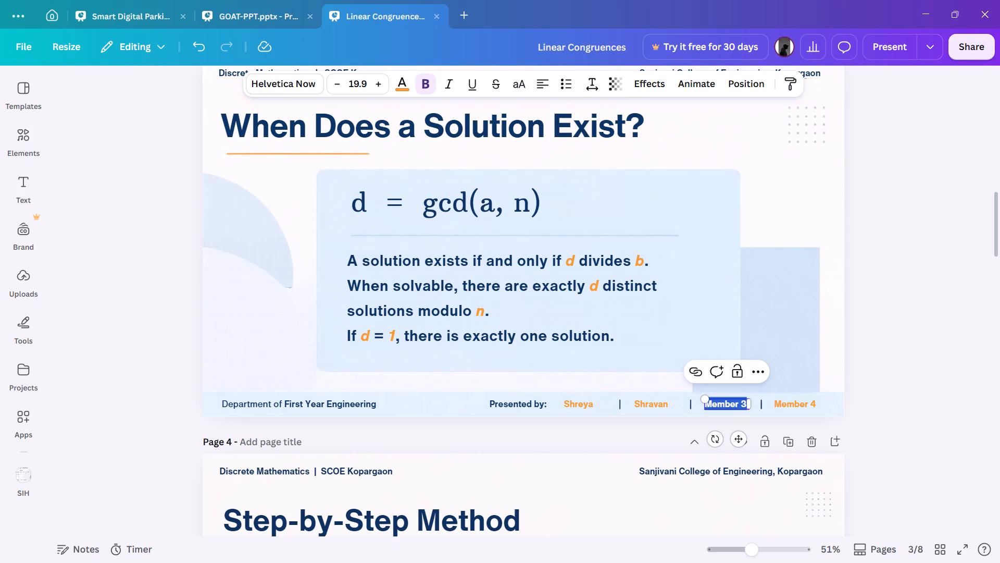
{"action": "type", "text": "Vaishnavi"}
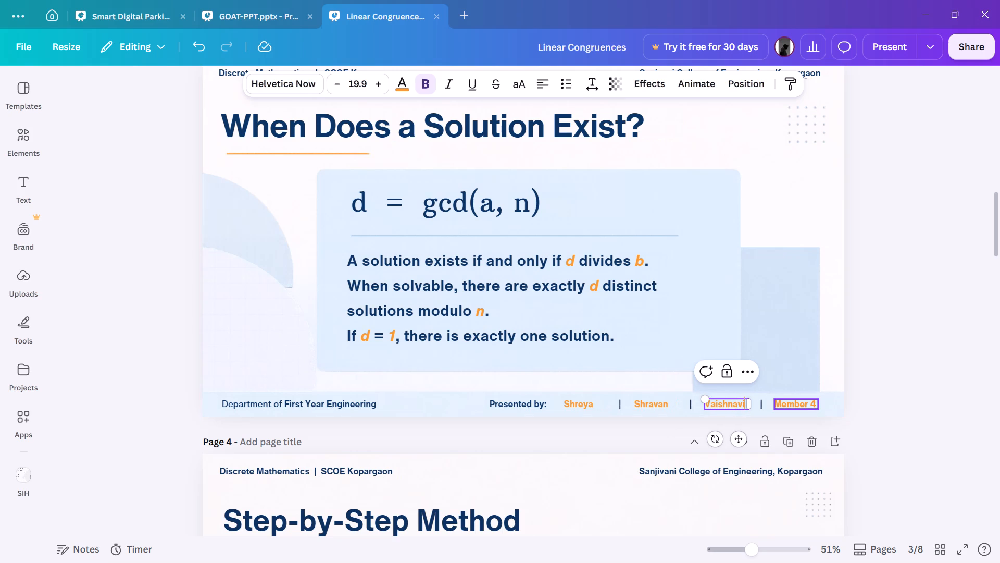
{"action": "double_click", "coordinate": [783, 398]}
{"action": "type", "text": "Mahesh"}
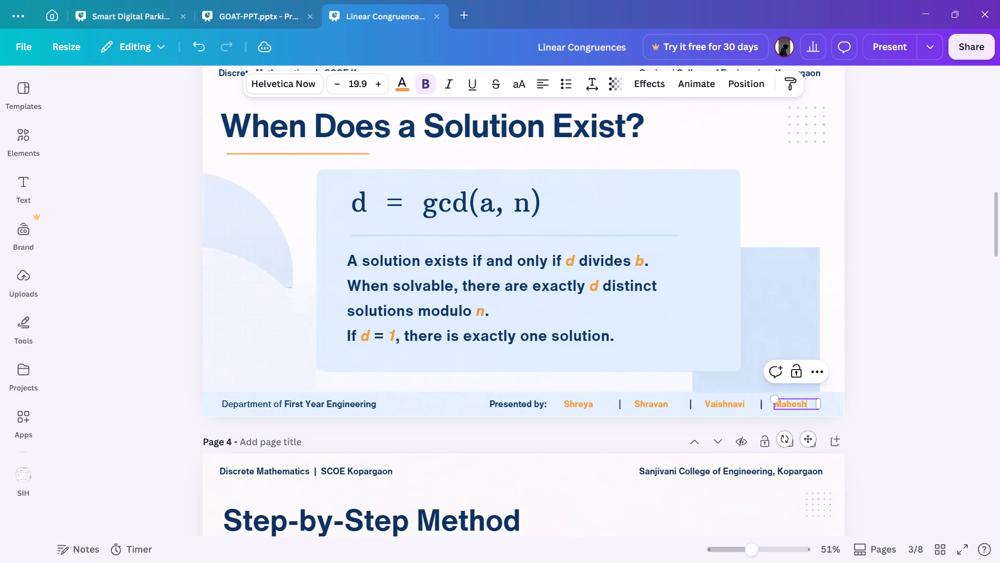
{"action": "left_click", "coordinate": [905, 426]}
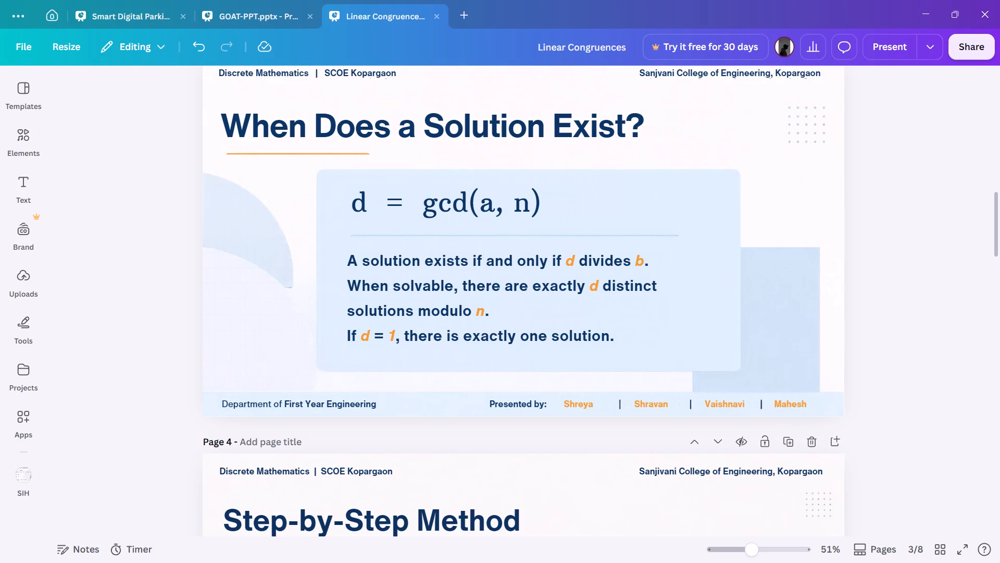
In the footer of page 4, Step-by-Step Method, replace Member 1 with Shreya and Member 2 with Shravan.
{"action": "scroll", "coordinate": [905, 426], "scroll_direction": "down", "scroll_amount": 6}
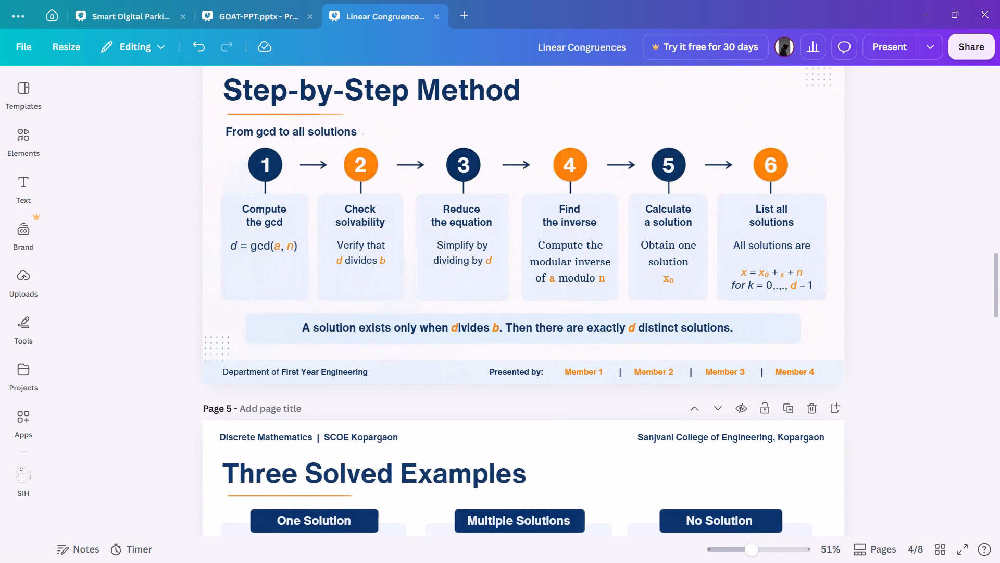
{"action": "double_click", "coordinate": [577, 371]}
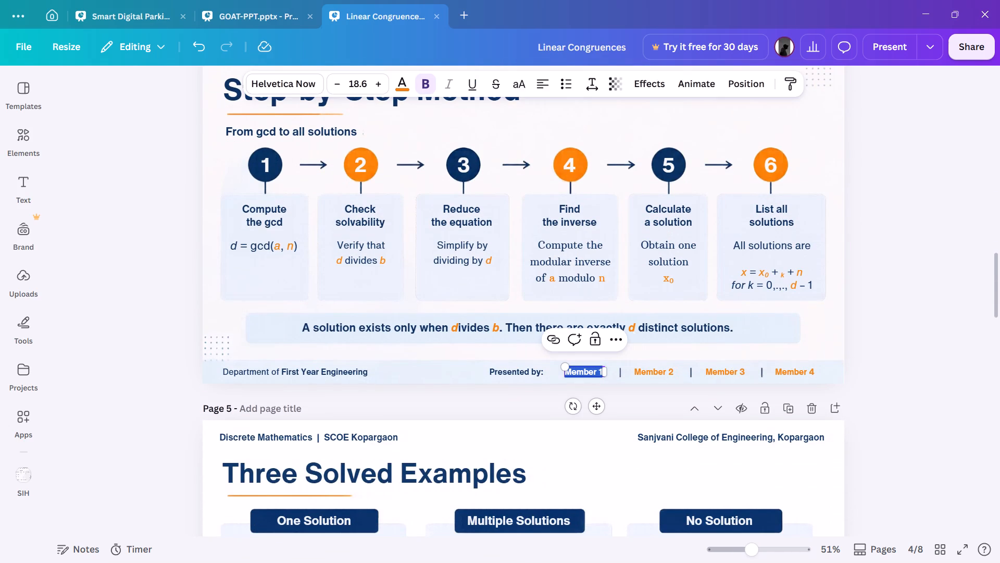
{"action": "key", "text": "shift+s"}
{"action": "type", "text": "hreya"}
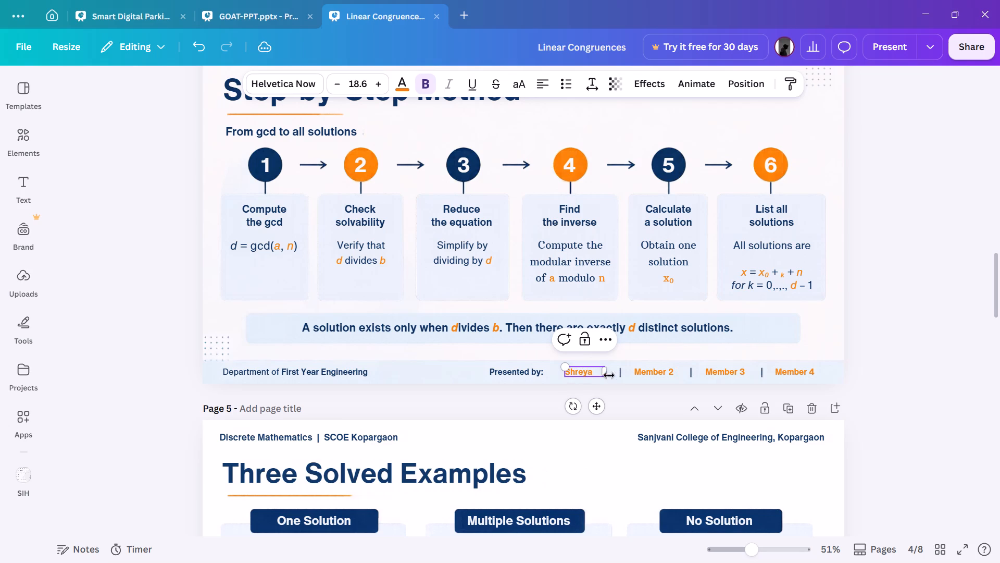
{"action": "double_click", "coordinate": [649, 368]}
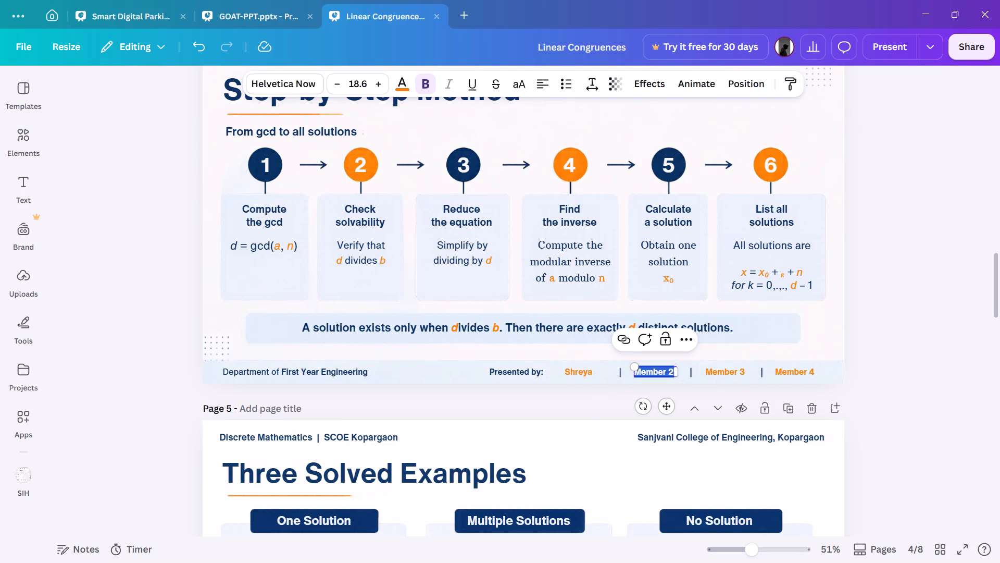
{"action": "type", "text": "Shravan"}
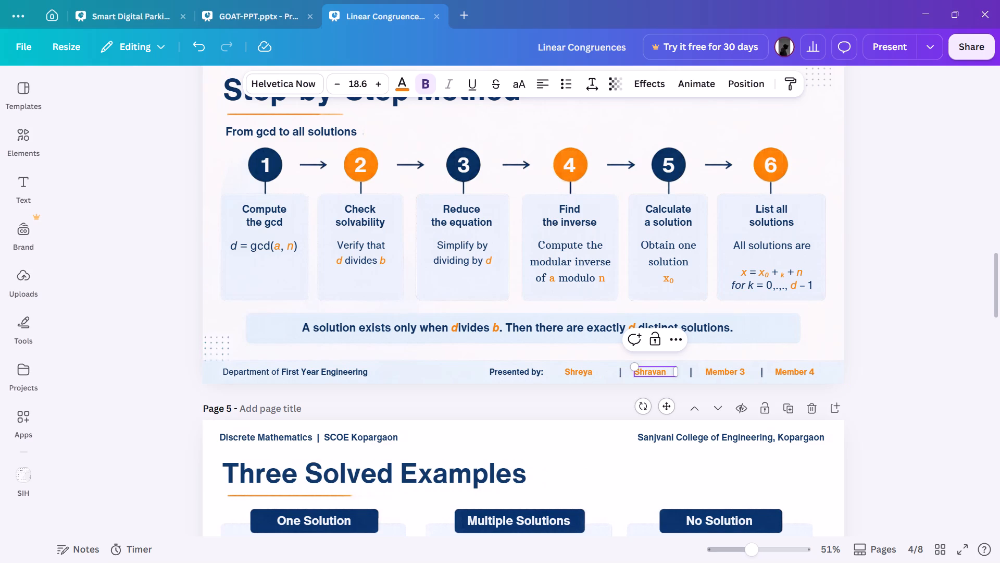
{"action": "left_click", "coordinate": [902, 333]}
In the page 4 footer, replace Member 3 with Vaishnavi and Member 4 with Mahesh.
{"action": "double_click", "coordinate": [730, 371]}
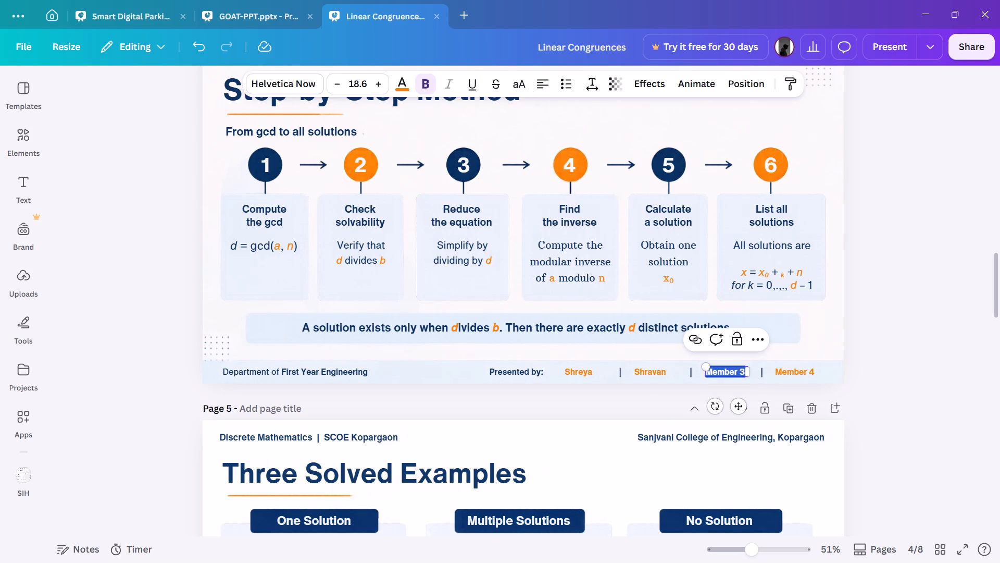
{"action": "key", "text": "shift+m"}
{"action": "key", "text": "BackSpace"}
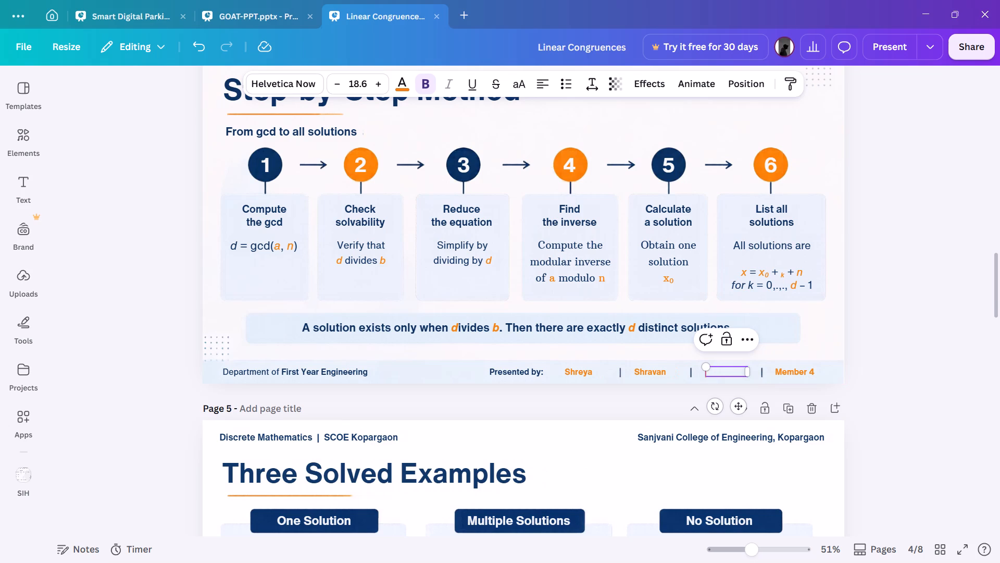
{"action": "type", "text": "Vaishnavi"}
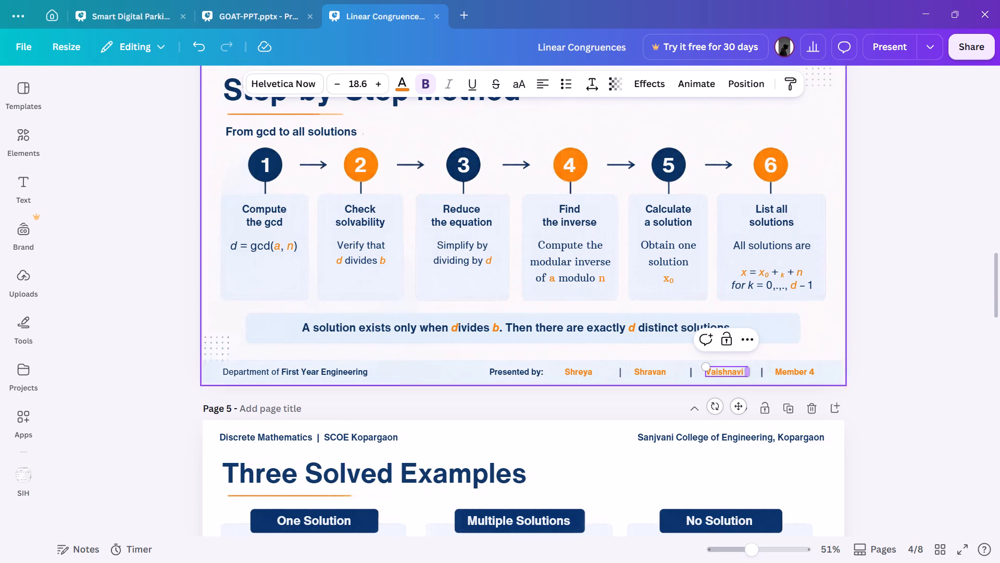
{"action": "double_click", "coordinate": [784, 369]}
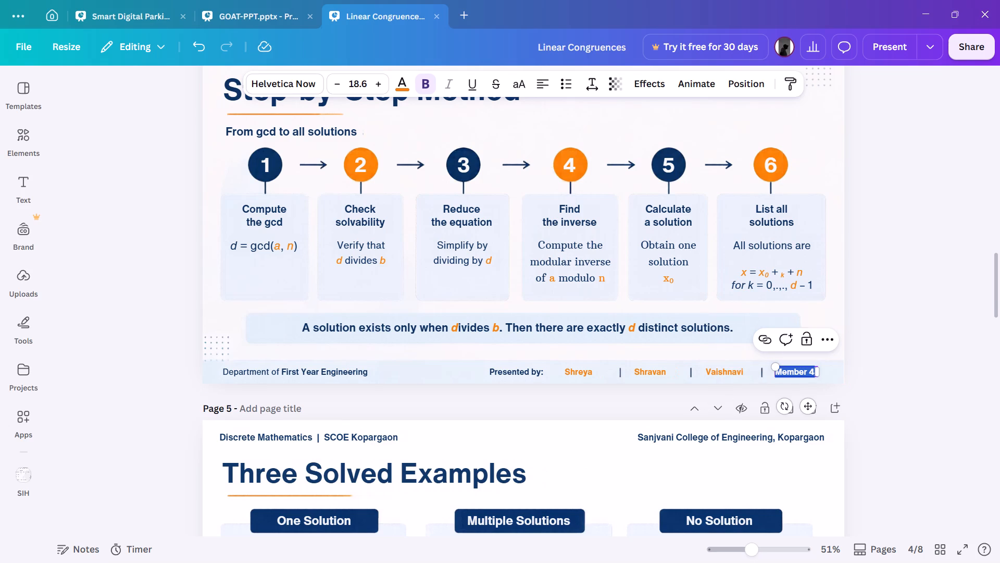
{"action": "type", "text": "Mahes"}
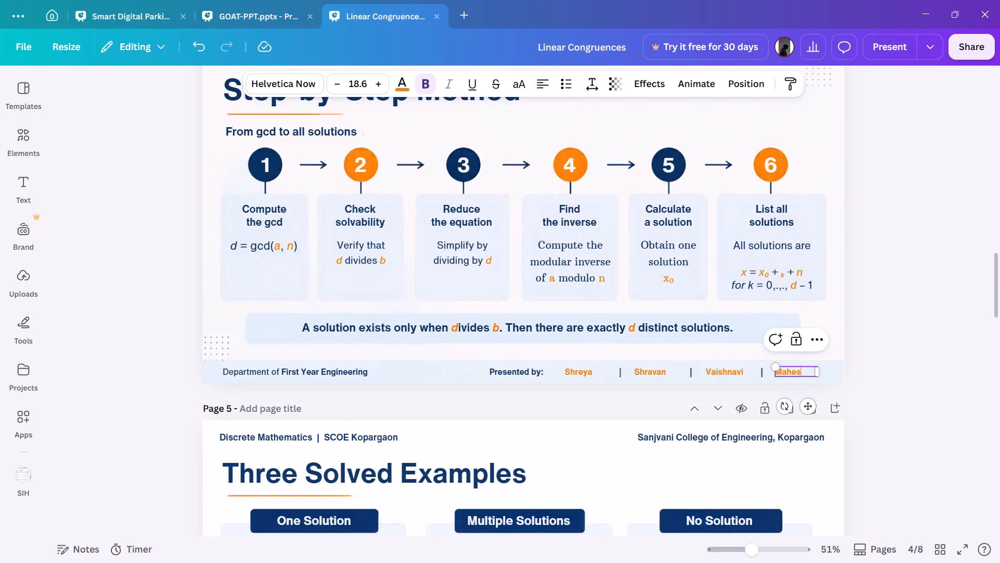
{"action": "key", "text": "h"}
{"action": "left_click", "coordinate": [860, 373]}
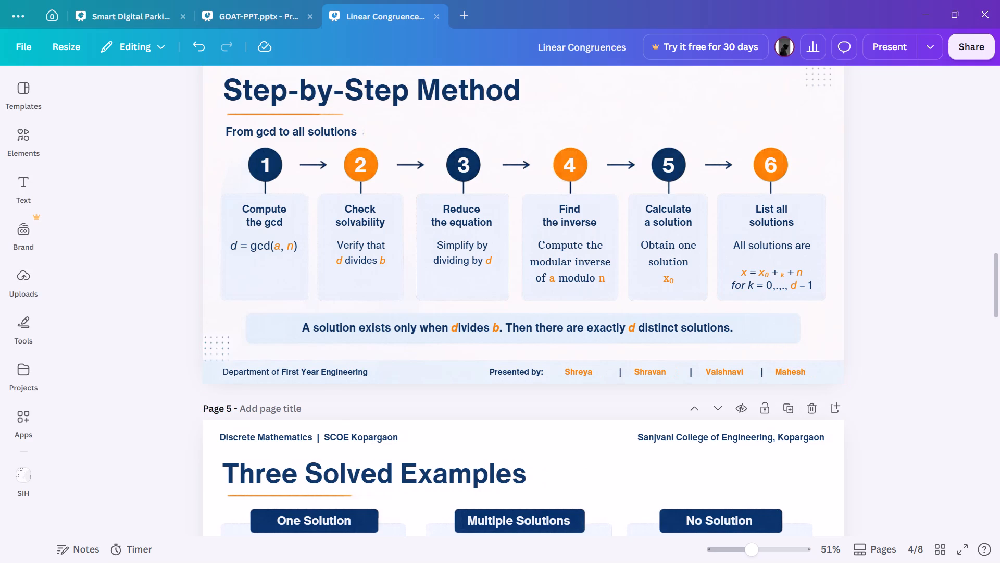
In the footer of page 5, Three Solved Examples, replace Member 1 with Shreya and Member 2 with Shravan.
{"action": "scroll", "coordinate": [860, 373], "scroll_direction": "down", "scroll_amount": 7}
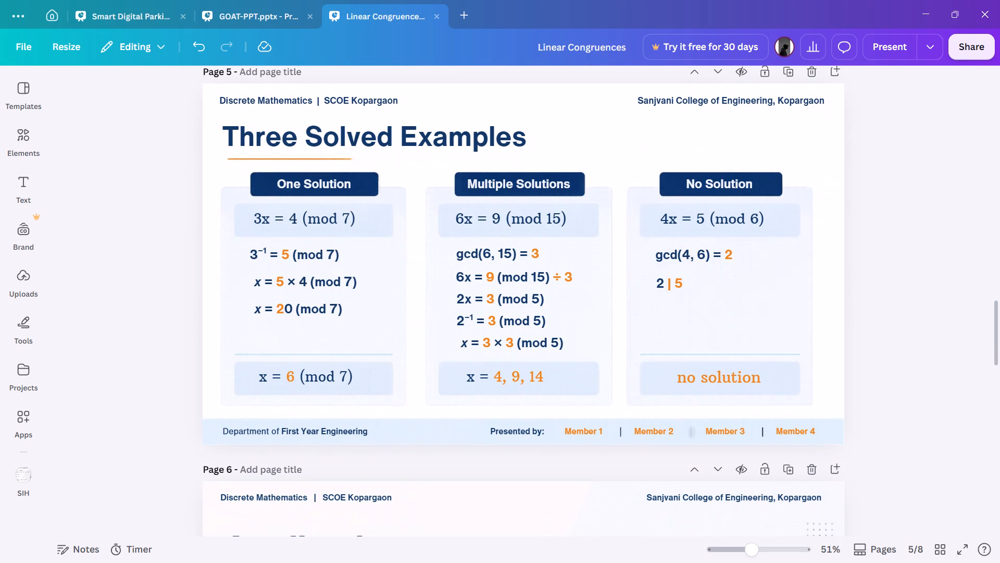
{"action": "scroll", "coordinate": [860, 373], "scroll_direction": "down", "scroll_amount": 1}
{"action": "left_click", "coordinate": [578, 422]}
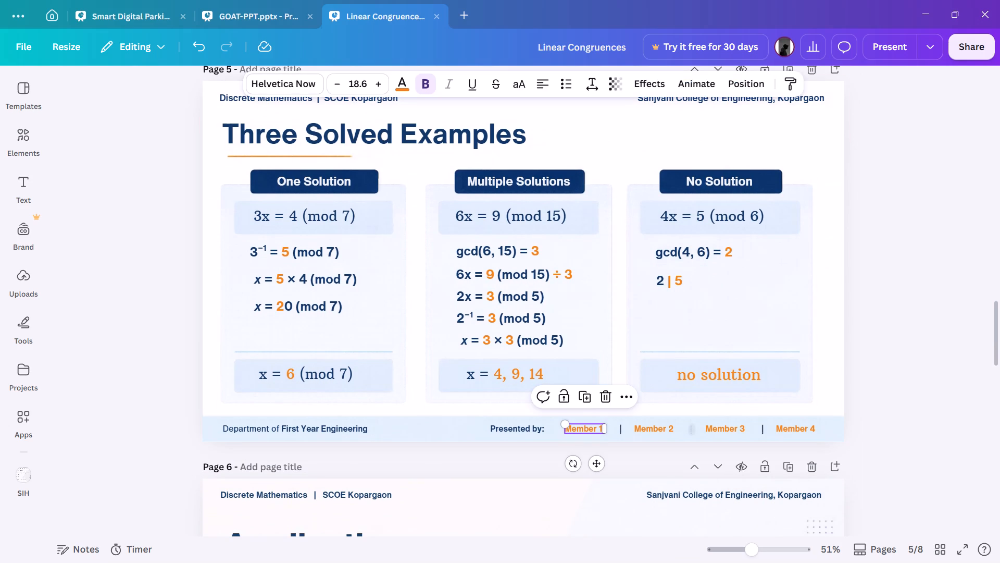
{"action": "left_click", "coordinate": [583, 431]}
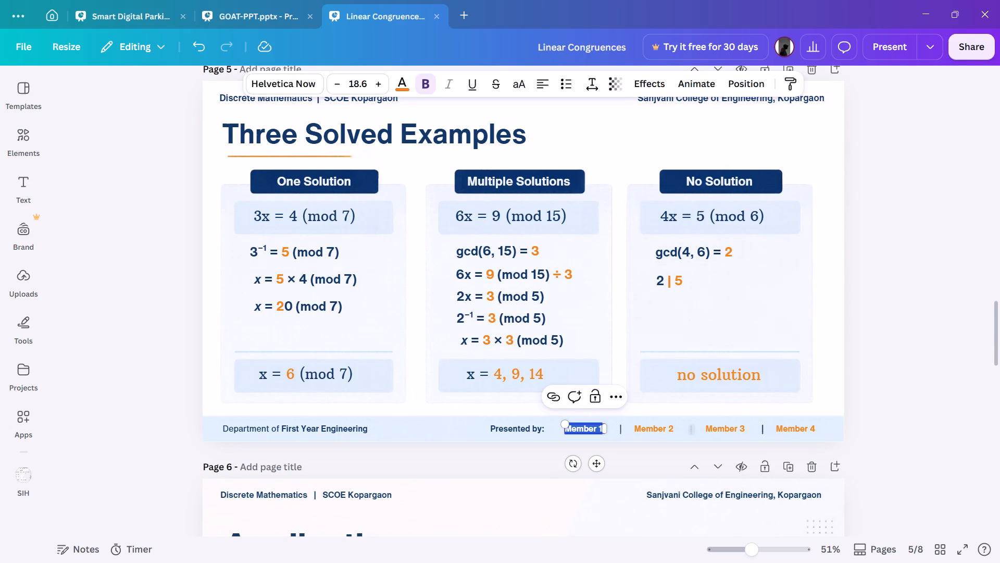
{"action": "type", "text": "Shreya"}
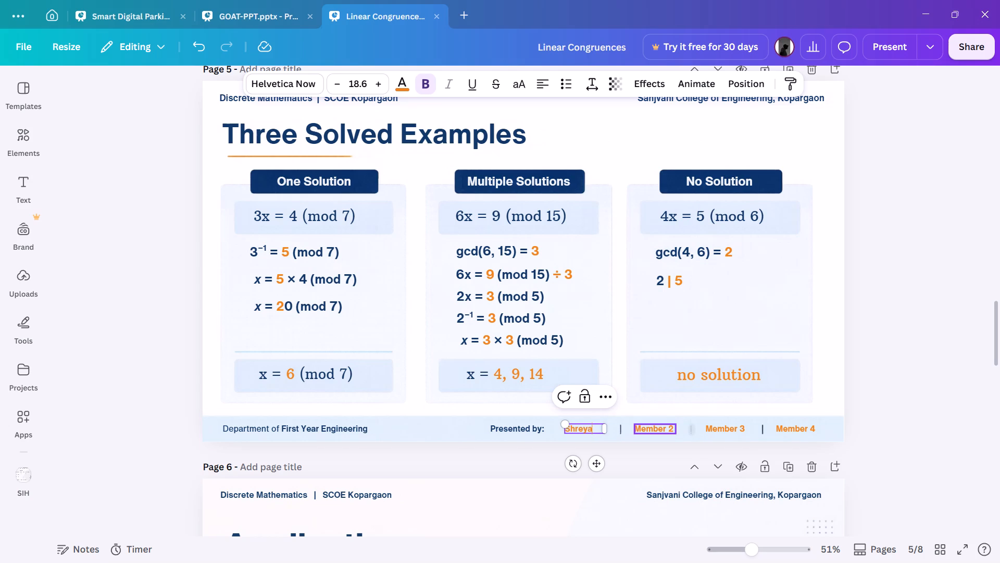
{"action": "left_click", "coordinate": [883, 420]}
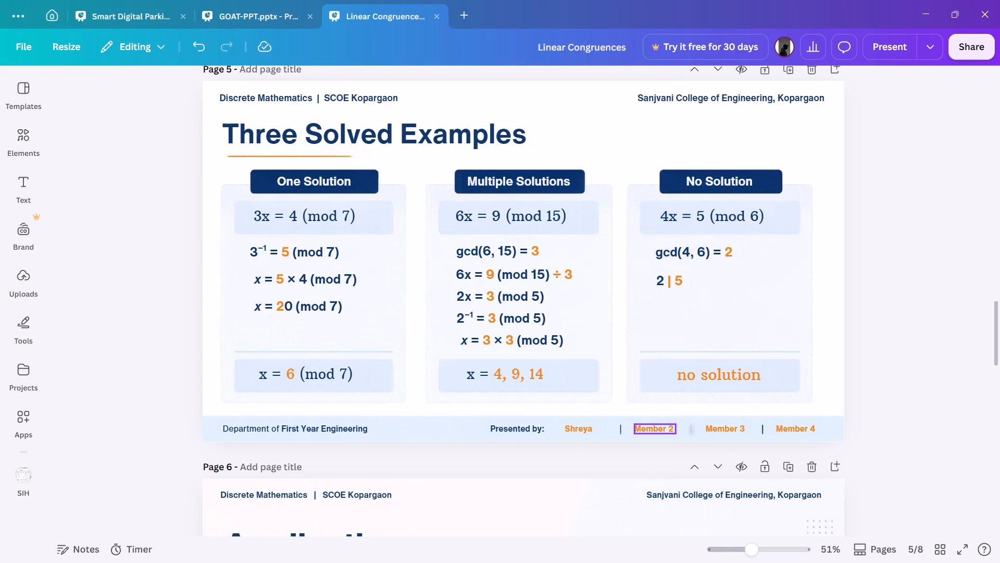
{"action": "double_click", "coordinate": [659, 427]}
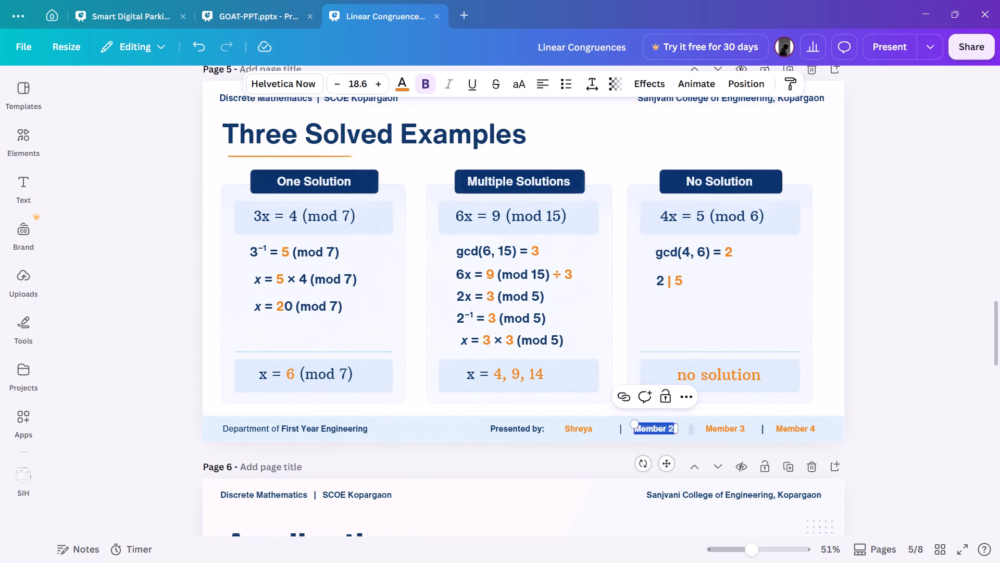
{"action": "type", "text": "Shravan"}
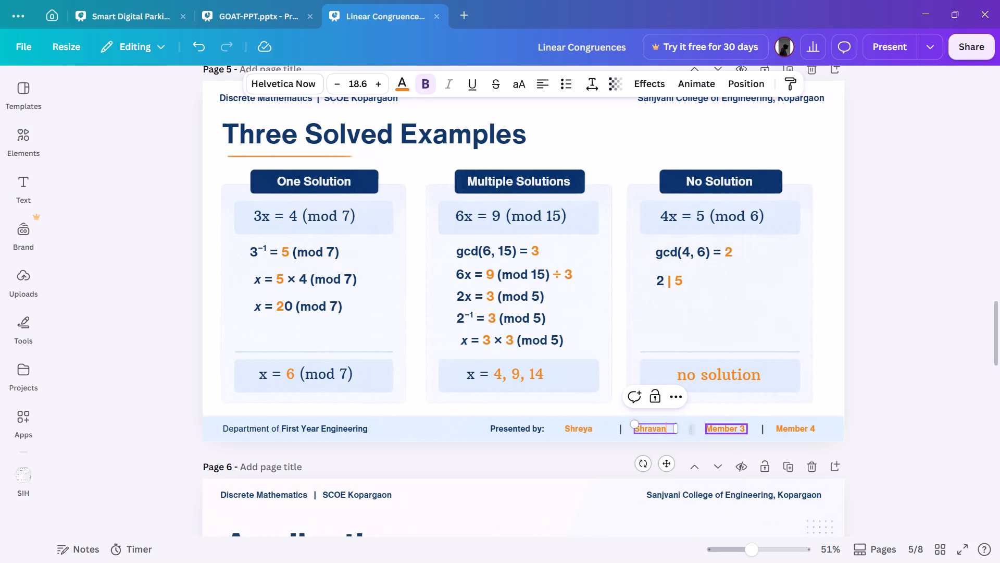
In the page 5 footer, replace Member 3 with Vaishnavi and Member 4 with Mahesh.
{"action": "double_click", "coordinate": [719, 426]}
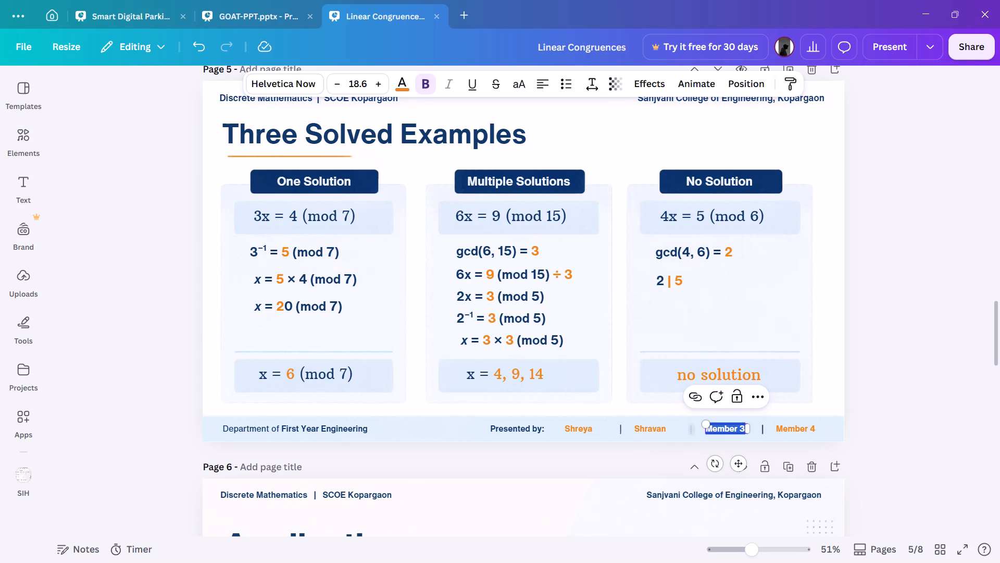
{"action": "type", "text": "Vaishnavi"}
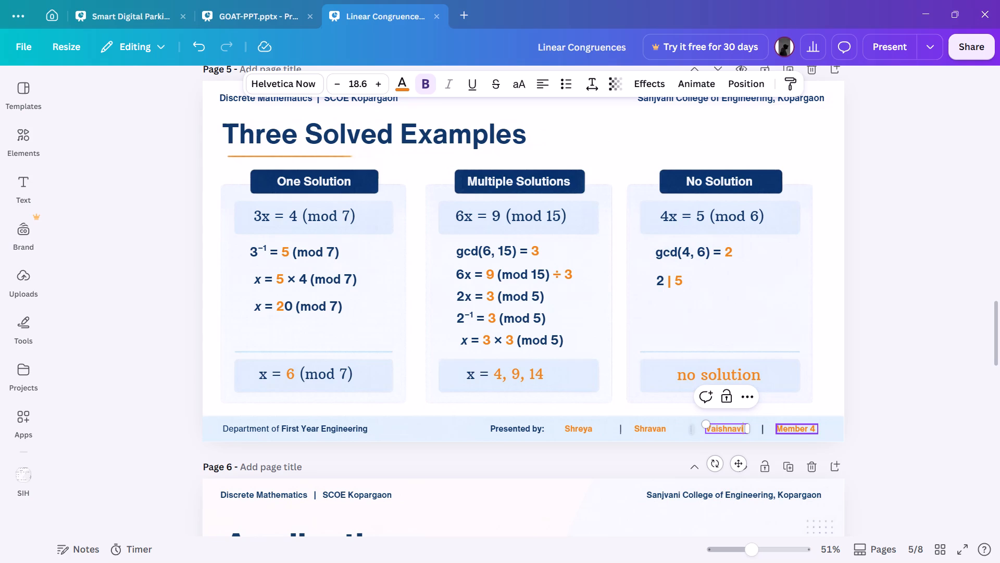
{"action": "double_click", "coordinate": [806, 425]}
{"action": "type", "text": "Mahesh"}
{"action": "left_click", "coordinate": [859, 429]}
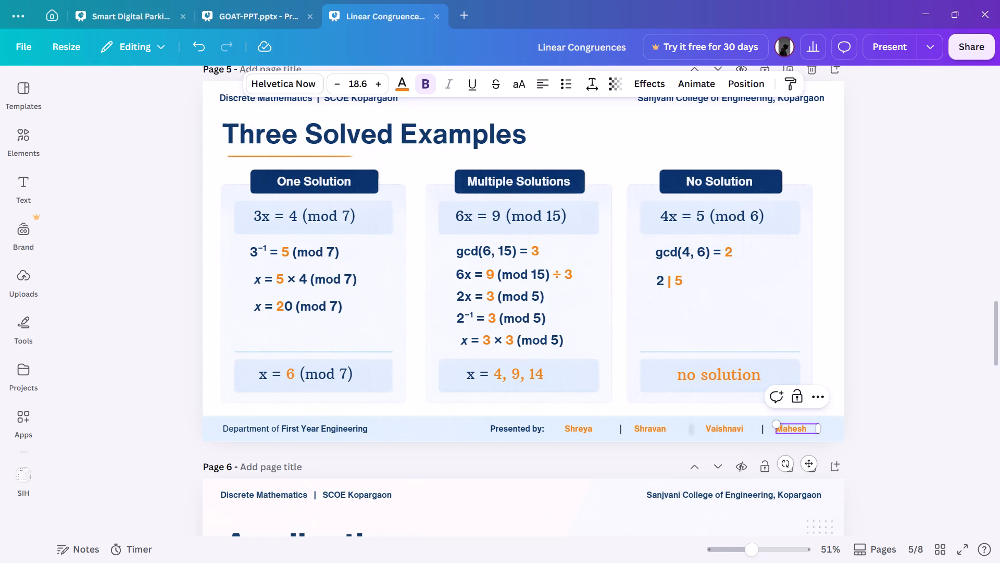
Replace the member placeholders in the footer of page 6, Application.
{"action": "scroll", "coordinate": [859, 429], "scroll_direction": "down", "scroll_amount": 1}
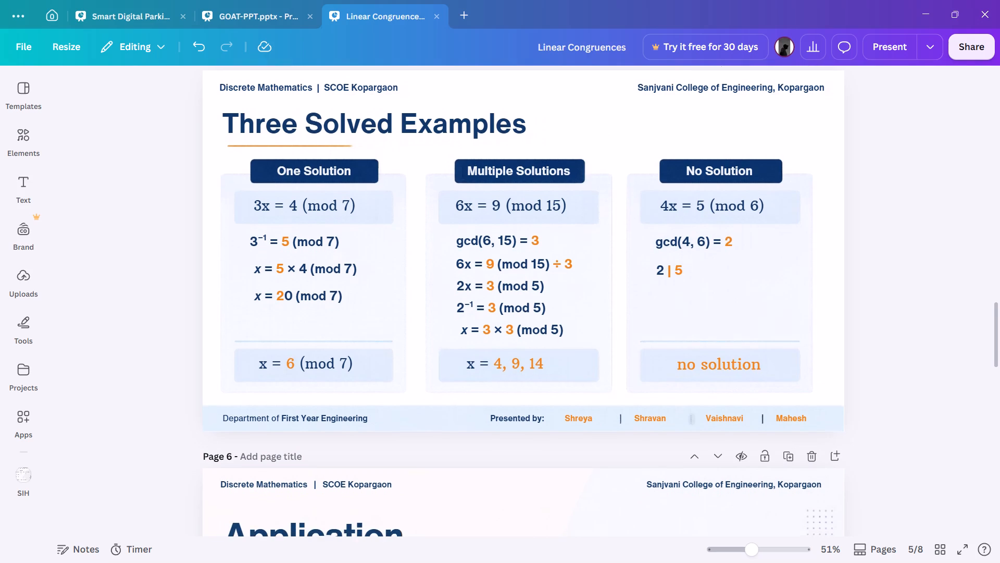
{"action": "scroll", "coordinate": [859, 429], "scroll_direction": "down", "scroll_amount": 6}
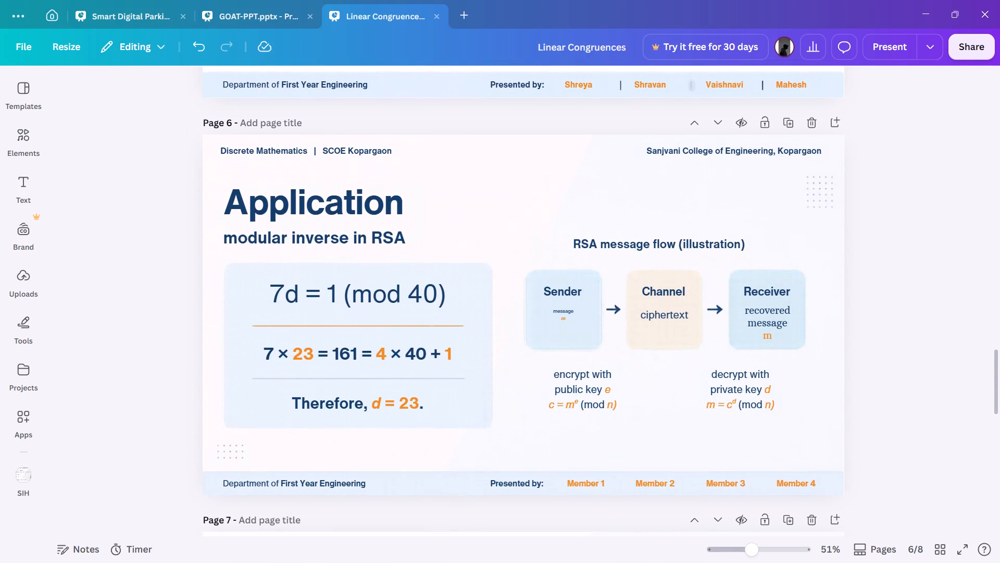
{"action": "scroll", "coordinate": [859, 429], "scroll_direction": "down", "scroll_amount": 1}
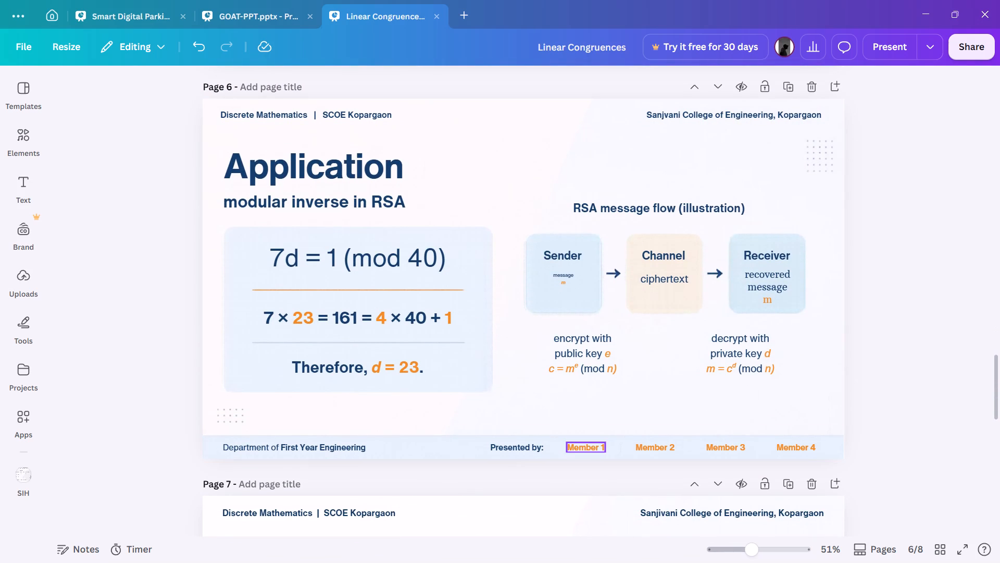
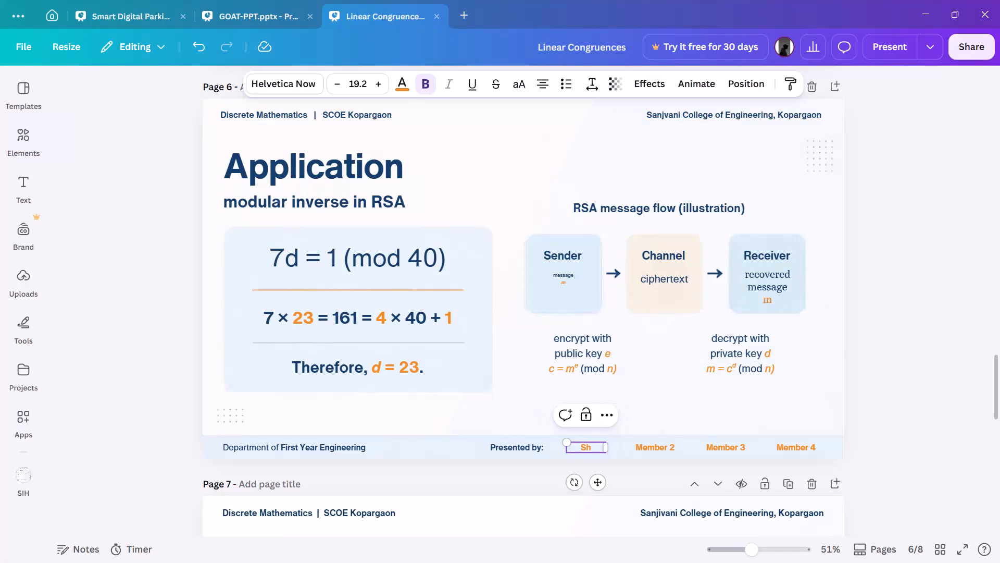
In the page 6 footer, replace Member 1 with Shreya and Member 2 with Shravan.
{"action": "type", "text": "reya"}
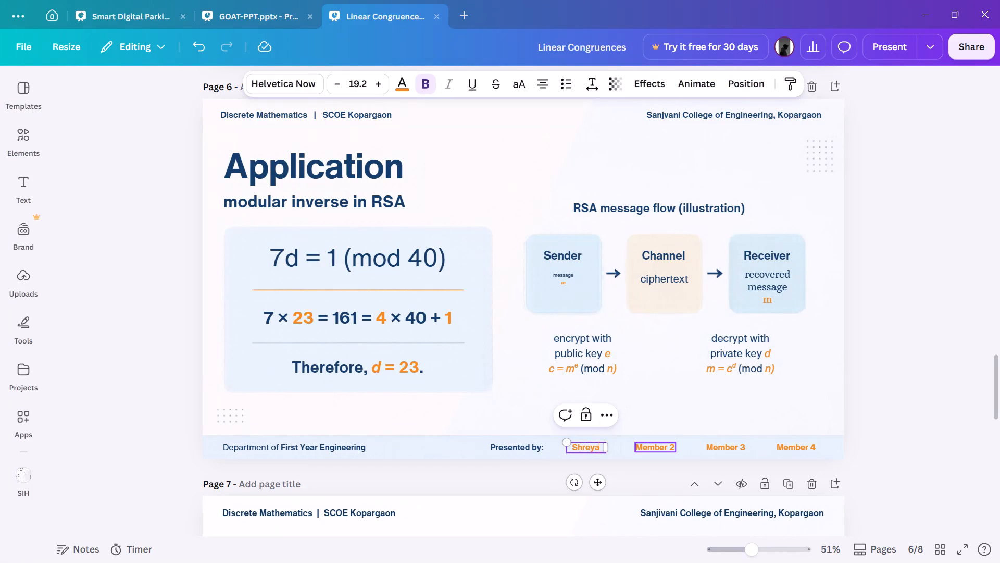
{"action": "double_click", "coordinate": [656, 448]}
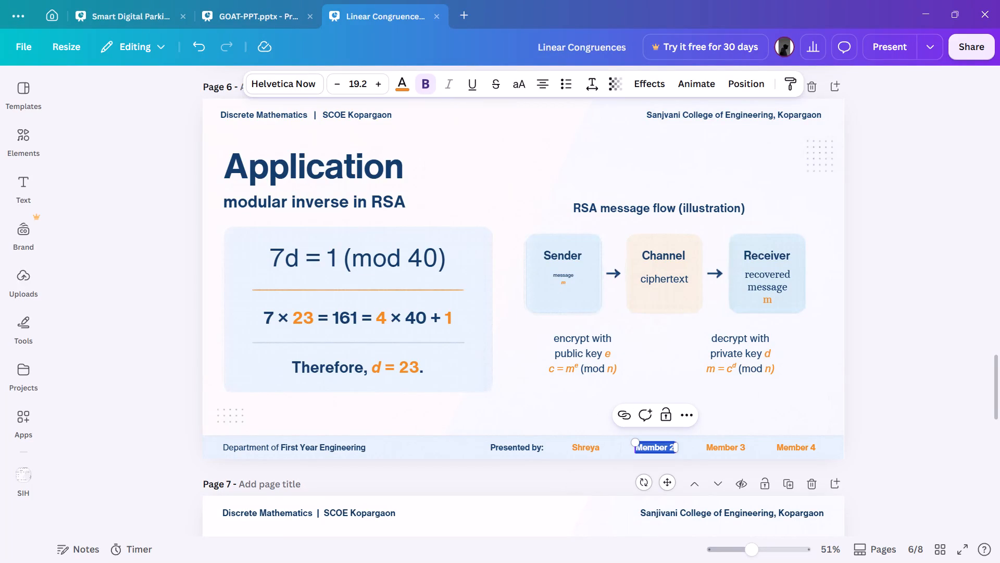
{"action": "type", "text": "Shravan"}
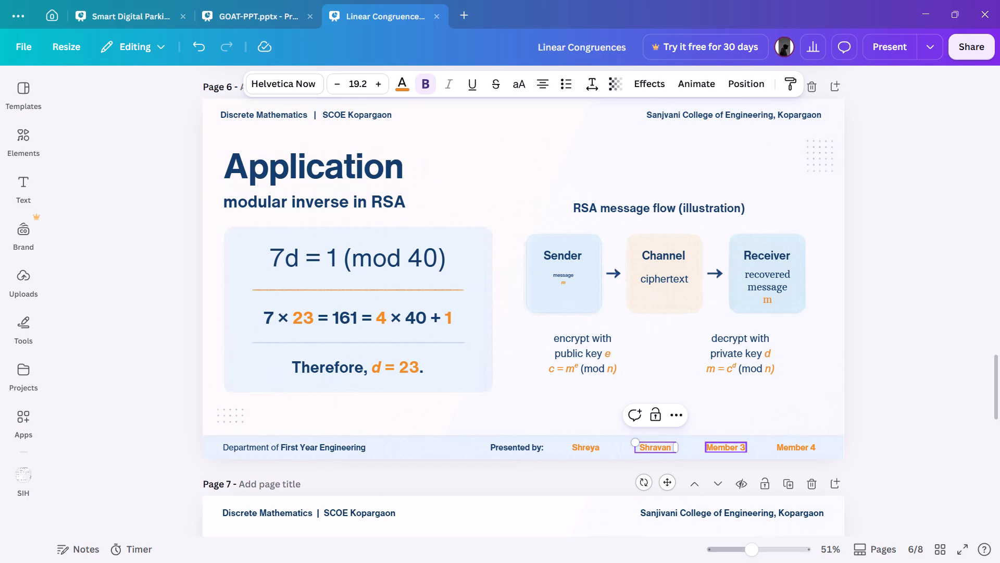
In the page 6 footer, replace Member 3 with Vaishnavi and Member 4 with Mahesh.
{"action": "double_click", "coordinate": [734, 447]}
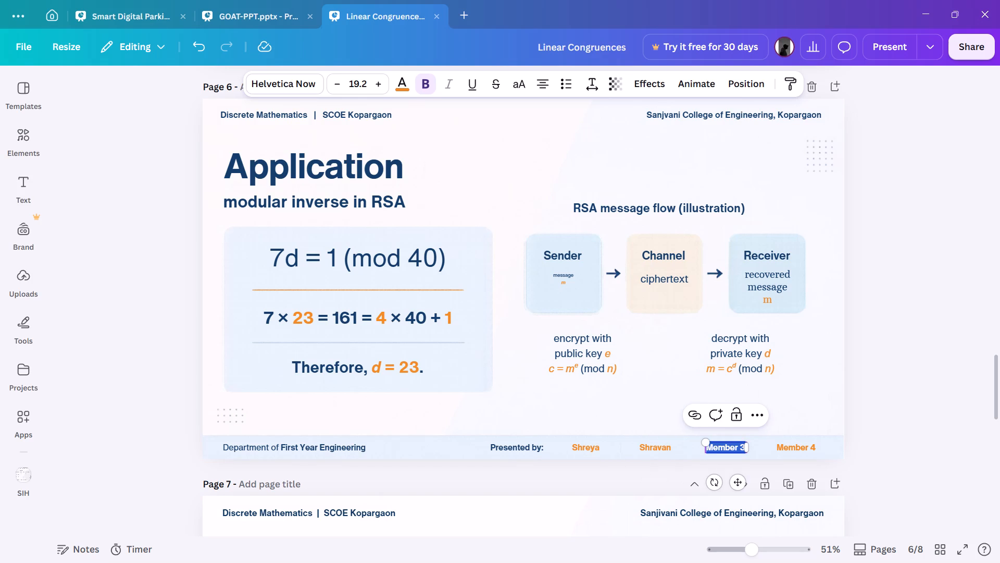
{"action": "type", "text": "VAish"}
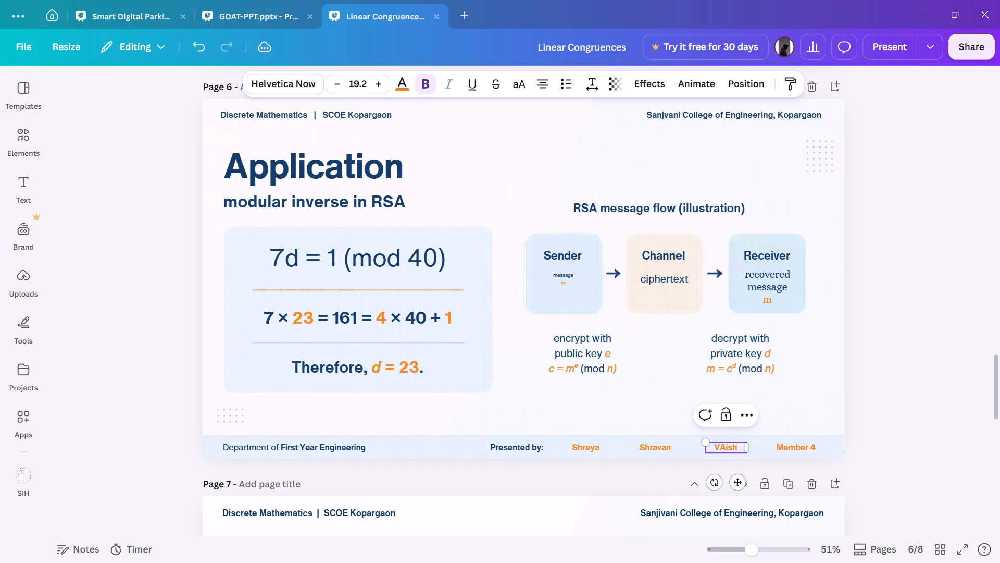
{"action": "key", "text": "BackSpace"}
{"action": "key", "text": "BackSpace"}
{"action": "key", "text": "BackSpace"}
{"action": "key", "text": "BackSpace"}
{"action": "key", "text": "a"}
{"action": "type", "text": "ishnavi"}
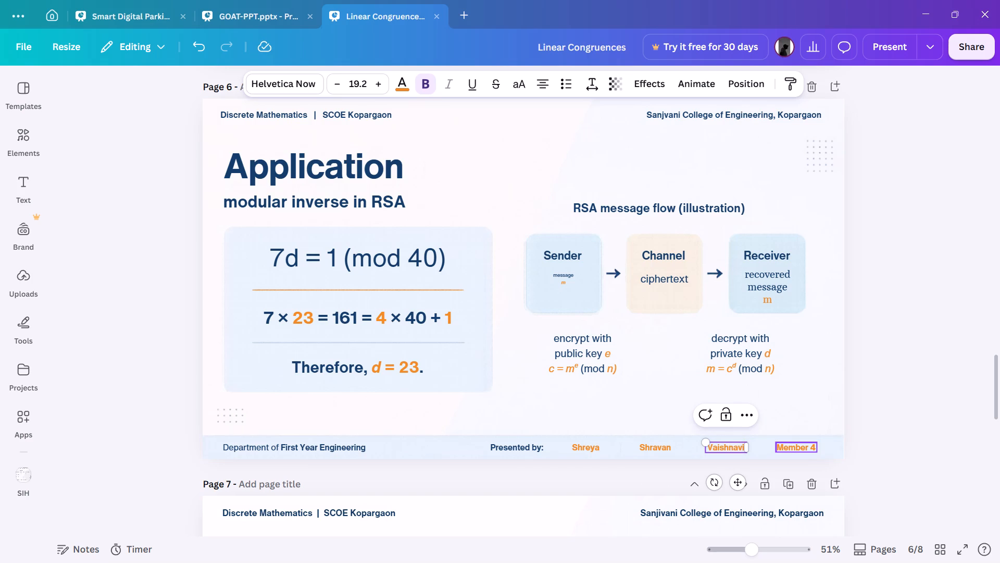
{"action": "double_click", "coordinate": [797, 447]}
{"action": "type", "text": "Mahesh"}
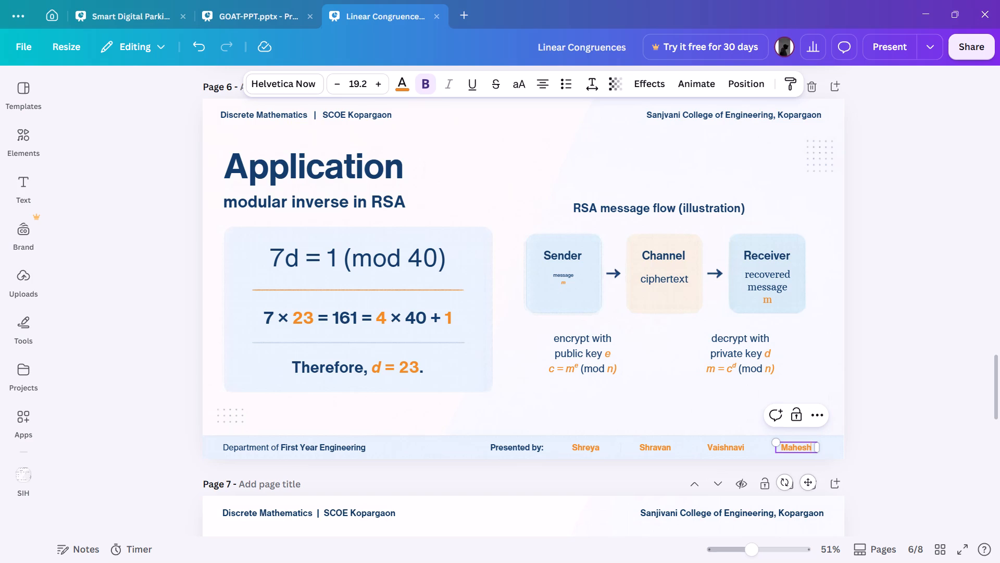
{"action": "left_click", "coordinate": [889, 430]}
In the footer of page 7, Letter Codes & Error Detection, replace Member 1 with Shreya and Member 2 with Shravan.
{"action": "scroll", "coordinate": [889, 430], "scroll_direction": "down", "scroll_amount": 6}
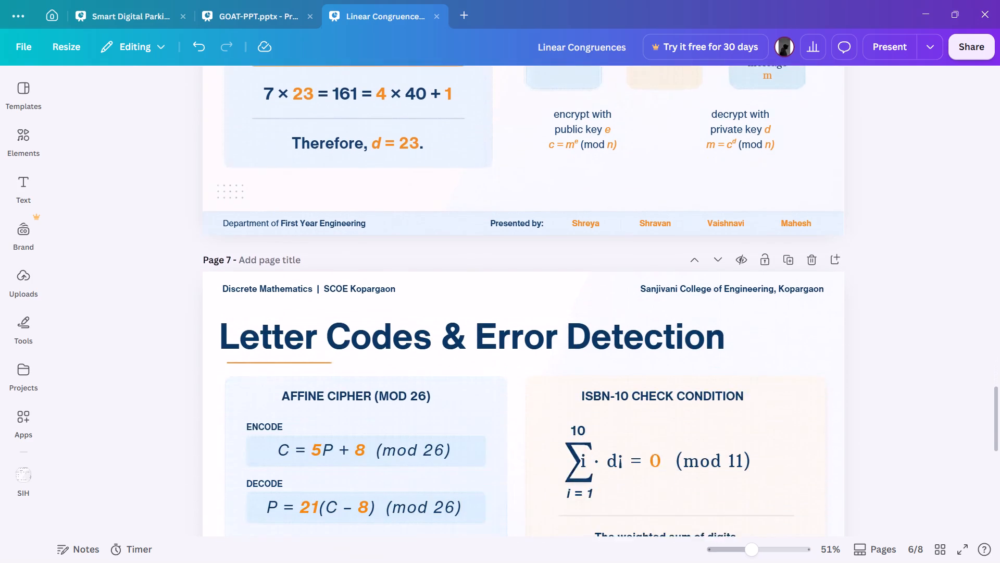
{"action": "scroll", "coordinate": [889, 430], "scroll_direction": "down", "scroll_amount": 8}
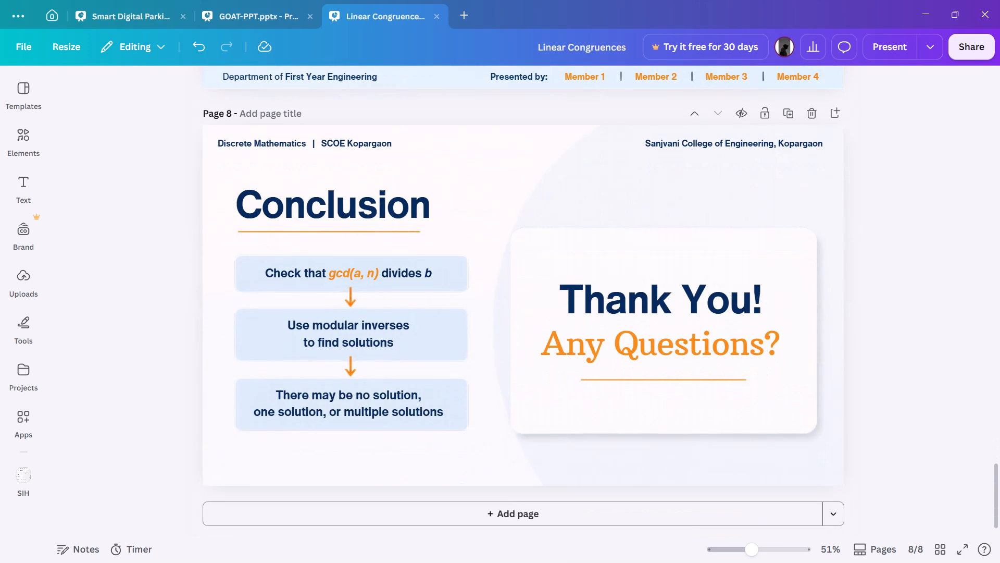
{"action": "scroll", "coordinate": [889, 430], "scroll_direction": "down", "scroll_amount": 17}
{"action": "scroll", "coordinate": [889, 430], "scroll_direction": "up", "scroll_amount": 4}
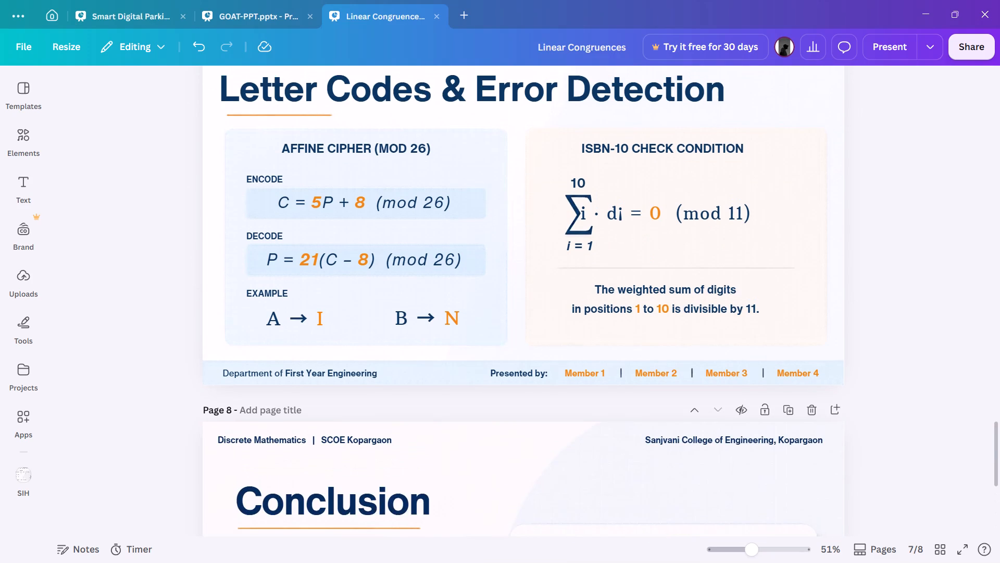
{"action": "double_click", "coordinate": [598, 370]}
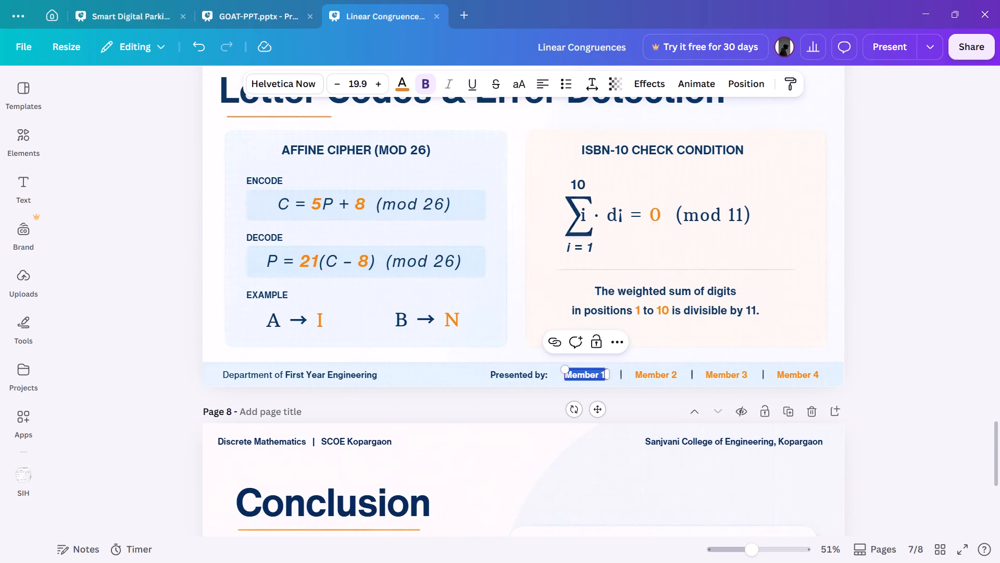
{"action": "type", "text": "Shreya"}
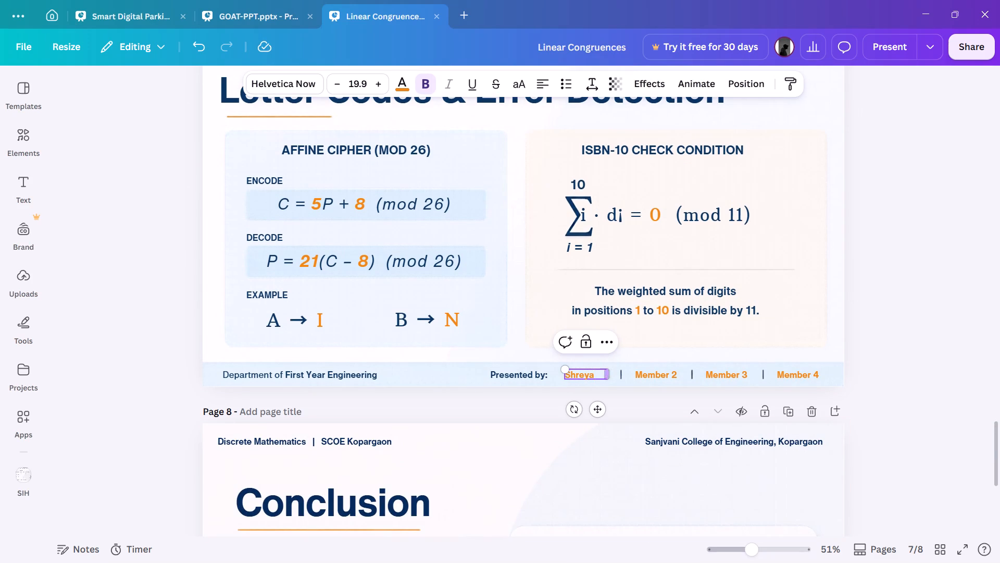
{"action": "double_click", "coordinate": [646, 373]}
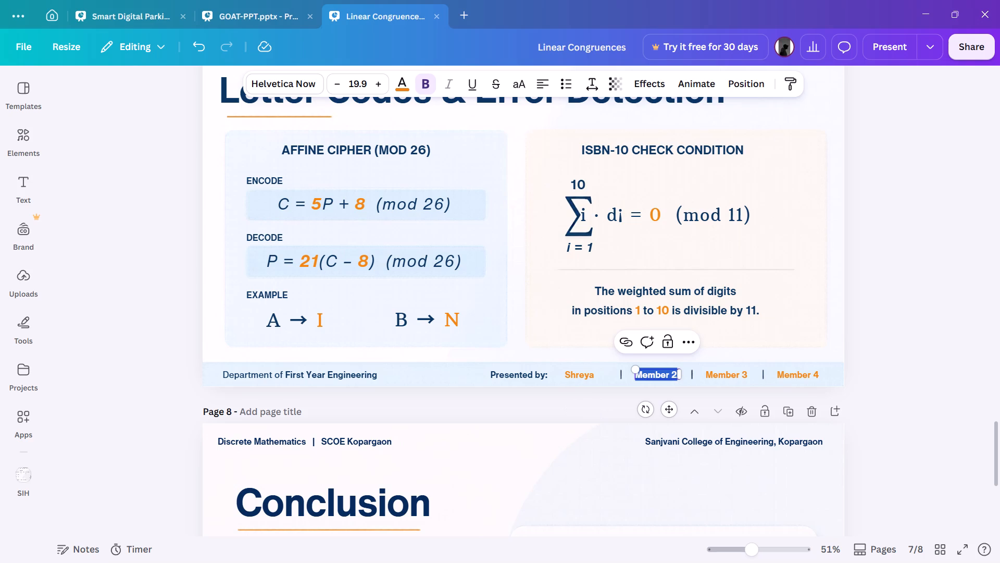
{"action": "type", "text": "Shravan"}
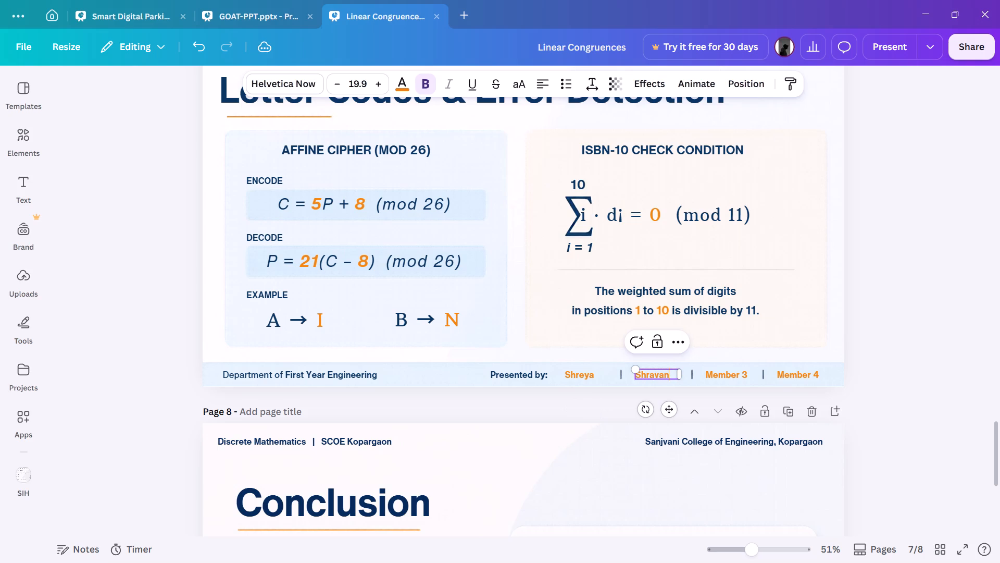
In the page 7 footer, replace Member 3 with Vaishnavi and Member 4 with Mahesh.
{"action": "double_click", "coordinate": [739, 375]}
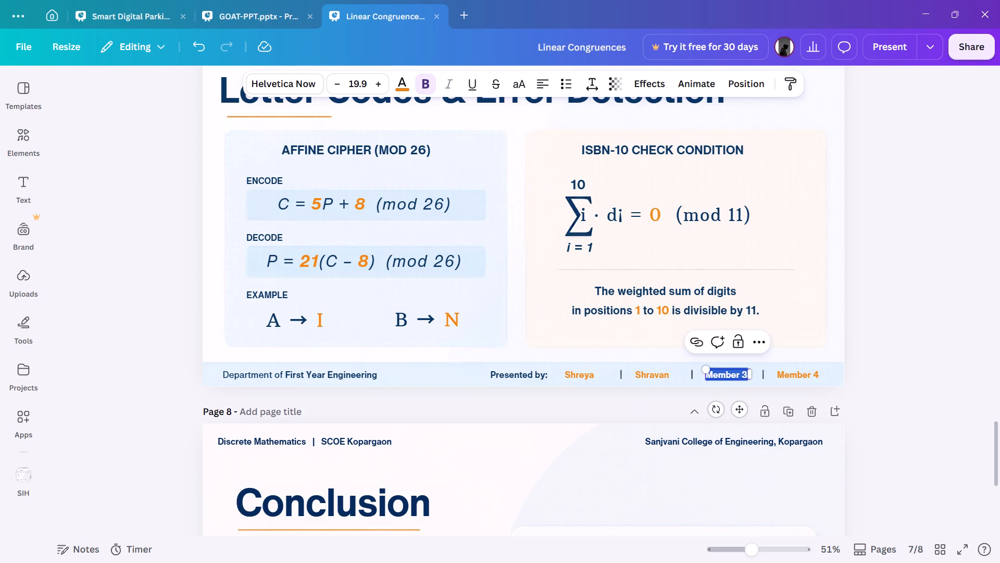
{"action": "type", "text": "Vaishnavi"}
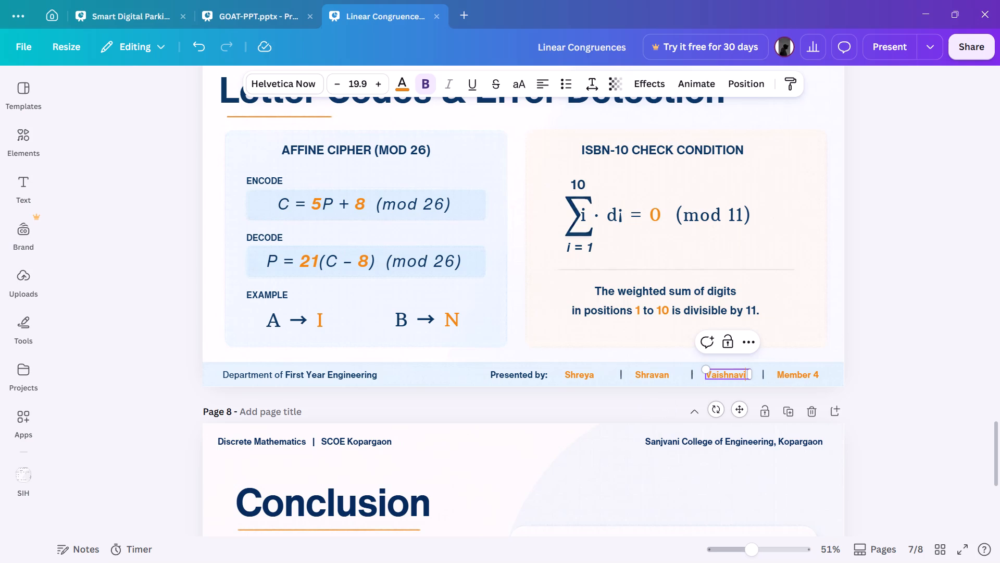
{"action": "double_click", "coordinate": [797, 369]}
{"action": "type", "text": "Mahesh"}
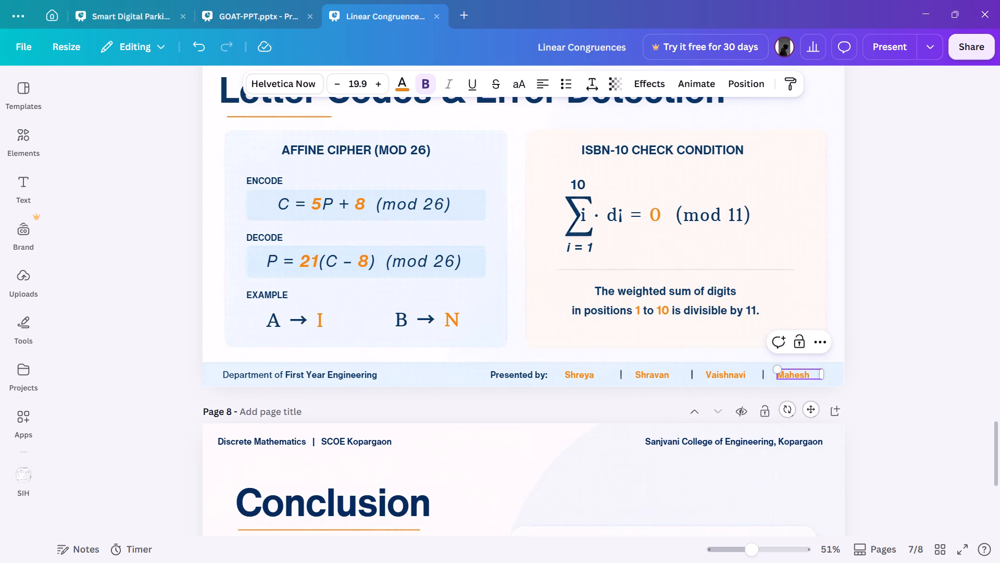
{"action": "left_click", "coordinate": [906, 349]}
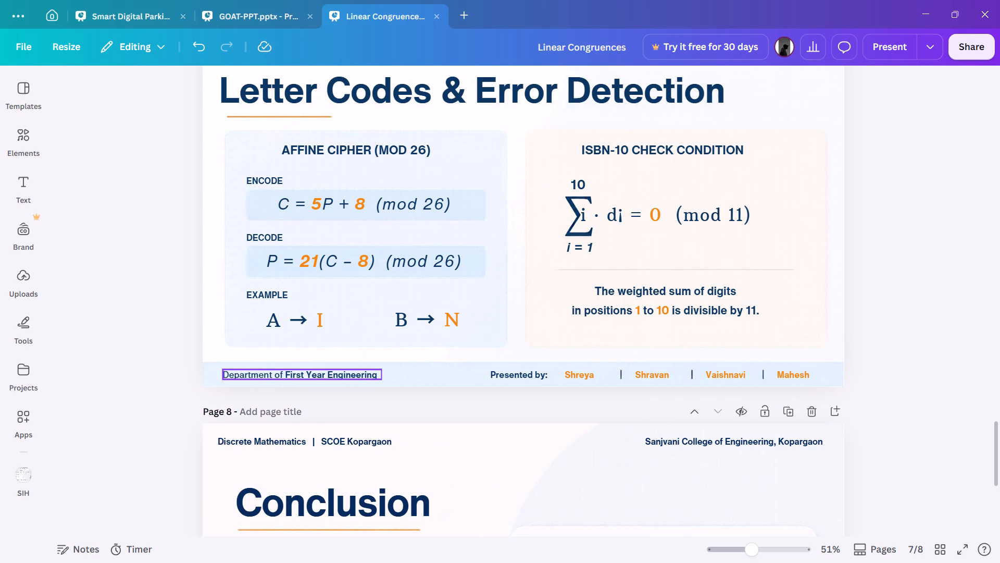
Change the page 7 footer text to Department of Second Year Engineering and widen its text box to fit one line.
{"action": "left_click", "coordinate": [294, 373]}
{"action": "left_click", "coordinate": [294, 373]}
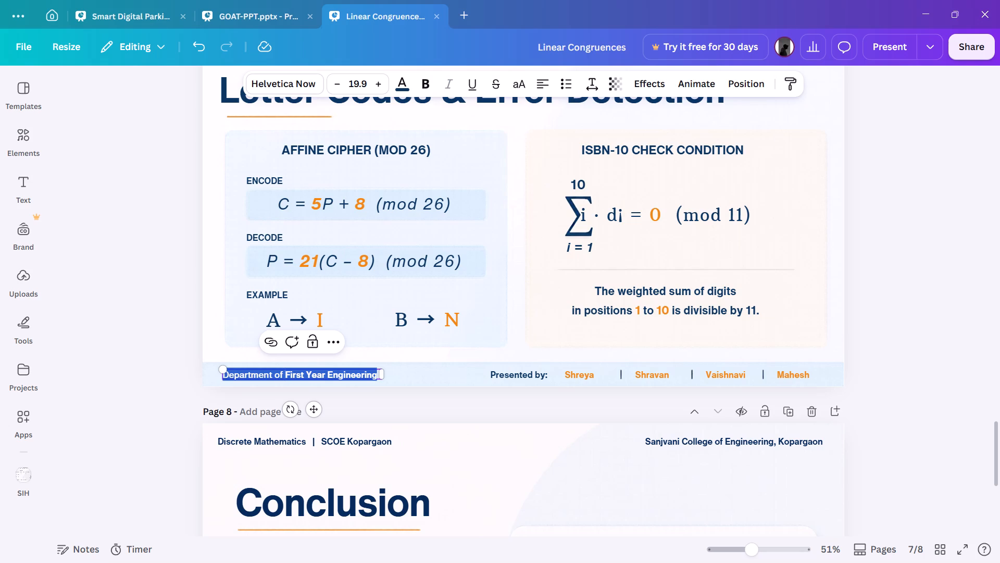
{"action": "left_click", "coordinate": [305, 374]}
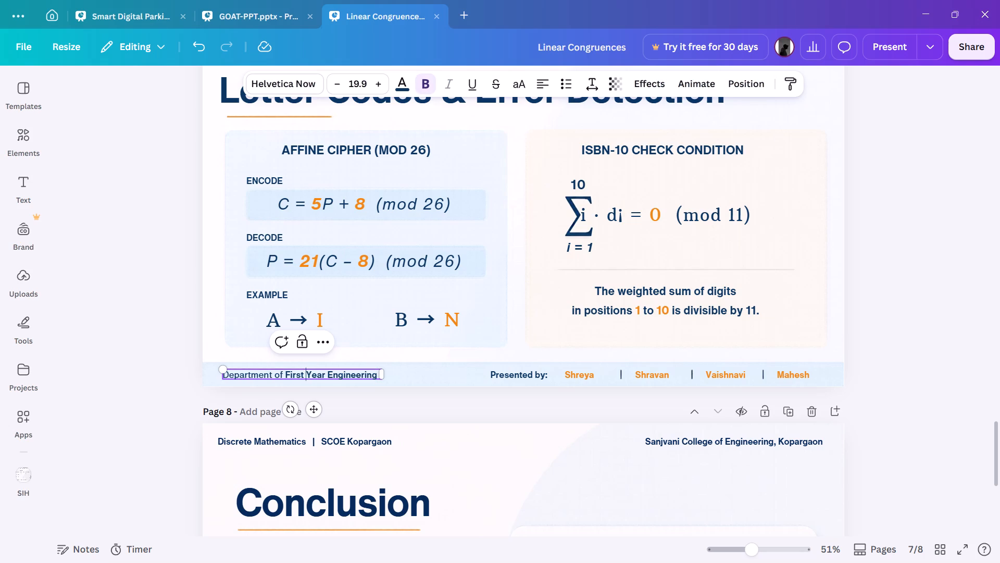
{"action": "key", "text": "Left"}
{"action": "key", "text": "BackSpace"}
{"action": "key", "text": "BackSpace"}
{"action": "key", "text": "BackSpace"}
{"action": "key", "text": "BackSpace"}
{"action": "key", "text": "BackSpace"}
{"action": "type", "text": "Se"}
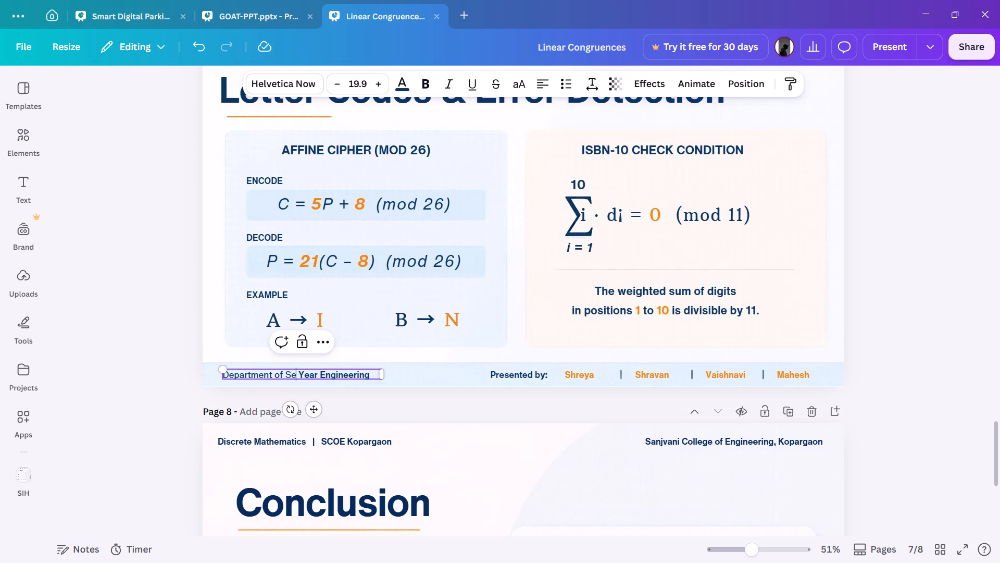
{"action": "key", "text": "c"}
{"action": "type", "text": "ond"}
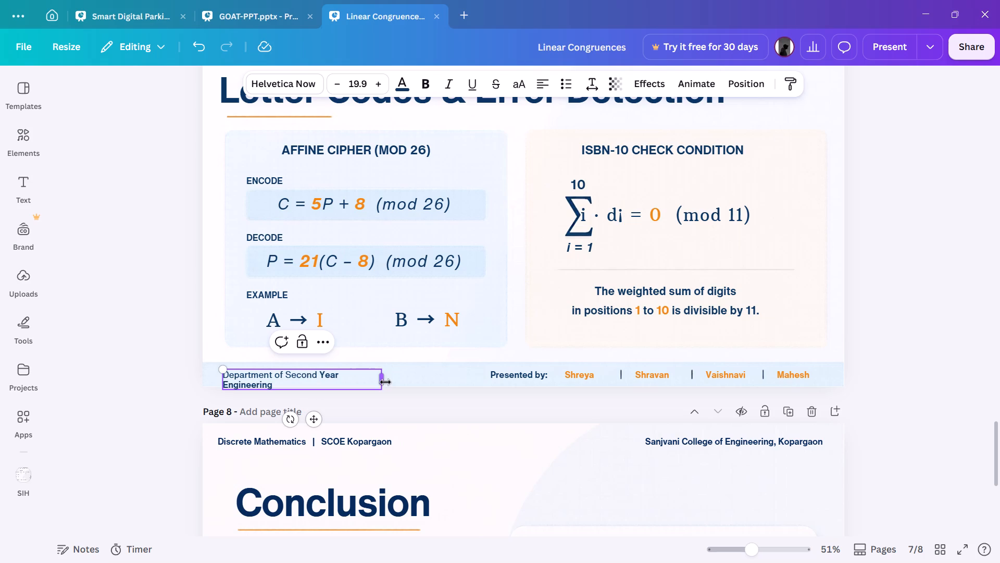
{"action": "left_click_drag", "start_coordinate": [385, 382], "coordinate": [399, 377]}
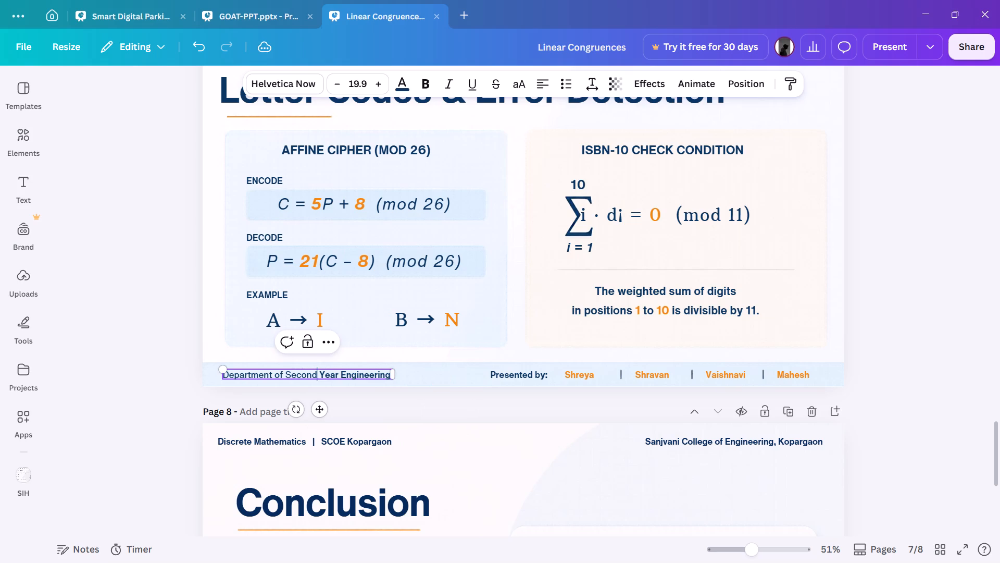
Set the whole department text in the page 7 footer to font size 20 and make it bold.
{"action": "key", "text": "ctrl+a"}
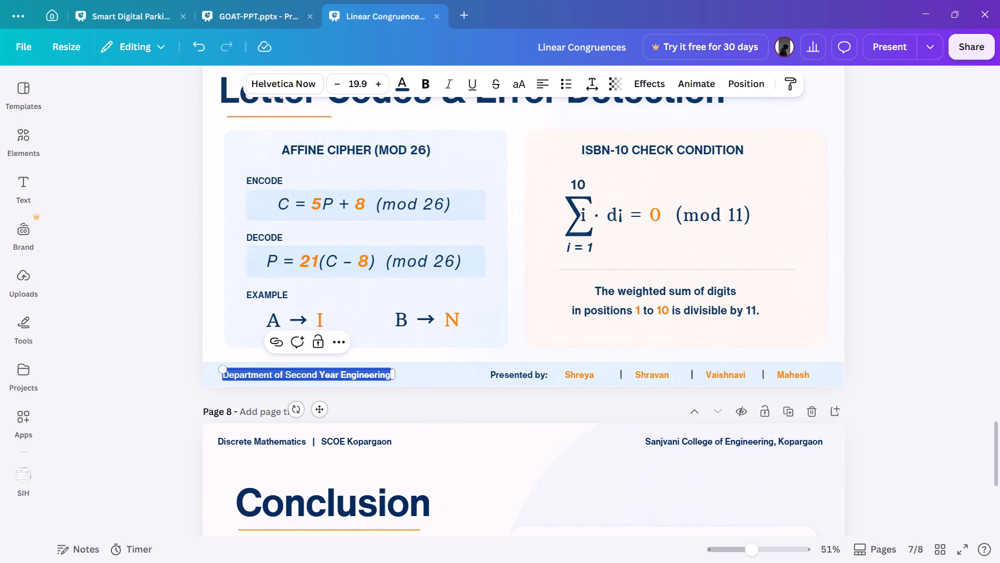
{"action": "left_click", "coordinate": [363, 82]}
{"action": "type", "text": "20"}
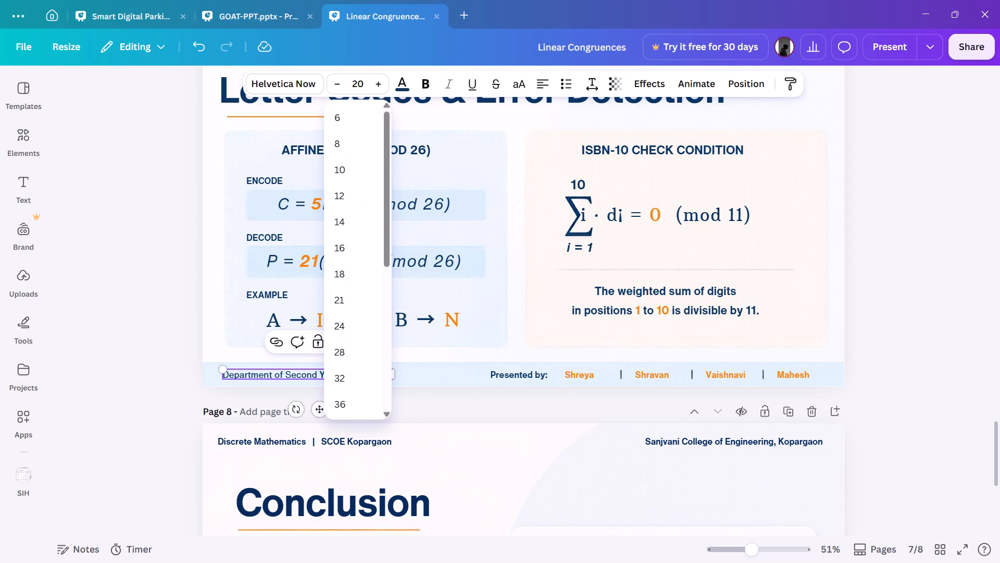
{"action": "left_click", "coordinate": [422, 80]}
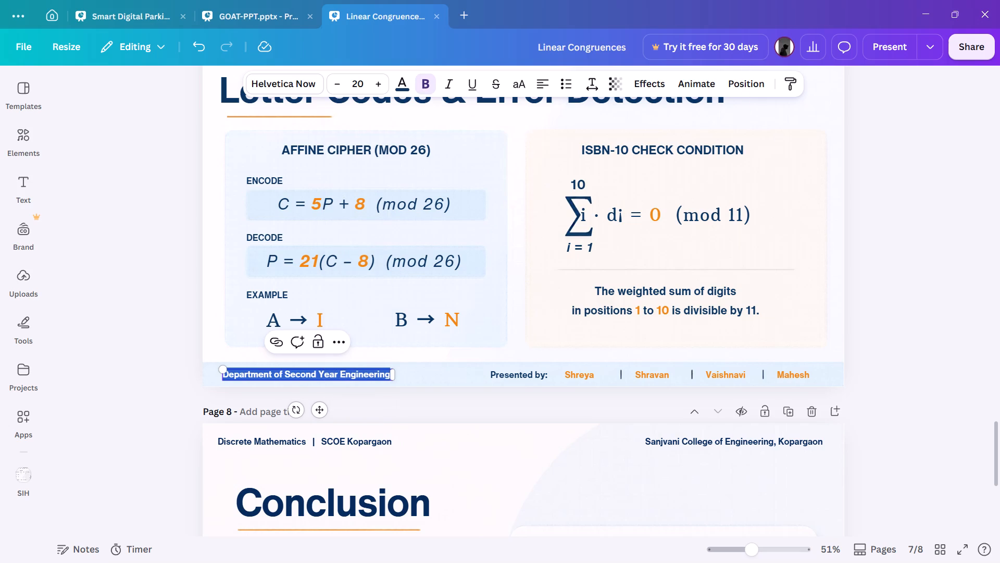
{"action": "left_click", "coordinate": [161, 270]}
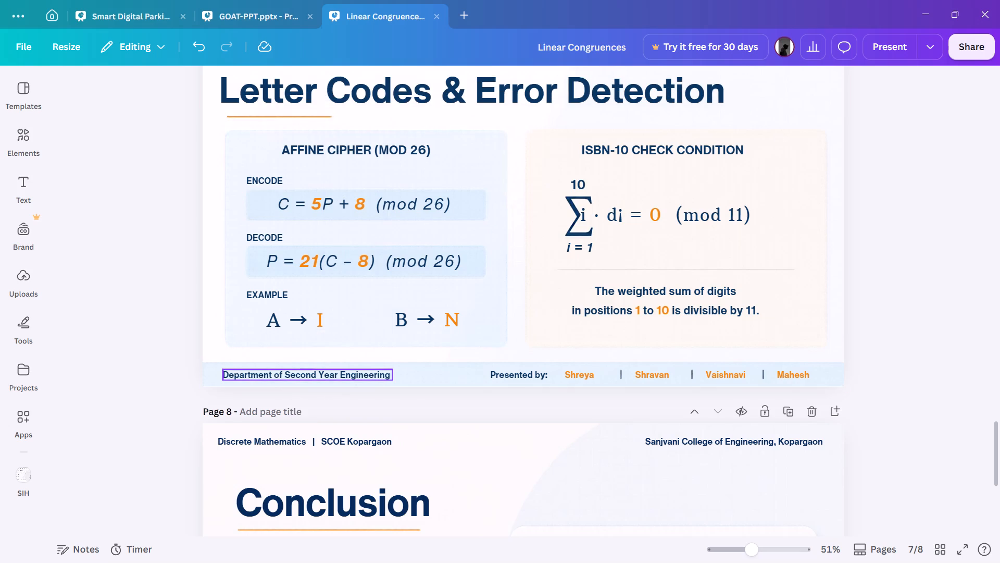
Copy the Department of Second Year Engineering text box from the page 7 footer.
{"action": "left_click", "coordinate": [243, 369]}
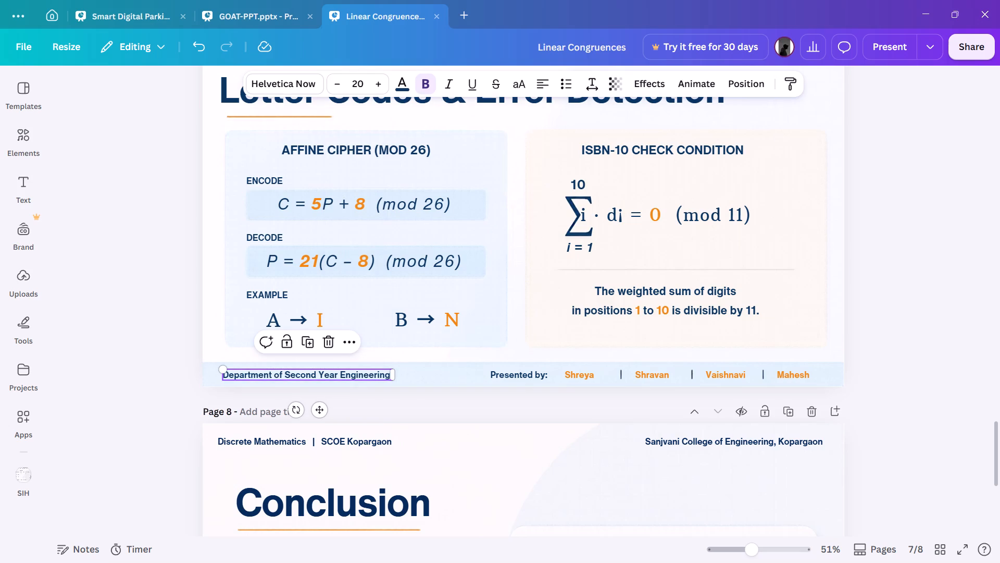
{"action": "left_click", "coordinate": [224, 368]}
{"action": "key", "text": "ctrl+c"}
{"action": "left_click", "coordinate": [349, 339]}
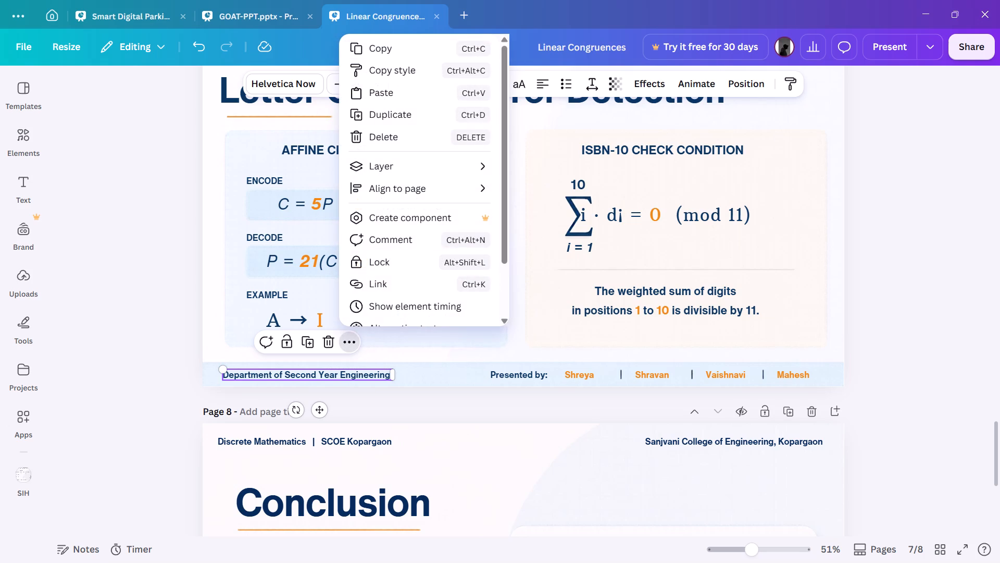
{"action": "left_click", "coordinate": [445, 47]}
{"action": "left_click", "coordinate": [159, 205]}
In the page 6 footer, replace the First Year Engineering text box with the copied Department of Second Year Engineering text box.
{"action": "scroll", "coordinate": [159, 205], "scroll_direction": "up", "scroll_amount": 1}
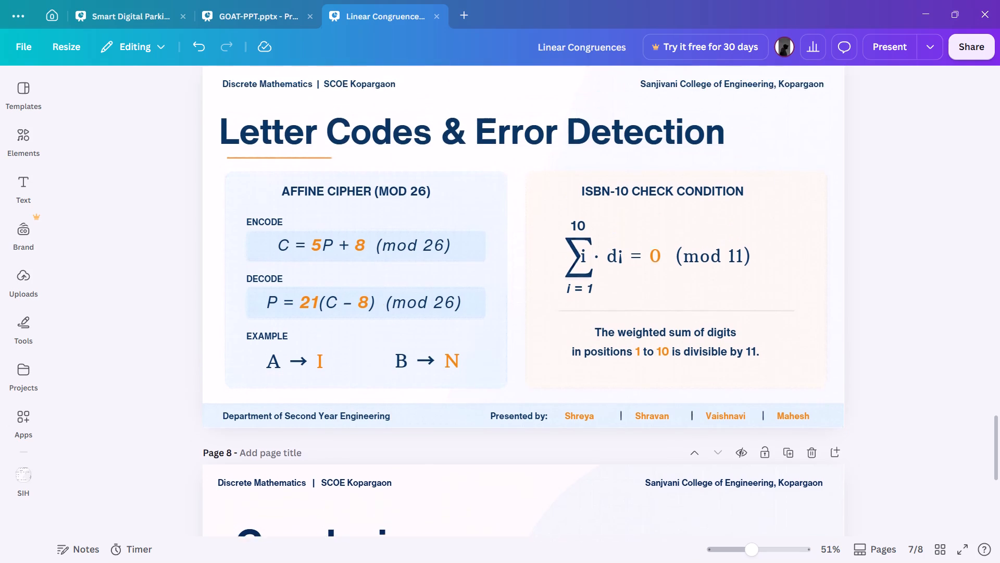
{"action": "scroll", "coordinate": [159, 205], "scroll_direction": "up", "scroll_amount": 2}
{"action": "left_click", "coordinate": [281, 97]}
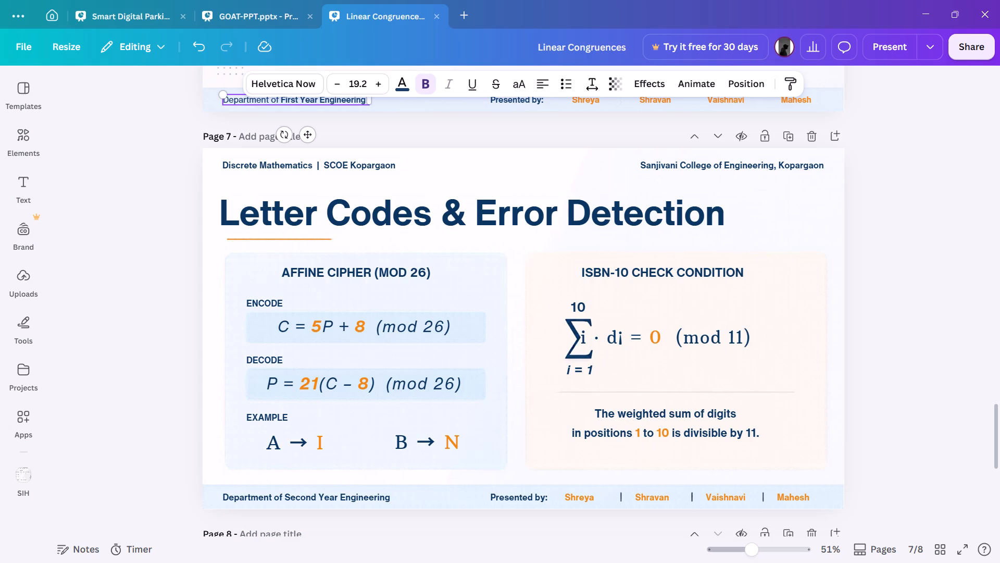
{"action": "key", "text": "Delete"}
{"action": "key", "text": "ctrl+v"}
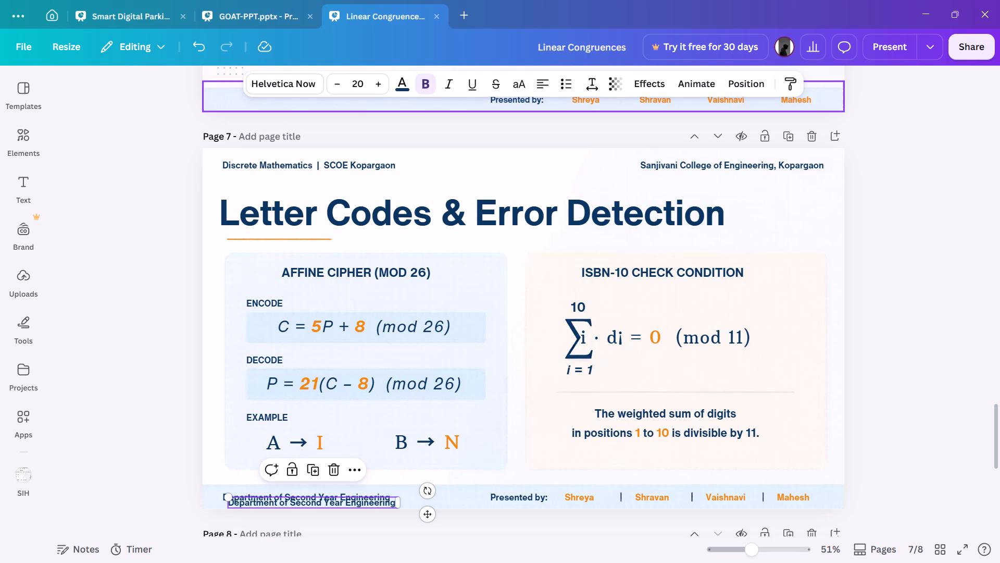
{"action": "key", "text": "ctrl+z"}
{"action": "scroll", "coordinate": [281, 97], "scroll_direction": "up", "scroll_amount": 4}
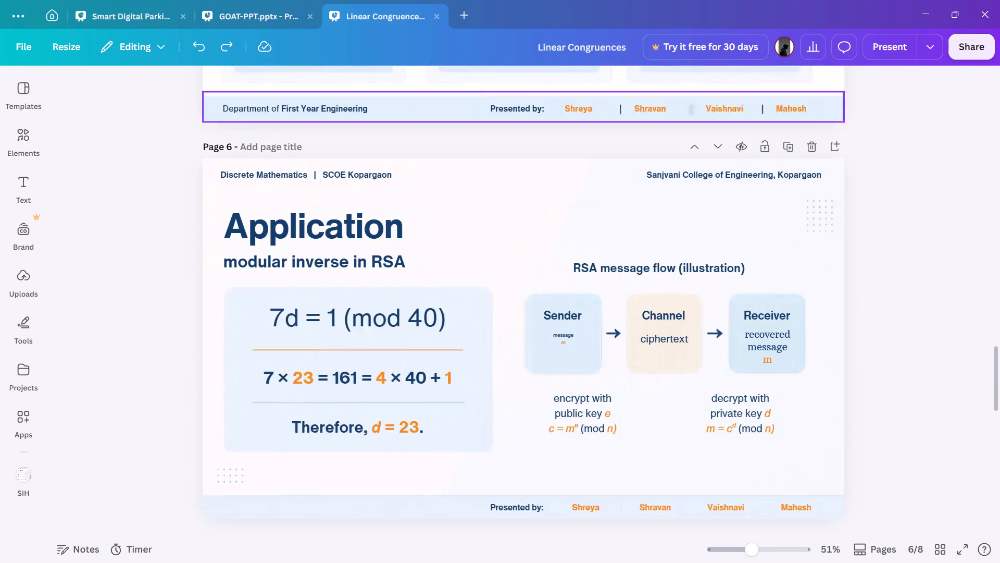
{"action": "scroll", "coordinate": [281, 97], "scroll_direction": "up", "scroll_amount": 1}
{"action": "scroll", "coordinate": [275, 319], "scroll_direction": "down", "scroll_amount": 4}
{"action": "left_click", "coordinate": [248, 265]}
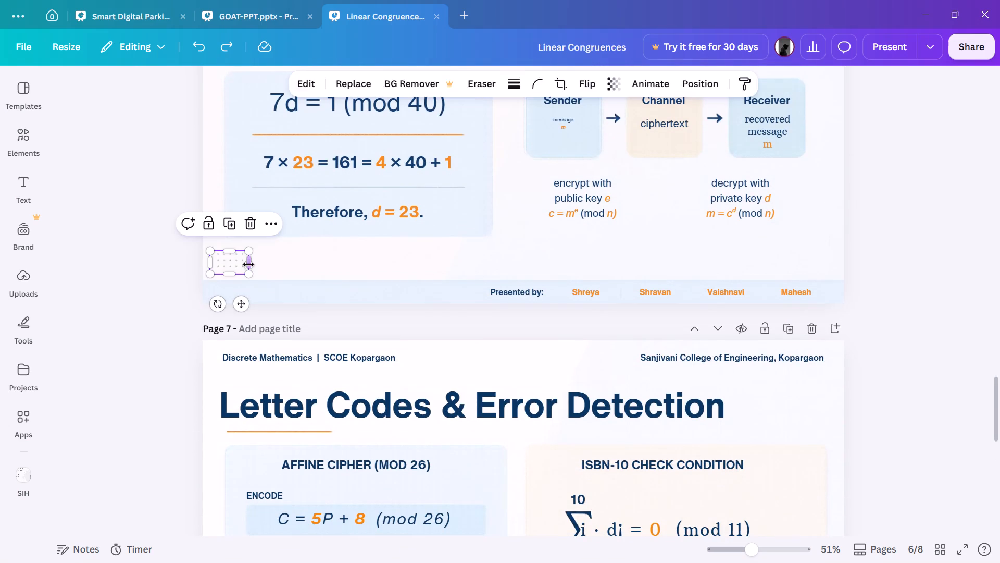
{"action": "left_click", "coordinate": [336, 265]}
{"action": "key", "text": "ctrl+v"}
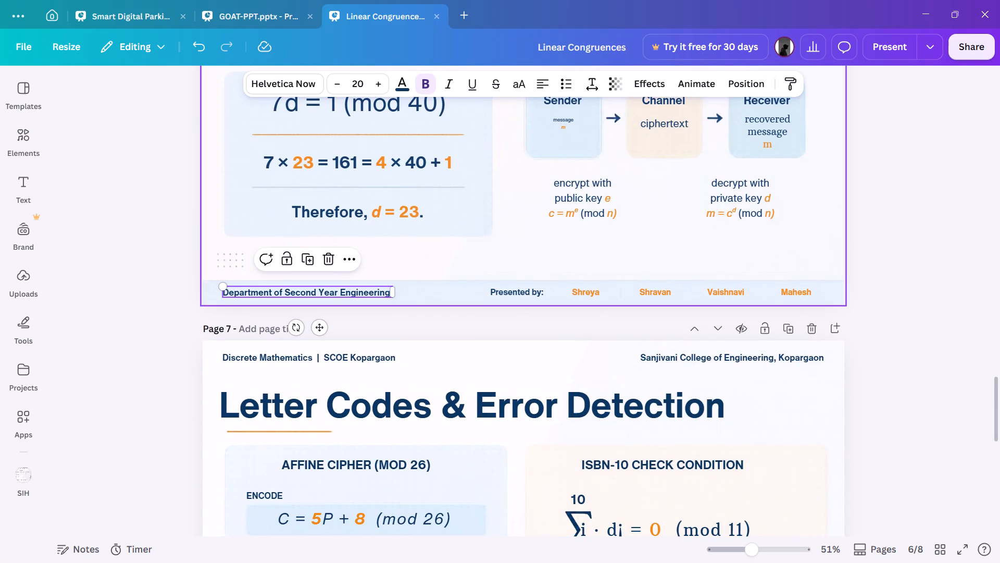
{"action": "left_click", "coordinate": [101, 237]}
On page 5, Three Solved Examples, replace the footer's department text box with the copied Department of Second Year Engineering one.
{"action": "scroll", "coordinate": [101, 237], "scroll_direction": "up", "scroll_amount": 3}
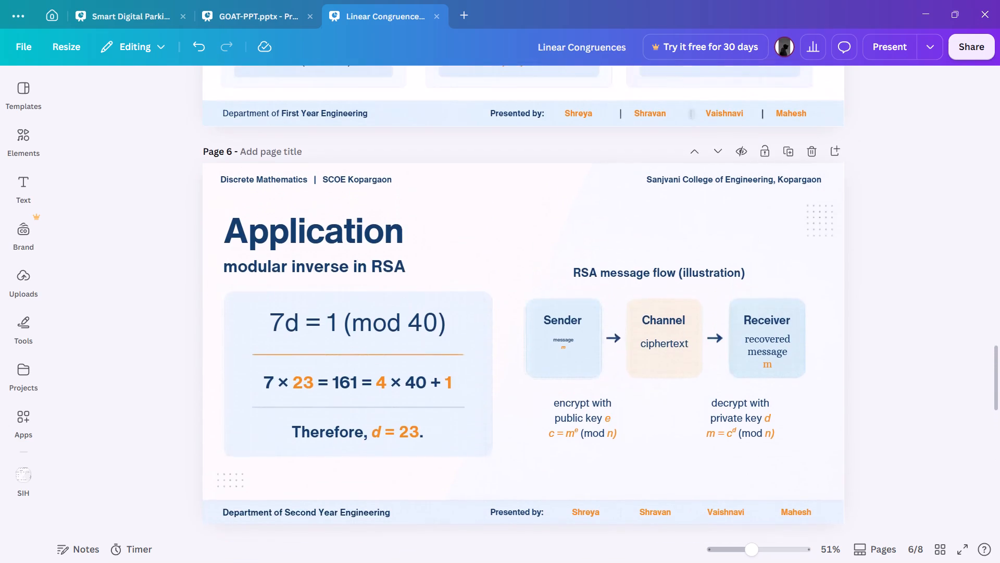
{"action": "scroll", "coordinate": [101, 237], "scroll_direction": "up", "scroll_amount": 3}
{"action": "left_click", "coordinate": [255, 229]}
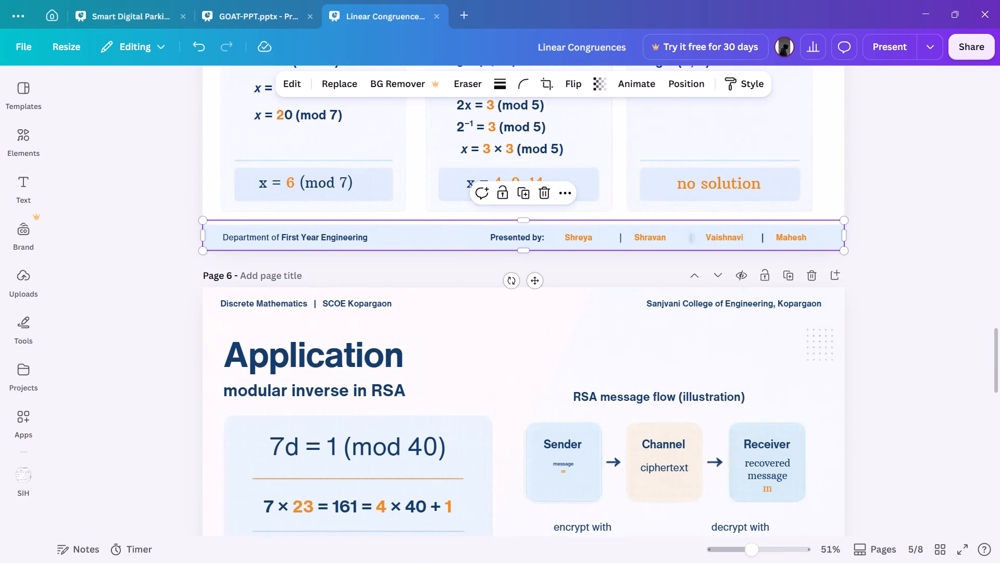
{"action": "left_click", "coordinate": [261, 236]}
{"action": "key", "text": "Delete"}
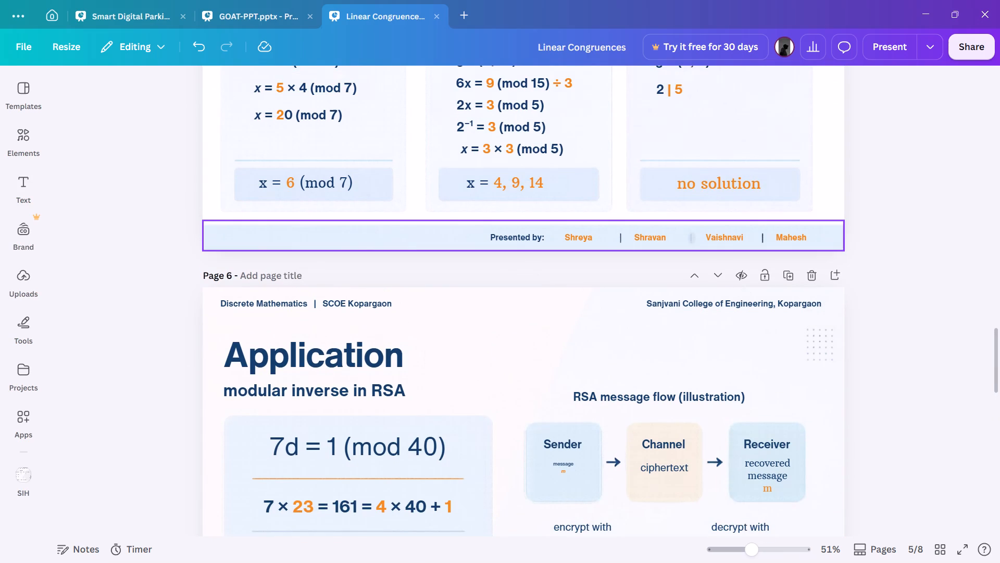
{"action": "key", "text": "ctrl+v"}
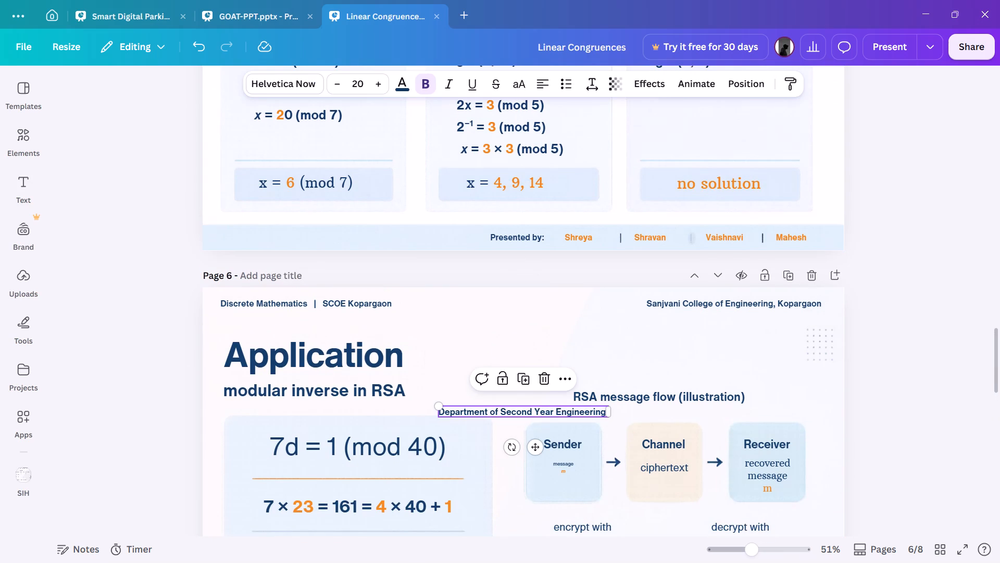
{"action": "key", "text": "ctrl+z"}
{"action": "scroll", "coordinate": [519, 359], "scroll_direction": "up", "scroll_amount": 2}
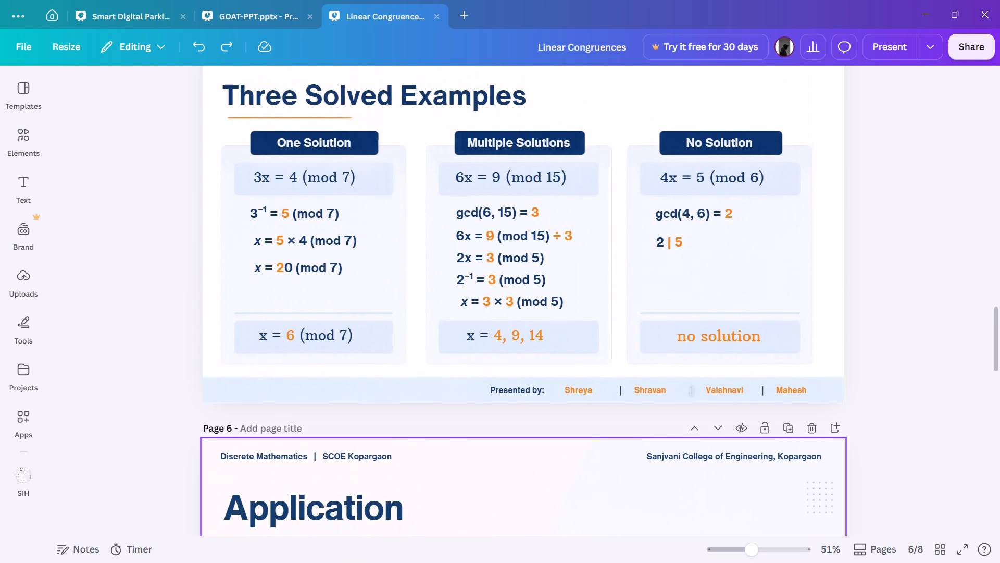
{"action": "left_click", "coordinate": [343, 322]}
{"action": "left_click", "coordinate": [166, 368]}
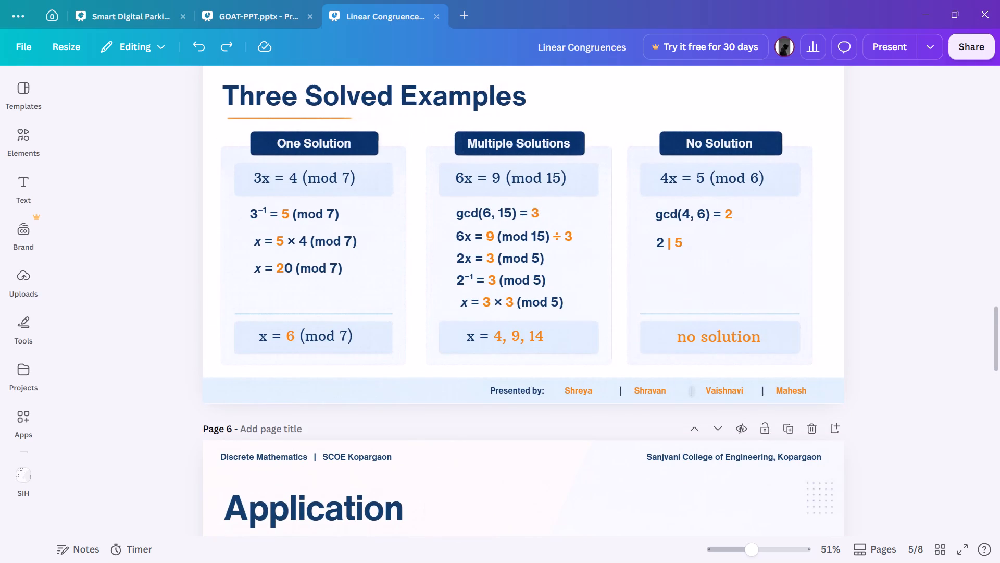
{"action": "key", "text": "ctrl+v"}
{"action": "left_click", "coordinate": [150, 314]}
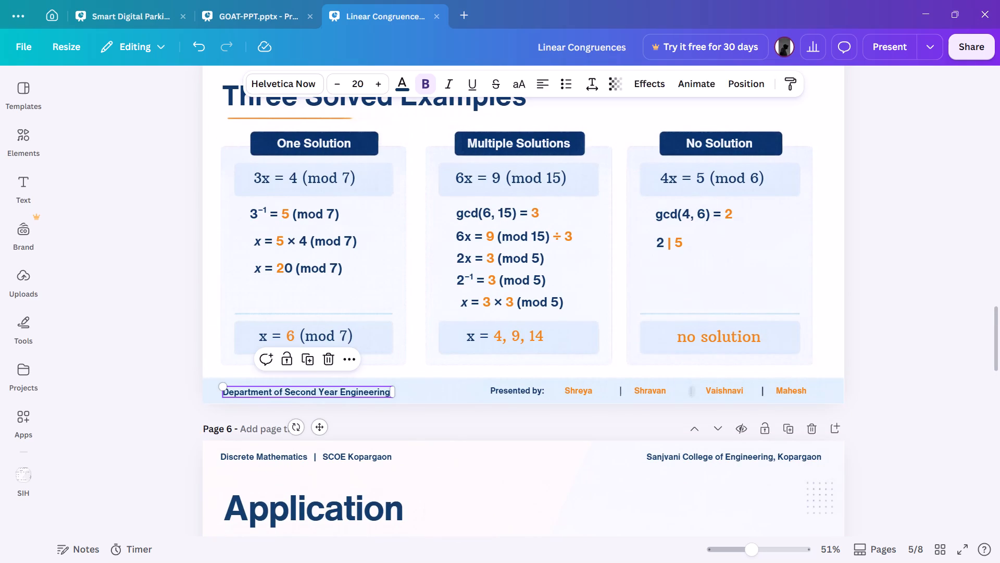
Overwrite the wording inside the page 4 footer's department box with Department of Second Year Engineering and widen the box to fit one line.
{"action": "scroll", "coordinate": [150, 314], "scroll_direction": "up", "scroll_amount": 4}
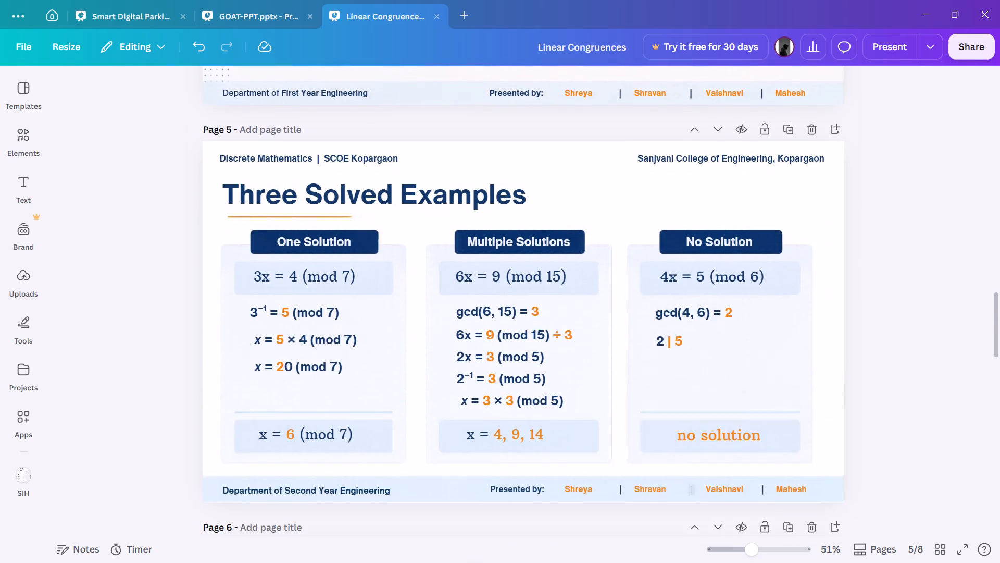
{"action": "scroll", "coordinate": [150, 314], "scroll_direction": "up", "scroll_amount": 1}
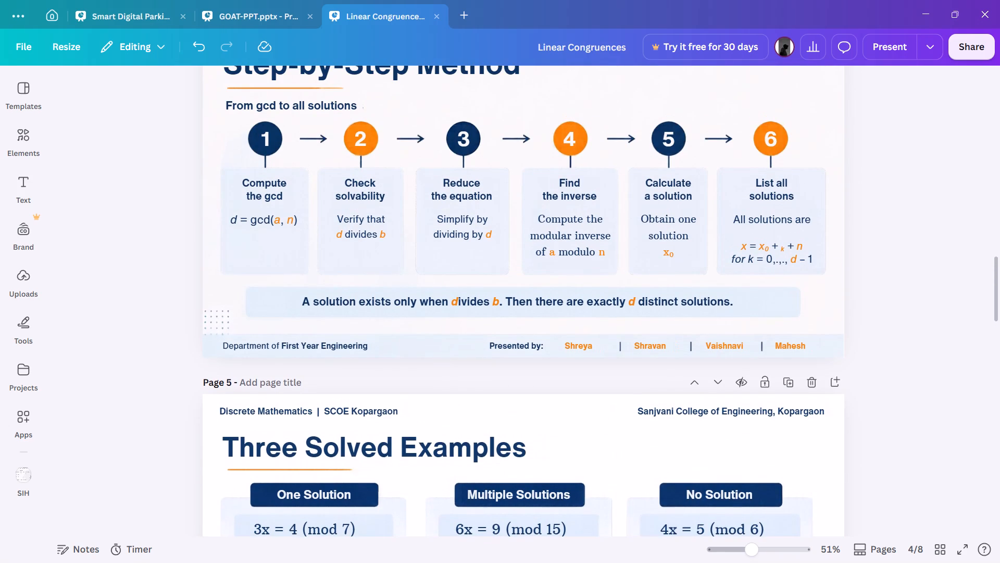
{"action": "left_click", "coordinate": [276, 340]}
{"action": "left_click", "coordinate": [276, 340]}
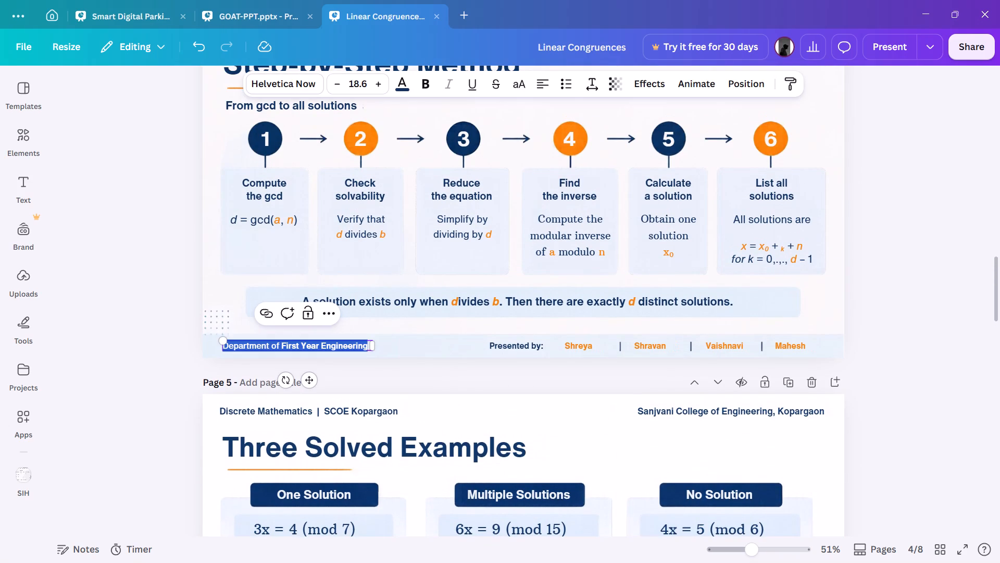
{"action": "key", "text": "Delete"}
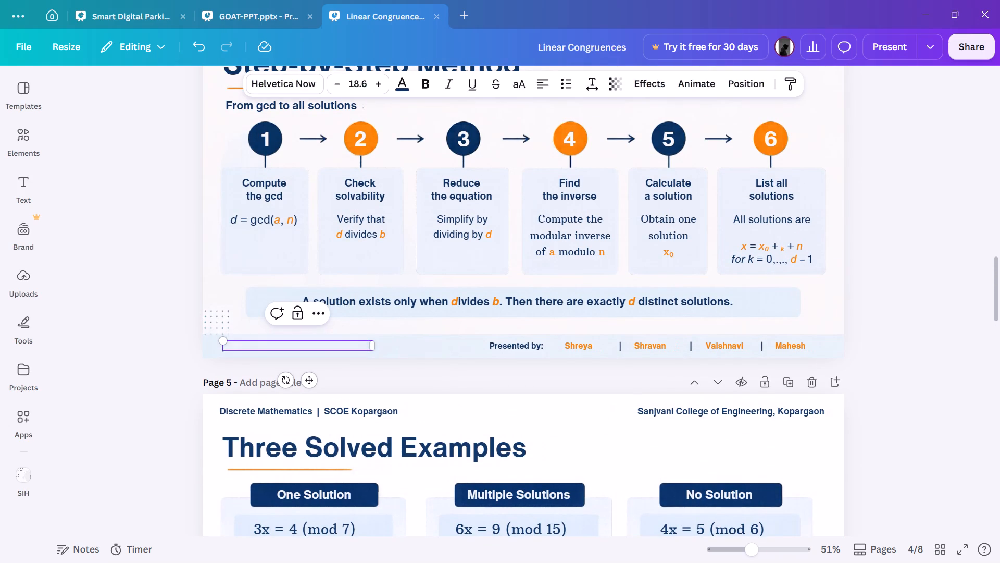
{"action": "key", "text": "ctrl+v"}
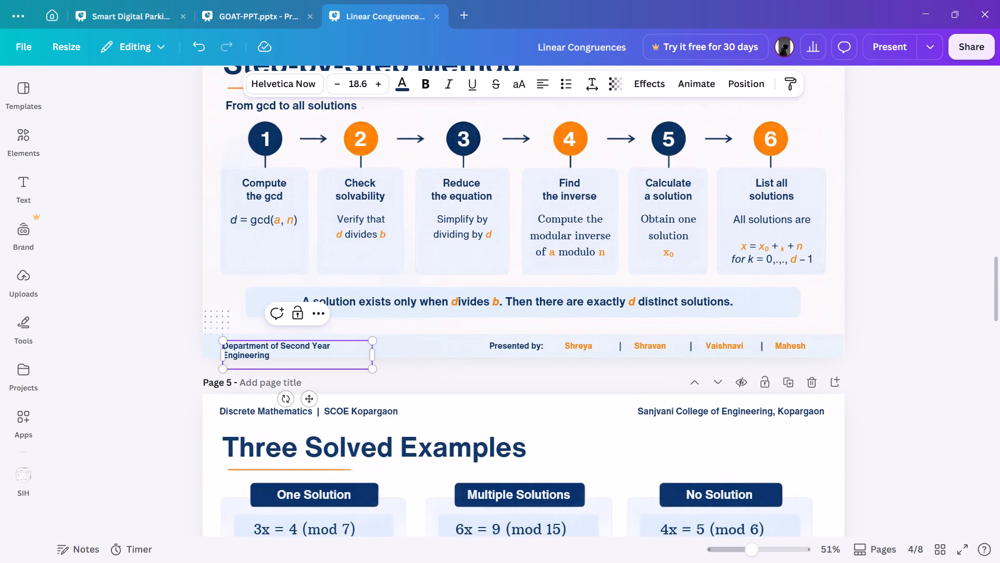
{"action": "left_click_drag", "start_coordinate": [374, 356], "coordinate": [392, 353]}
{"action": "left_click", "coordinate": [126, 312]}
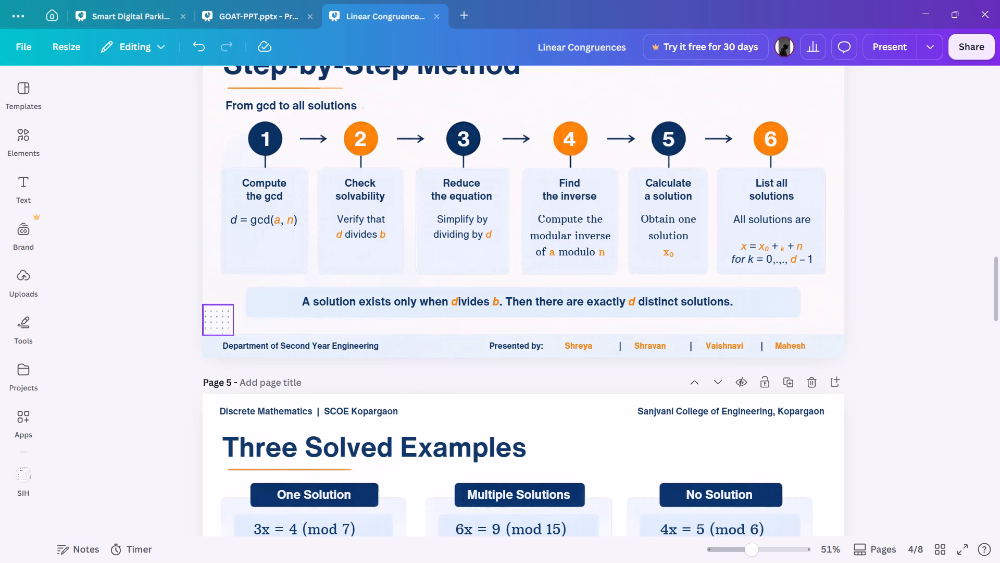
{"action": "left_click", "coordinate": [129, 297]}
On page 3, When Does a Solution Exist?, replace the footer's department text box with the copied Department of Second Year Engineering one.
{"action": "scroll", "coordinate": [129, 297], "scroll_direction": "up", "scroll_amount": 4}
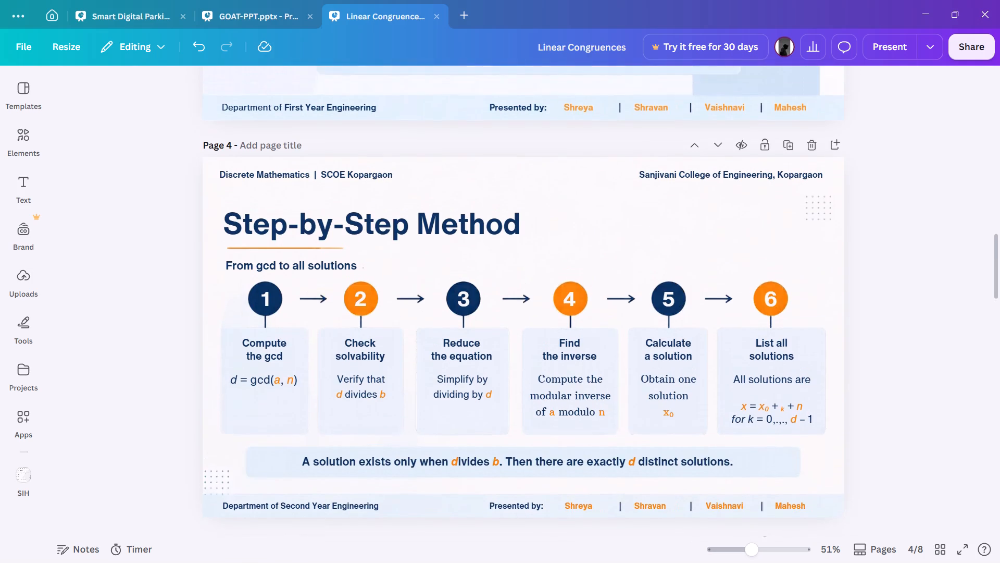
{"action": "scroll", "coordinate": [129, 297], "scroll_direction": "up", "scroll_amount": 2}
{"action": "left_click", "coordinate": [268, 397]}
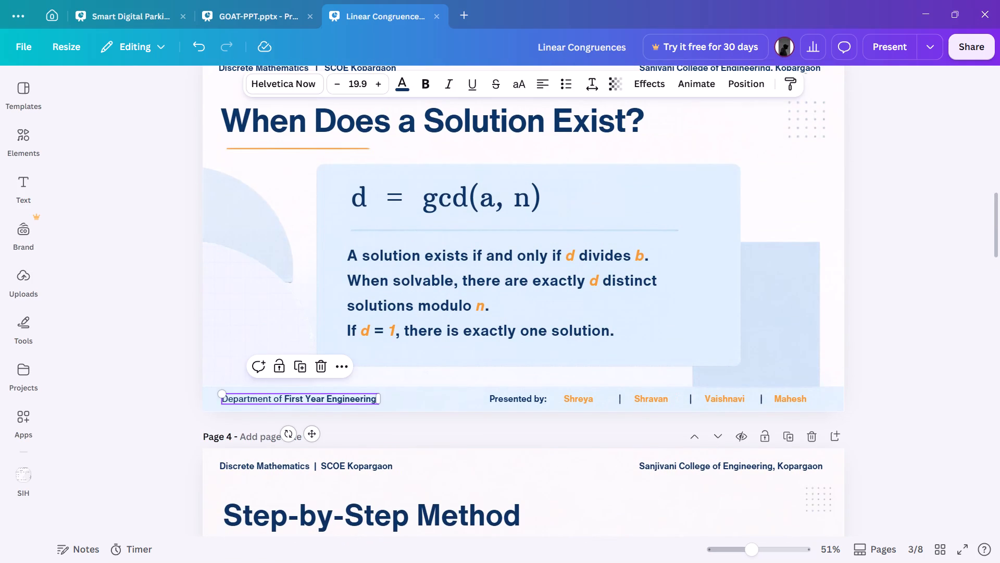
{"action": "left_click", "coordinate": [320, 366]}
{"action": "scroll", "coordinate": [267, 346], "scroll_direction": "up", "scroll_amount": 1}
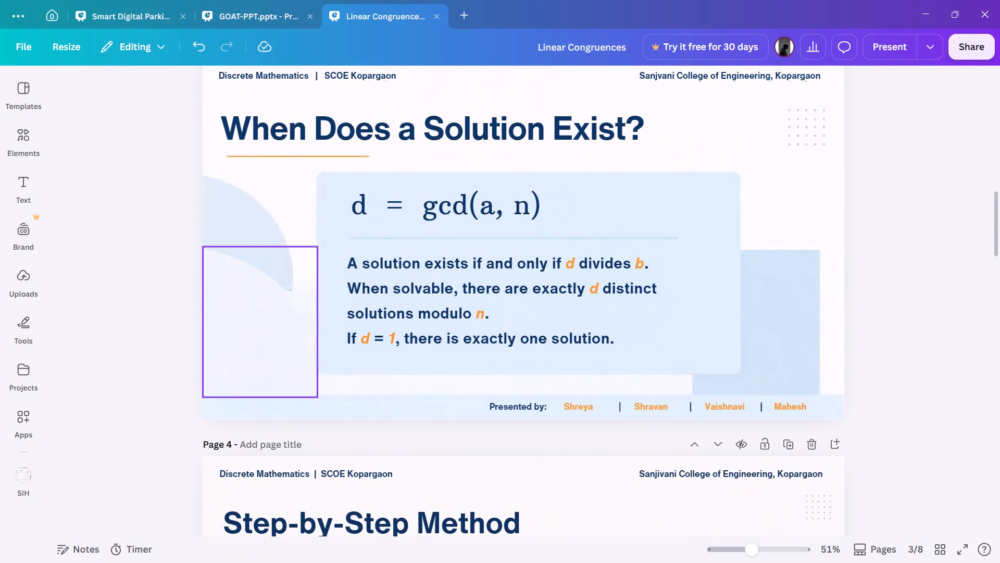
{"action": "scroll", "coordinate": [267, 346], "scroll_direction": "up", "scroll_amount": 1}
{"action": "left_click", "coordinate": [272, 424]}
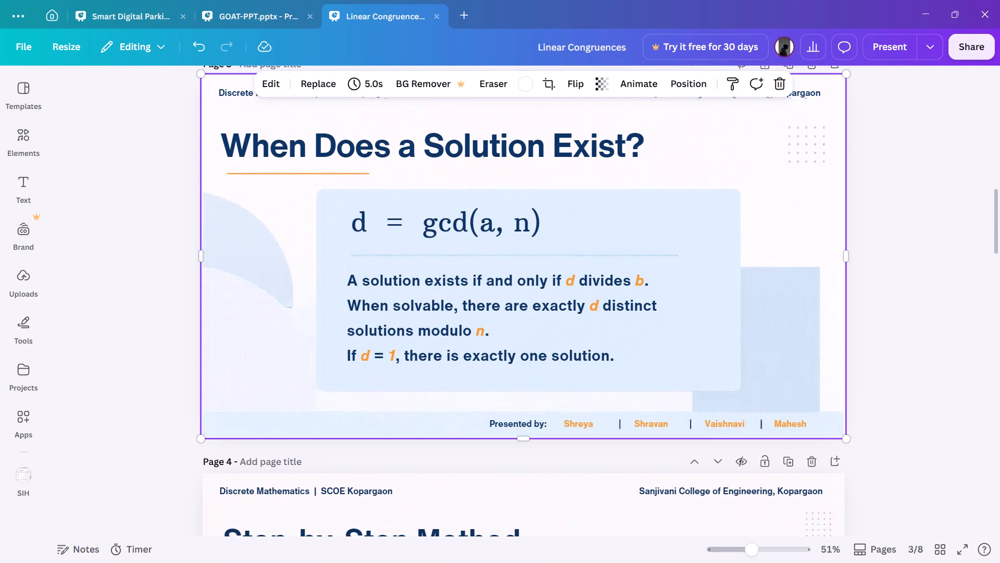
{"action": "key", "text": "ctrl+v"}
{"action": "left_click", "coordinate": [84, 393]}
On page 4, Step-by-Step Method, delete the smaller footer department text box and paste the copied size 20 bold one instead.
{"action": "scroll", "coordinate": [84, 393], "scroll_direction": "down", "scroll_amount": 2}
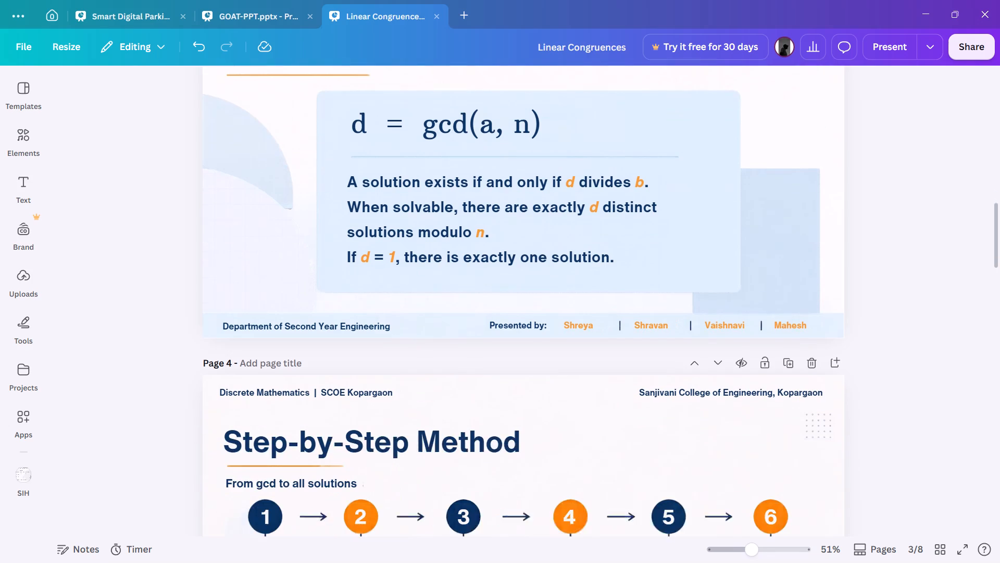
{"action": "scroll", "coordinate": [84, 393], "scroll_direction": "down", "scroll_amount": 3}
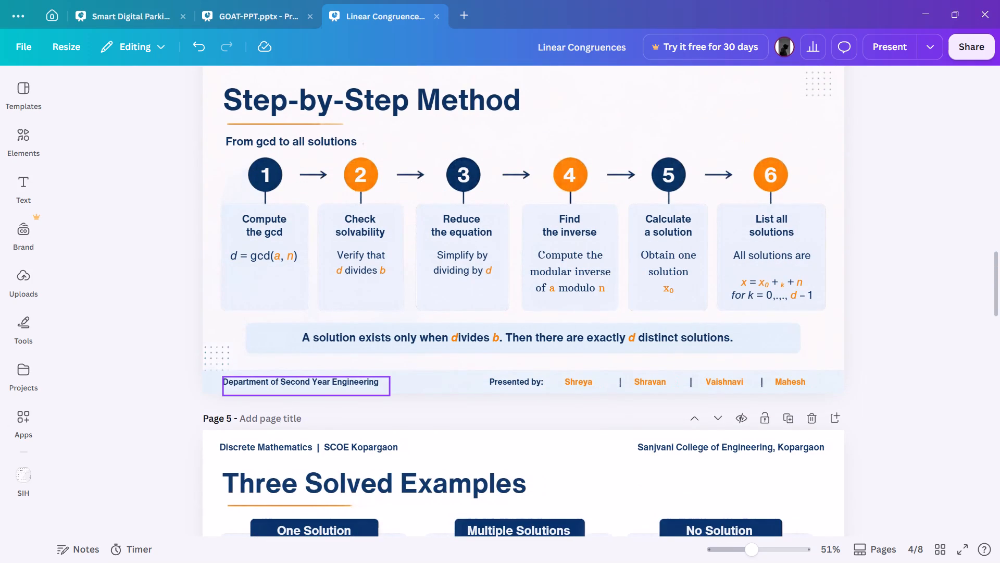
{"action": "left_click", "coordinate": [257, 385]}
{"action": "left_click", "coordinate": [329, 350]}
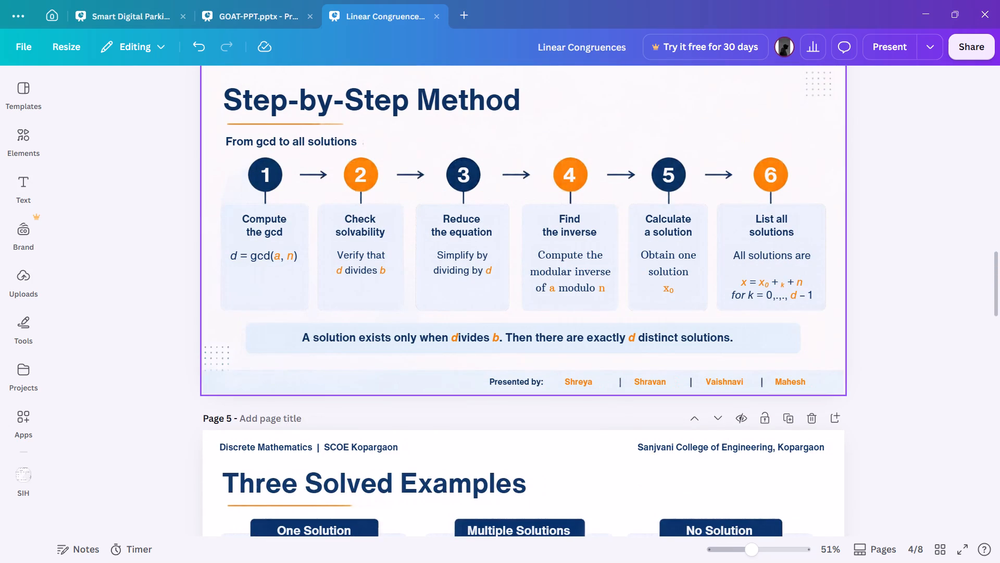
{"action": "left_click", "coordinate": [296, 358]}
{"action": "key", "text": "ctrl+v"}
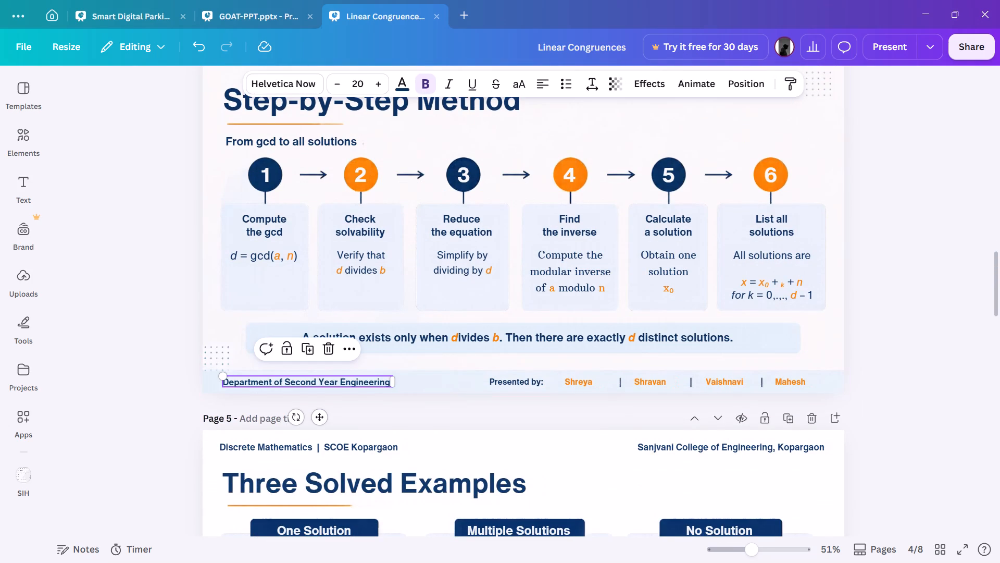
{"action": "left_click", "coordinate": [140, 326]}
In the page 2 footer, replace the Department of Information Technology text box with the copied Department of Second Year Engineering one.
{"action": "scroll", "coordinate": [140, 326], "scroll_direction": "up", "scroll_amount": 7}
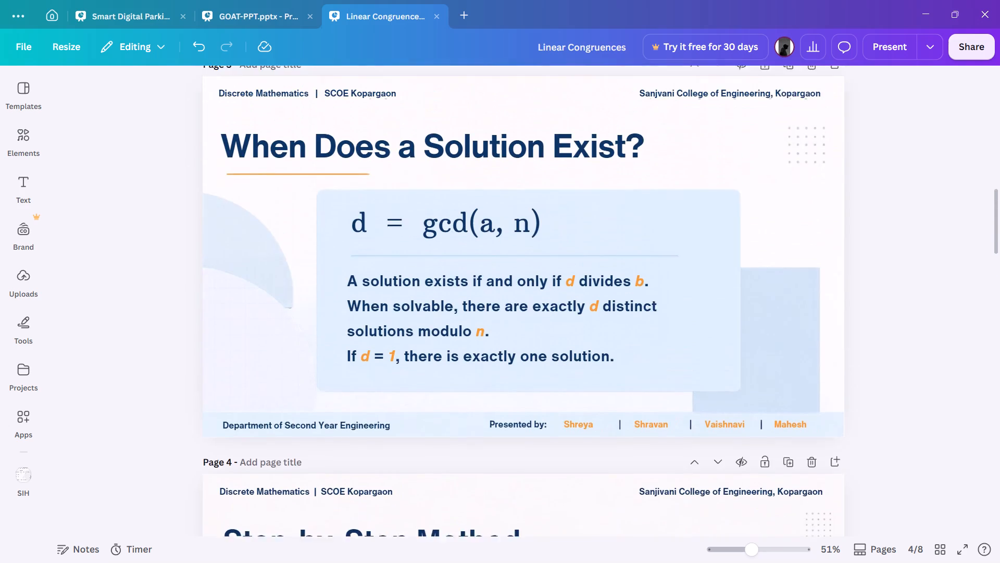
{"action": "scroll", "coordinate": [140, 326], "scroll_direction": "up", "scroll_amount": 3}
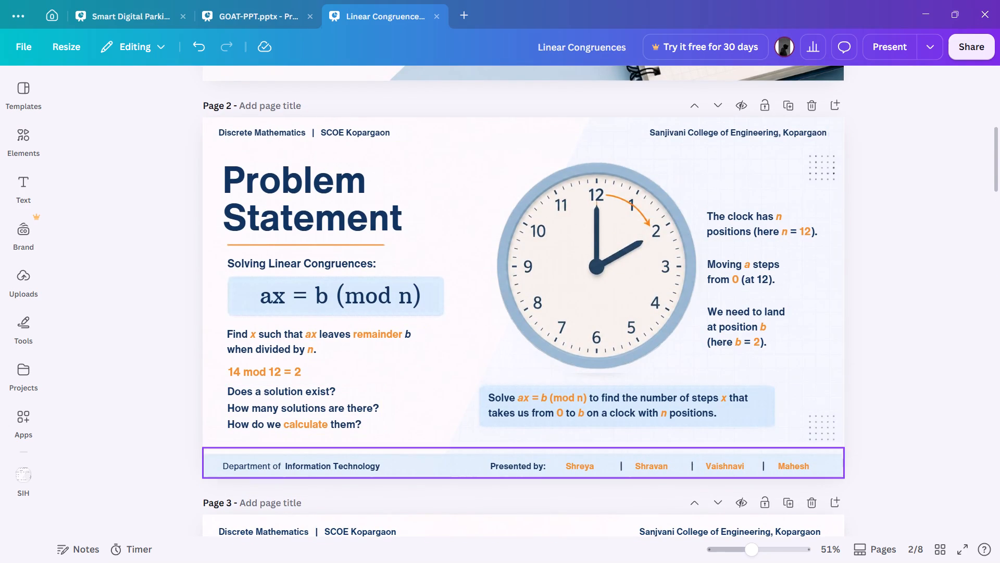
{"action": "left_click", "coordinate": [253, 467]}
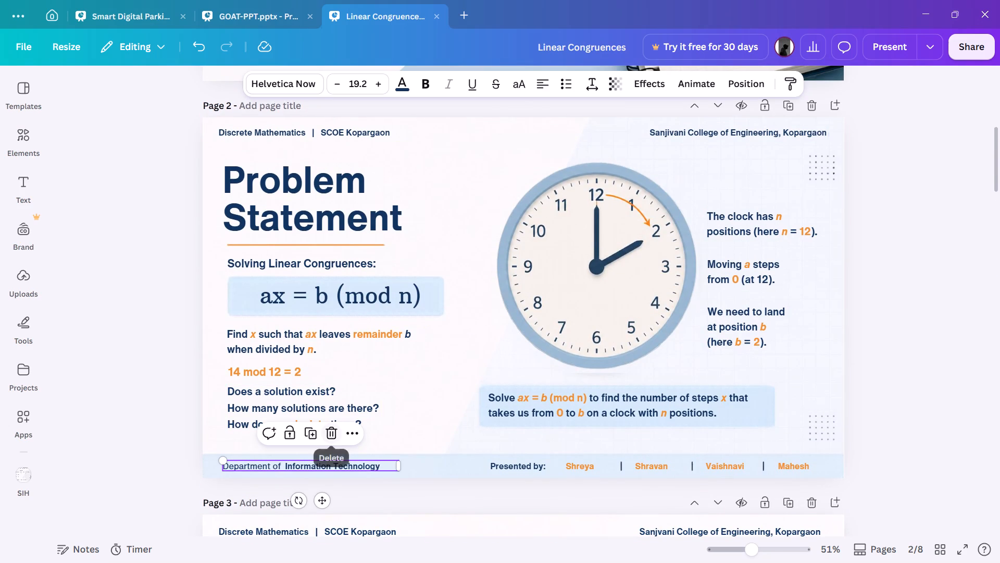
{"action": "left_click", "coordinate": [332, 429]}
{"action": "left_click", "coordinate": [436, 422]}
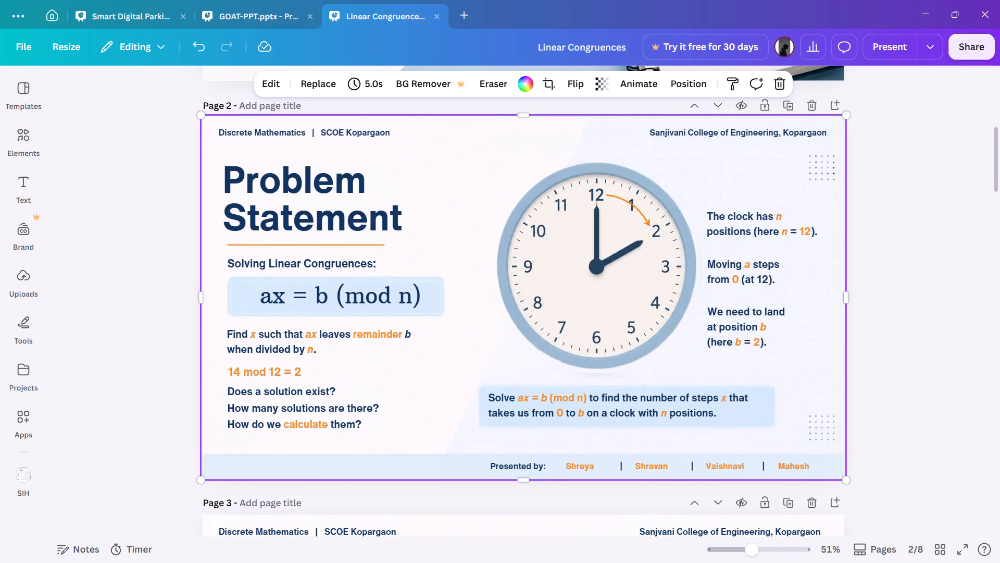
{"action": "key", "text": "ctrl+v"}
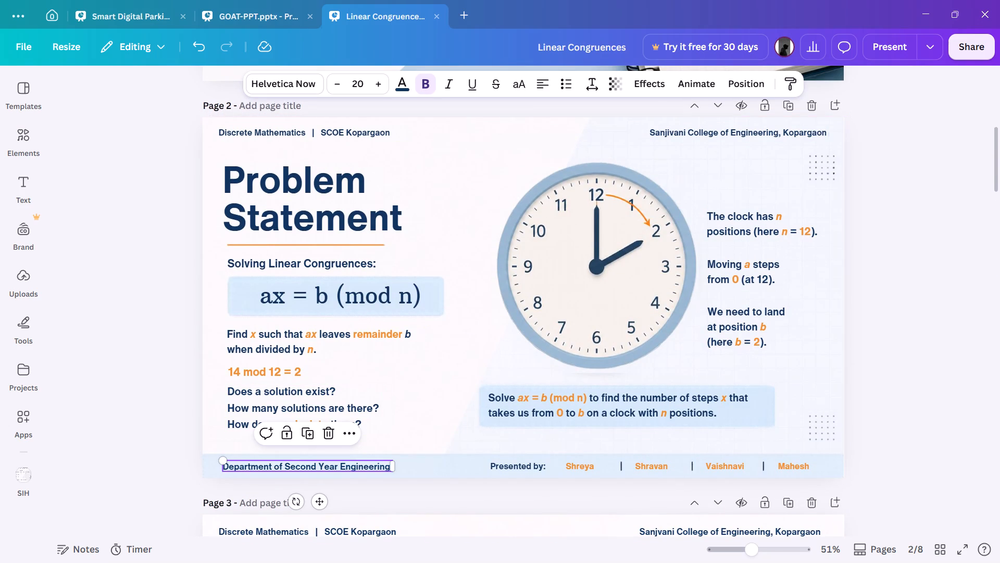
Review every page from the title page to the Conclusion page, checking the footers' department wording and presenter names for consistency.
{"action": "left_click", "coordinate": [115, 412]}
{"action": "scroll", "coordinate": [115, 412], "scroll_direction": "up", "scroll_amount": 4}
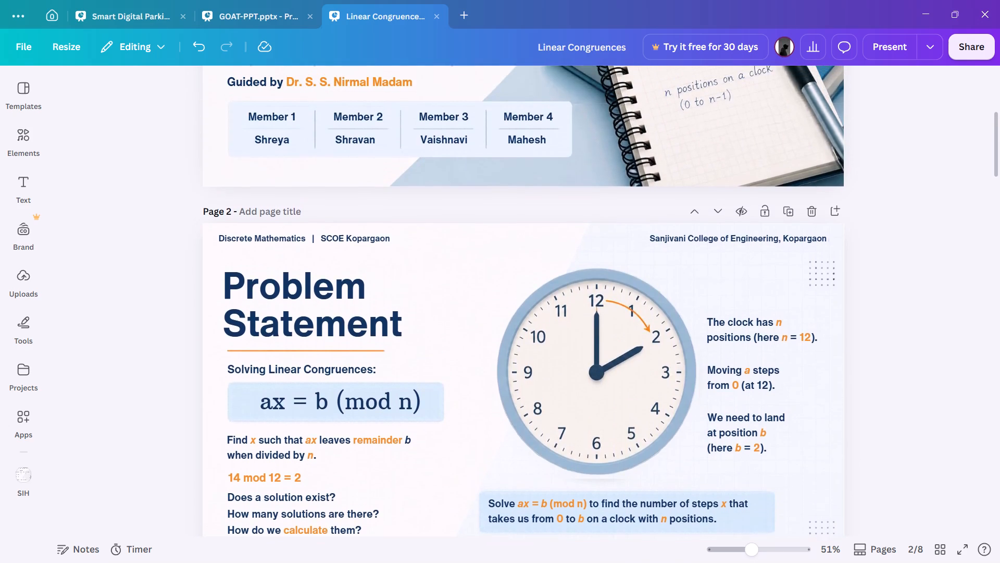
{"action": "scroll", "coordinate": [115, 412], "scroll_direction": "up", "scroll_amount": 5}
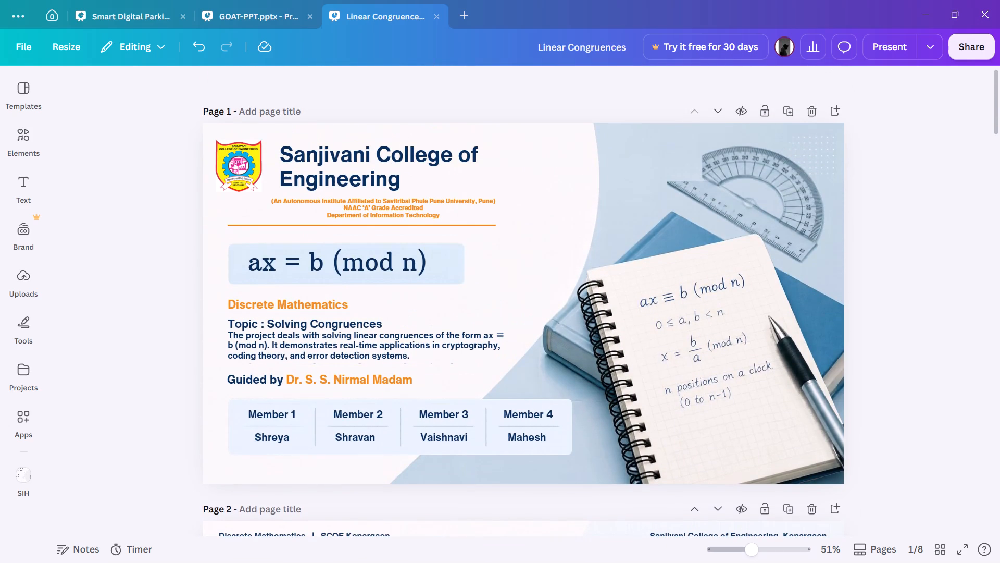
{"action": "scroll", "coordinate": [115, 412], "scroll_direction": "down", "scroll_amount": 6}
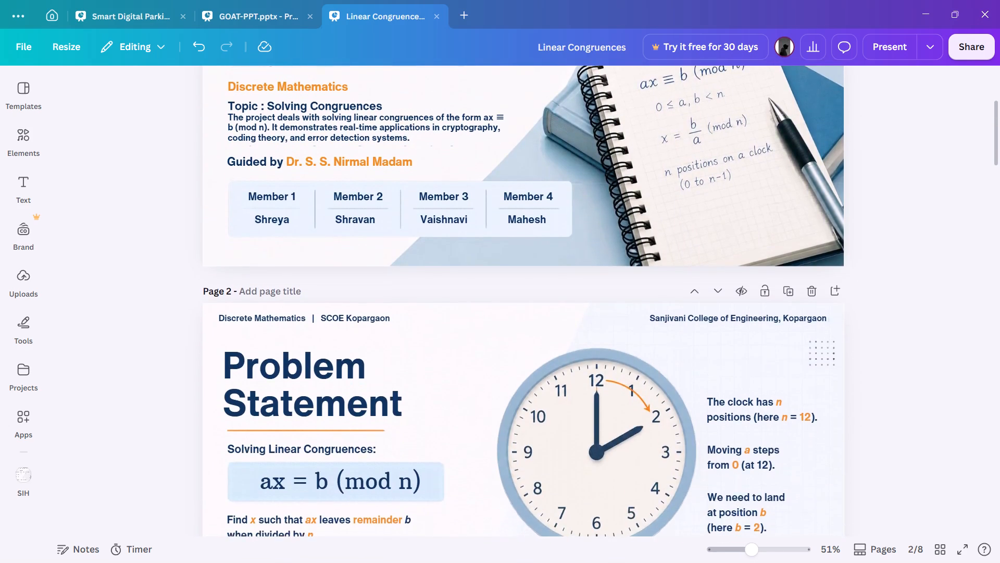
{"action": "scroll", "coordinate": [115, 412], "scroll_direction": "down", "scroll_amount": 3}
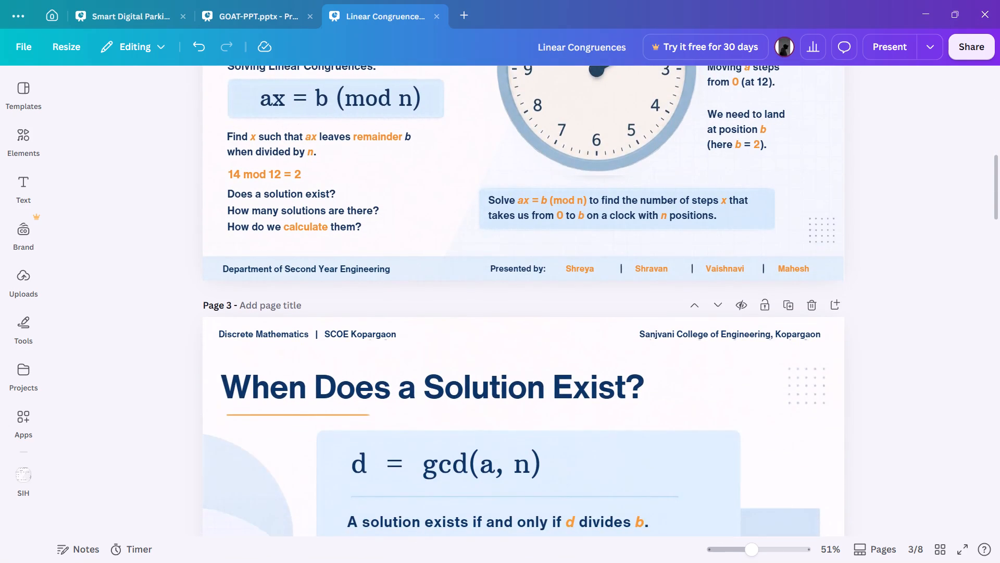
{"action": "scroll", "coordinate": [115, 412], "scroll_direction": "down", "scroll_amount": 9}
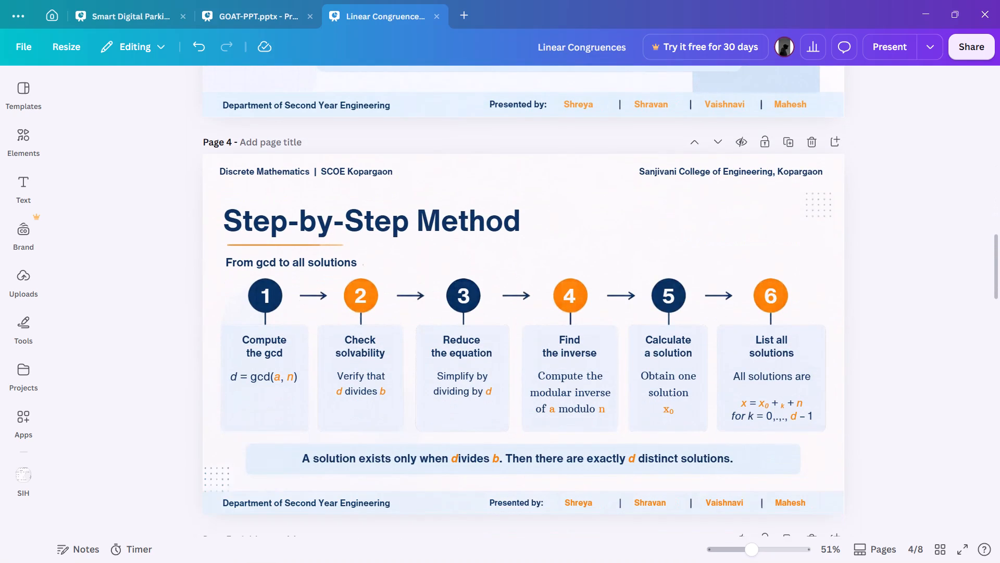
{"action": "scroll", "coordinate": [115, 412], "scroll_direction": "down", "scroll_amount": 1}
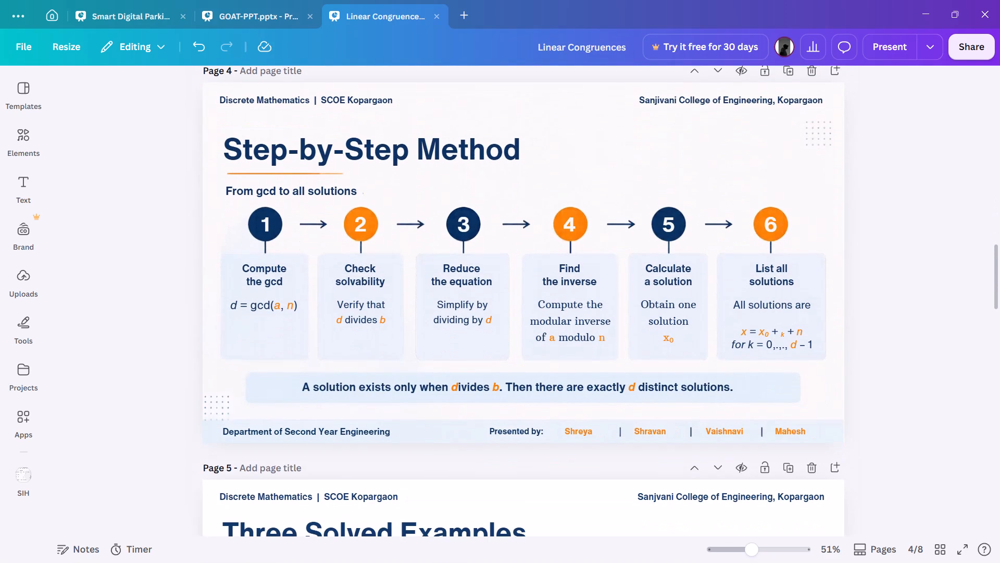
{"action": "scroll", "coordinate": [115, 412], "scroll_direction": "down", "scroll_amount": 2}
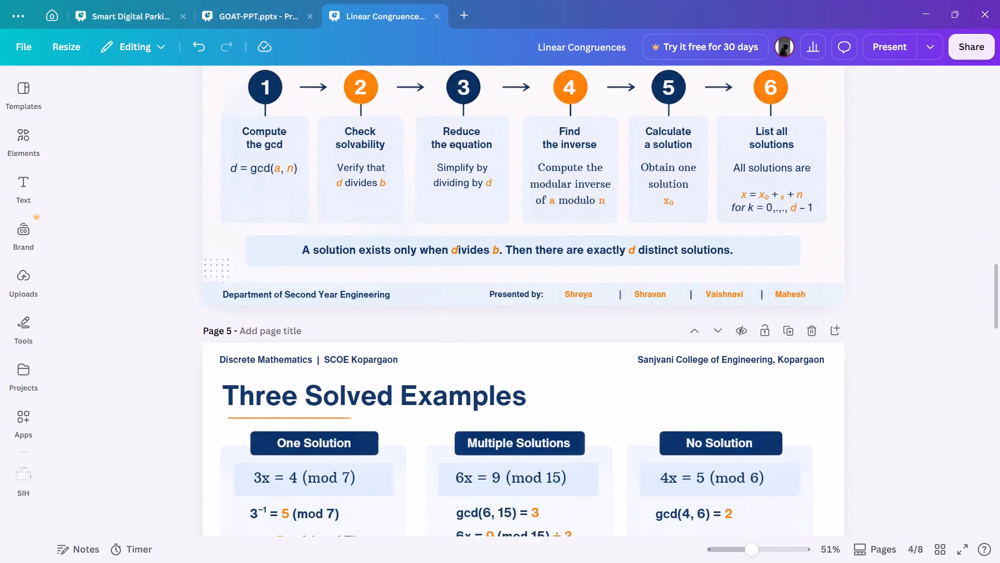
{"action": "scroll", "coordinate": [115, 412], "scroll_direction": "down", "scroll_amount": 6}
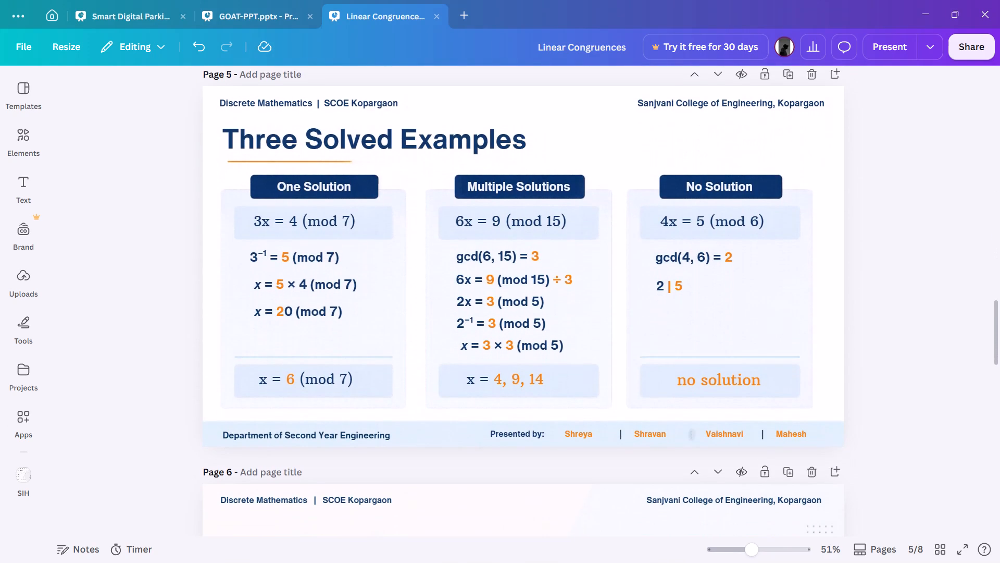
{"action": "scroll", "coordinate": [115, 412], "scroll_direction": "down", "scroll_amount": 7}
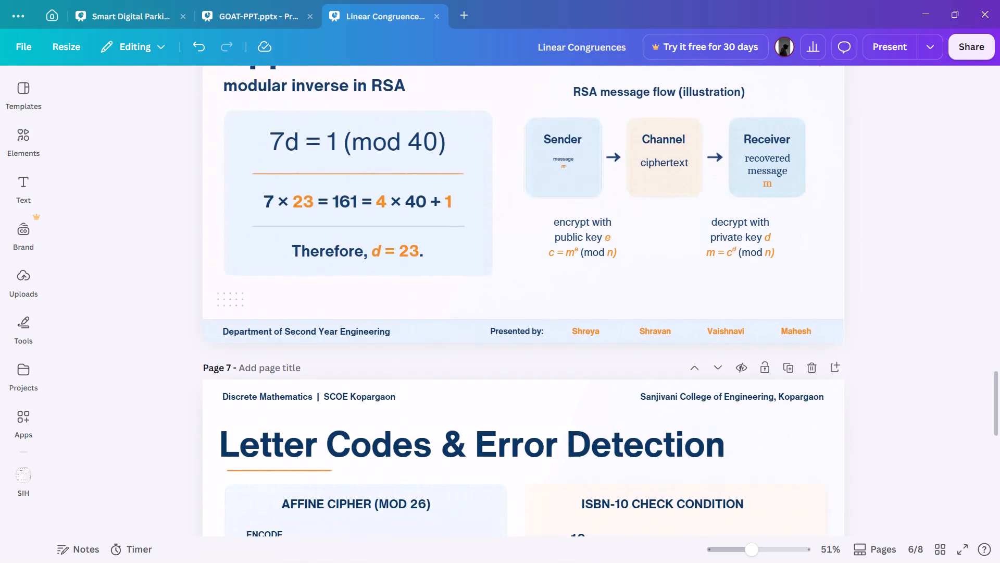
{"action": "scroll", "coordinate": [115, 412], "scroll_direction": "down", "scroll_amount": 14}
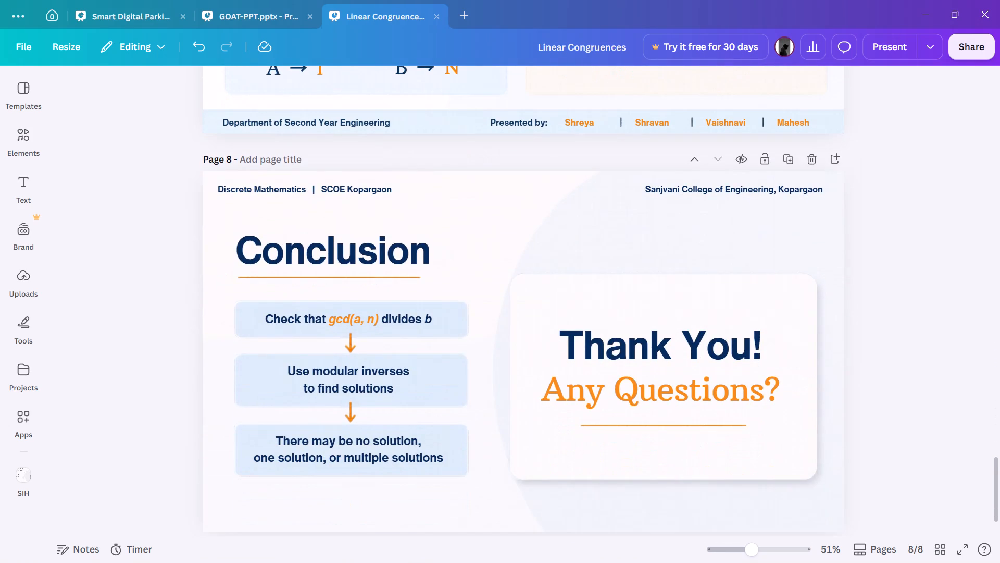
Save the finished Linear Congruences presentation.
{"action": "scroll", "coordinate": [115, 412], "scroll_direction": "up", "scroll_amount": 18}
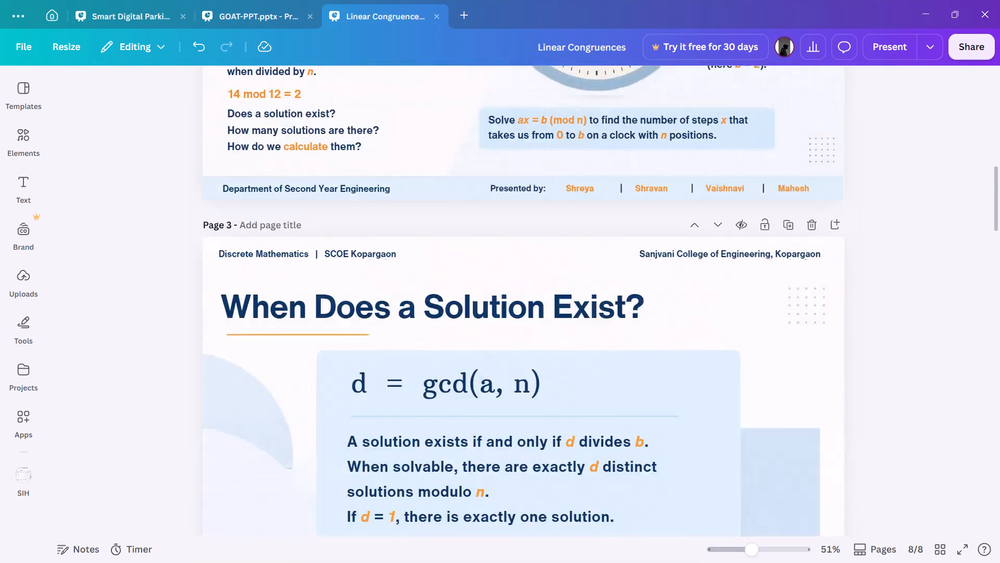
{"action": "scroll", "coordinate": [115, 412], "scroll_direction": "up", "scroll_amount": 10}
{"action": "key", "text": "ctrl+s"}
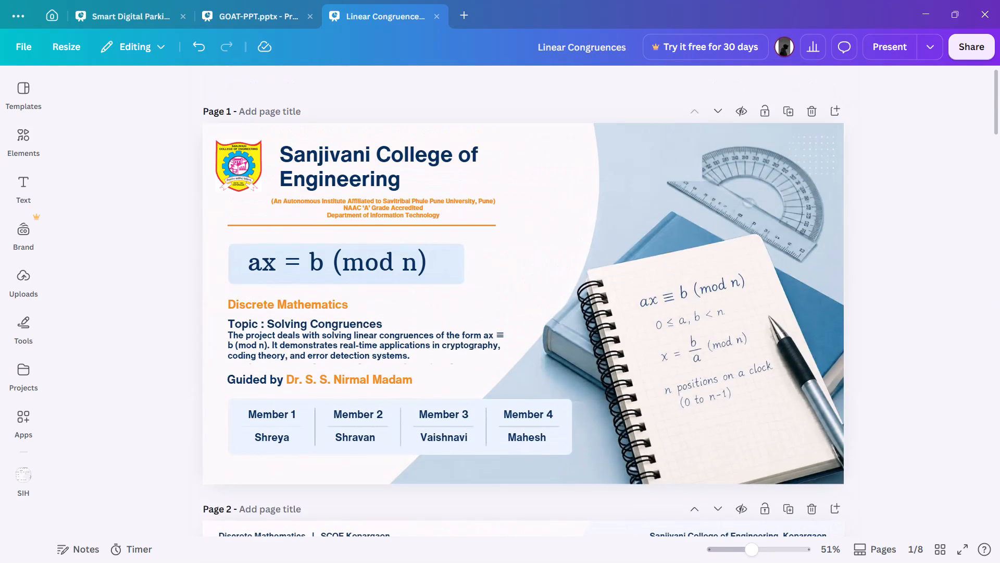